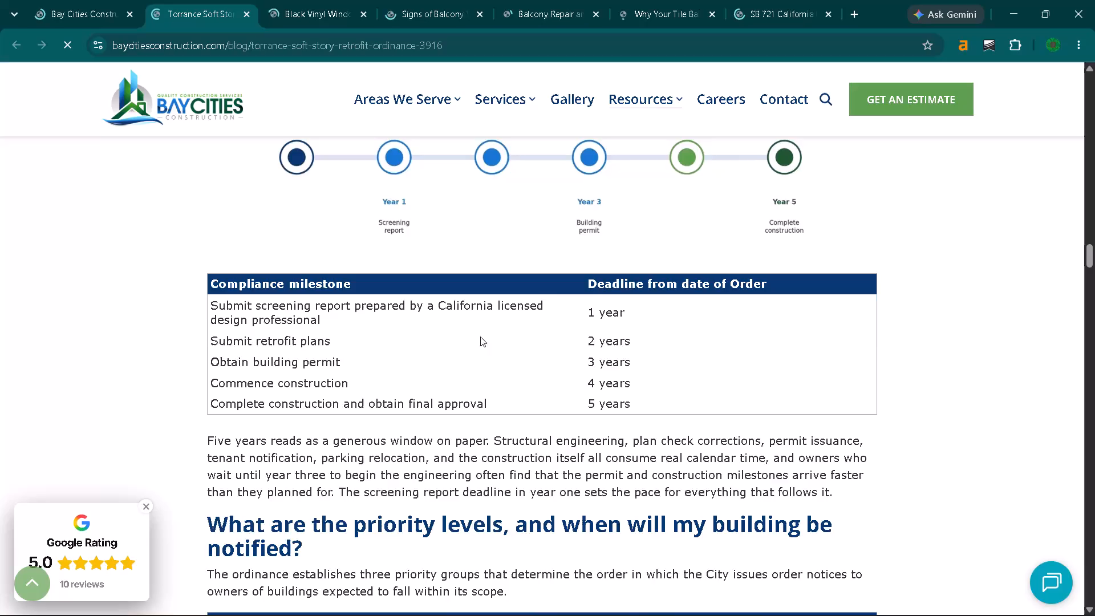
Skim the rest of the Torrance soft story retrofit ordinance article down to its FAQ, and close it.
scroll(467, 372, down, 13)
scroll(378, 359, down, 9)
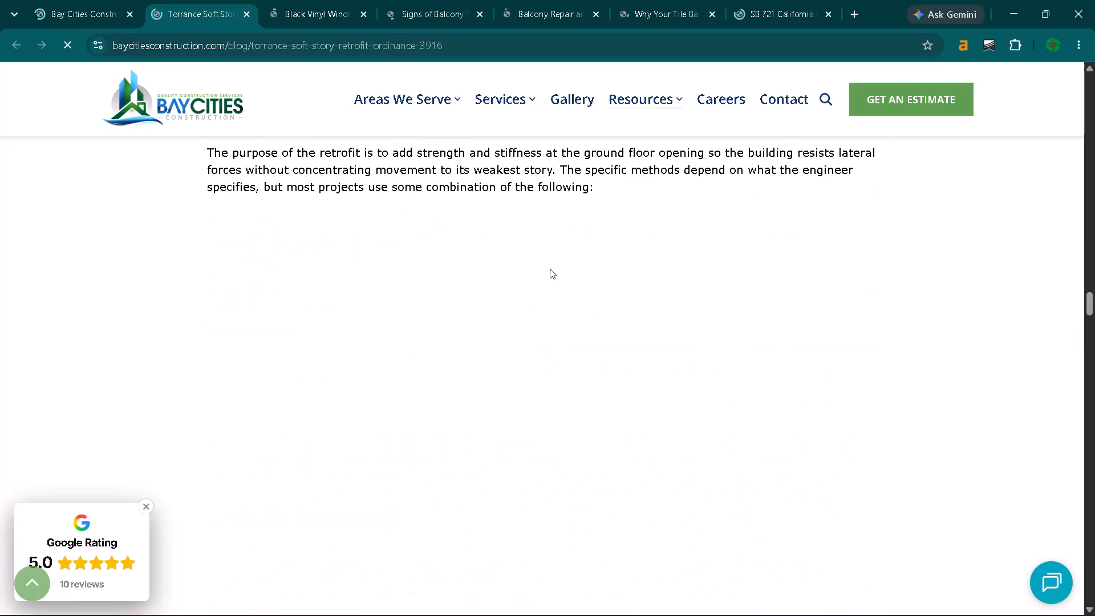
scroll(550, 269, down, 11)
scroll(440, 283, down, 12)
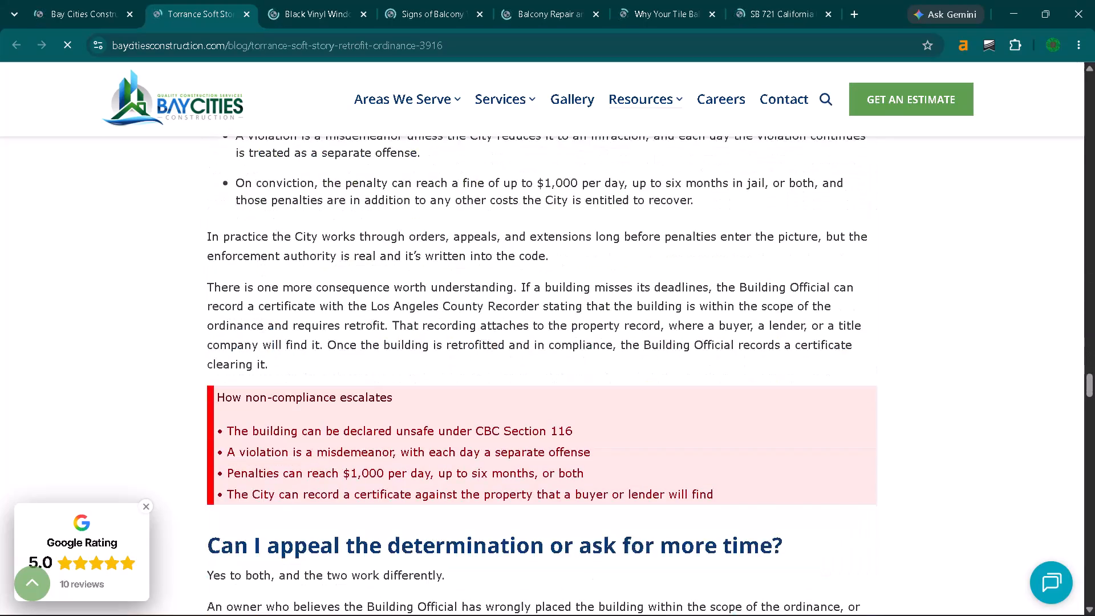
scroll(517, 223, down, 1)
scroll(508, 239, up, 1)
scroll(432, 270, down, 20)
scroll(432, 270, down, 1)
scroll(496, 273, down, 4)
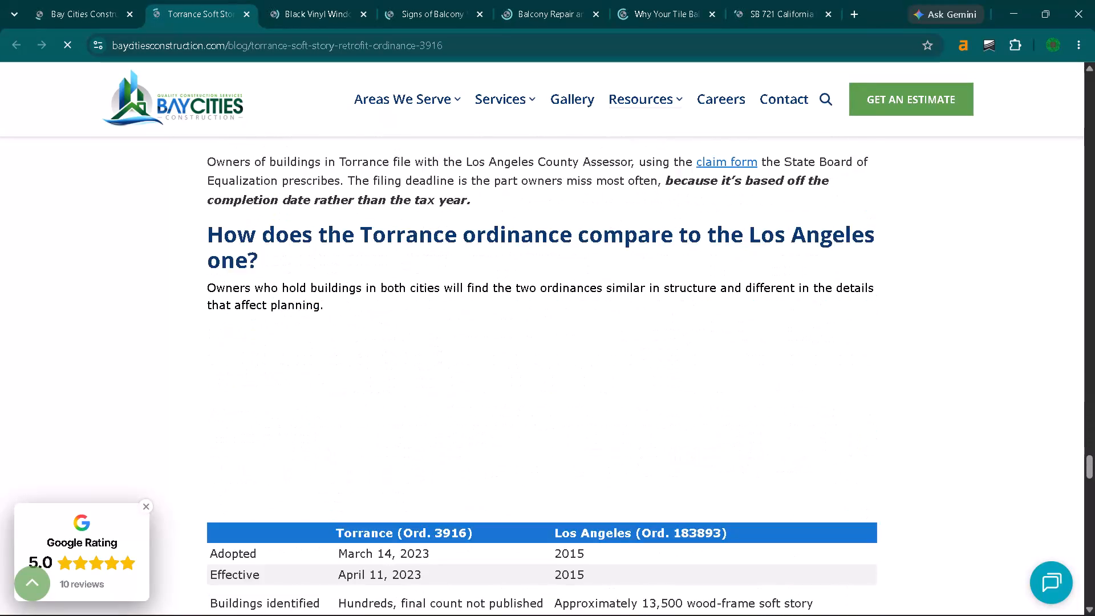
scroll(496, 273, down, 20)
scroll(496, 273, down, 7)
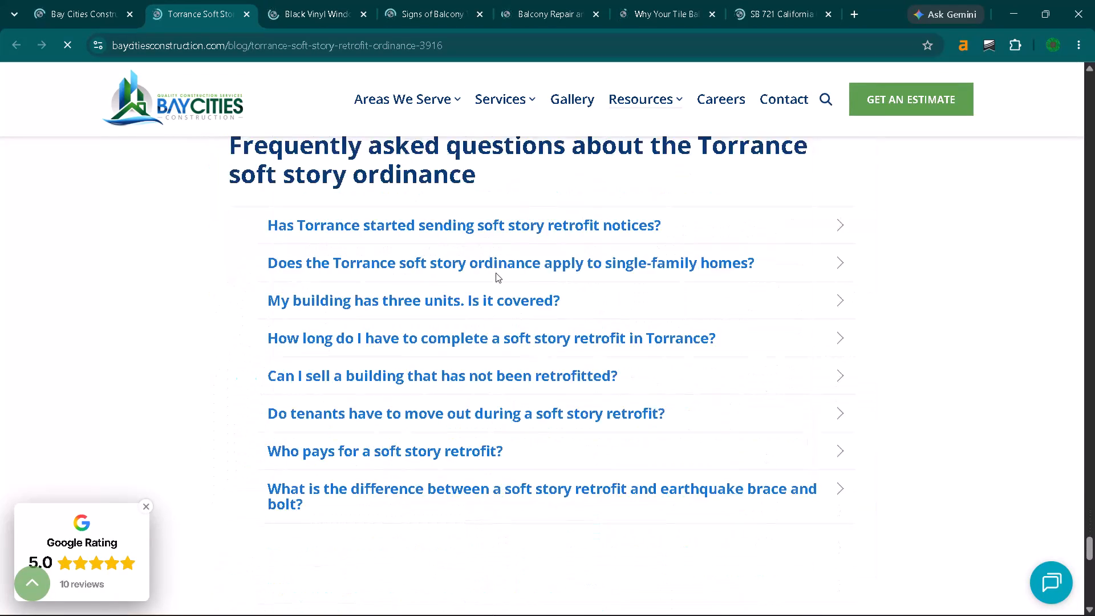
scroll(496, 273, up, 1)
scroll(496, 273, down, 16)
key(ctrl+w)
Skim the Black Vinyl Windows and Doors article from the introduction through the FAQ, and close it.
scroll(496, 273, down, 9)
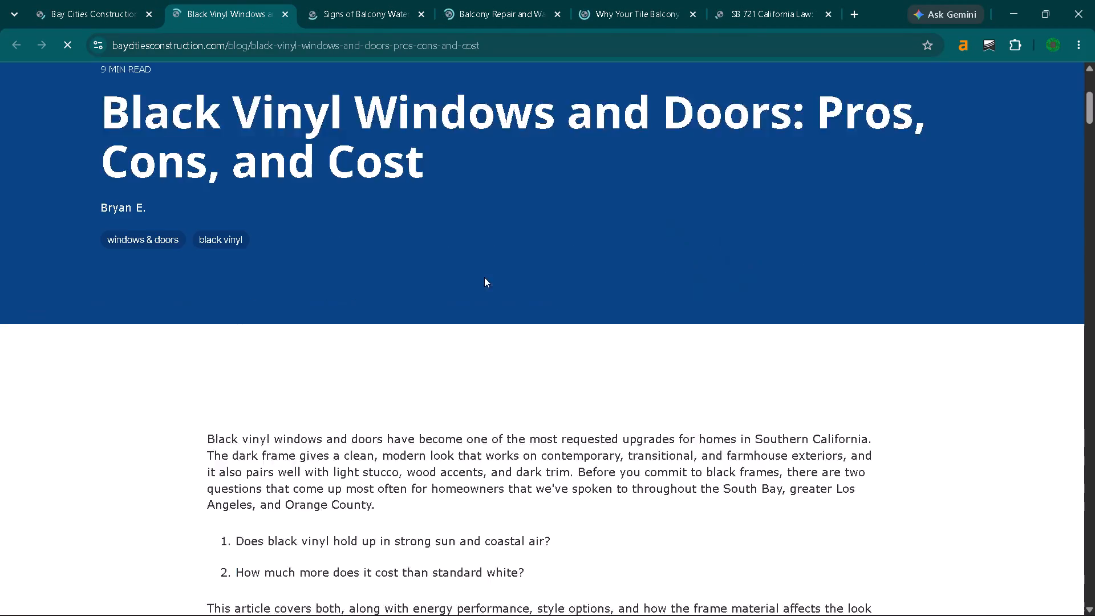
scroll(484, 277, down, 11)
scroll(449, 297, down, 13)
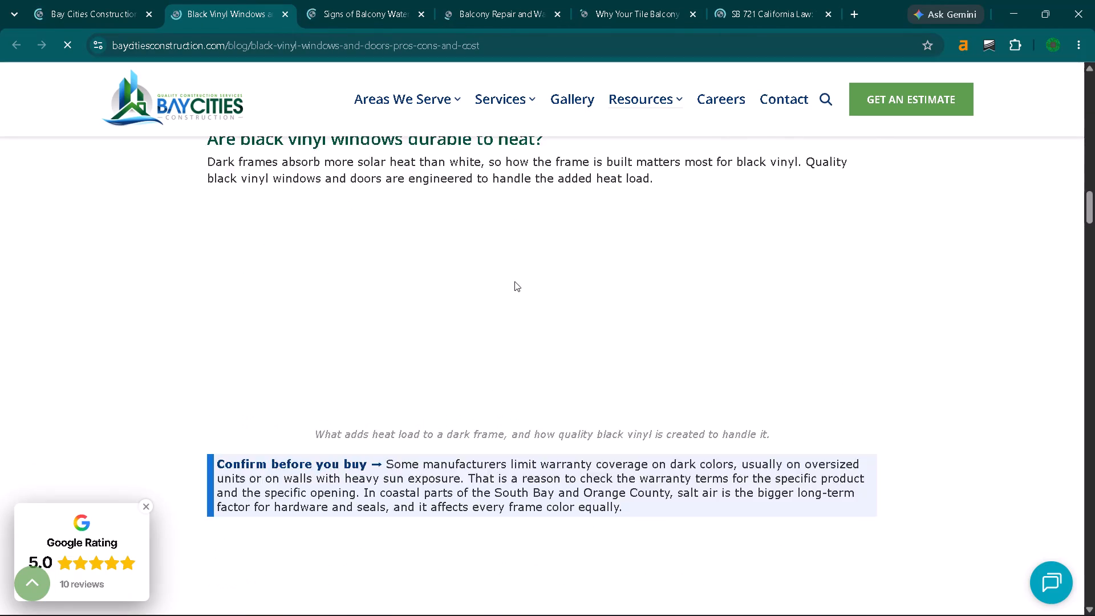
scroll(514, 281, down, 16)
scroll(409, 301, down, 10)
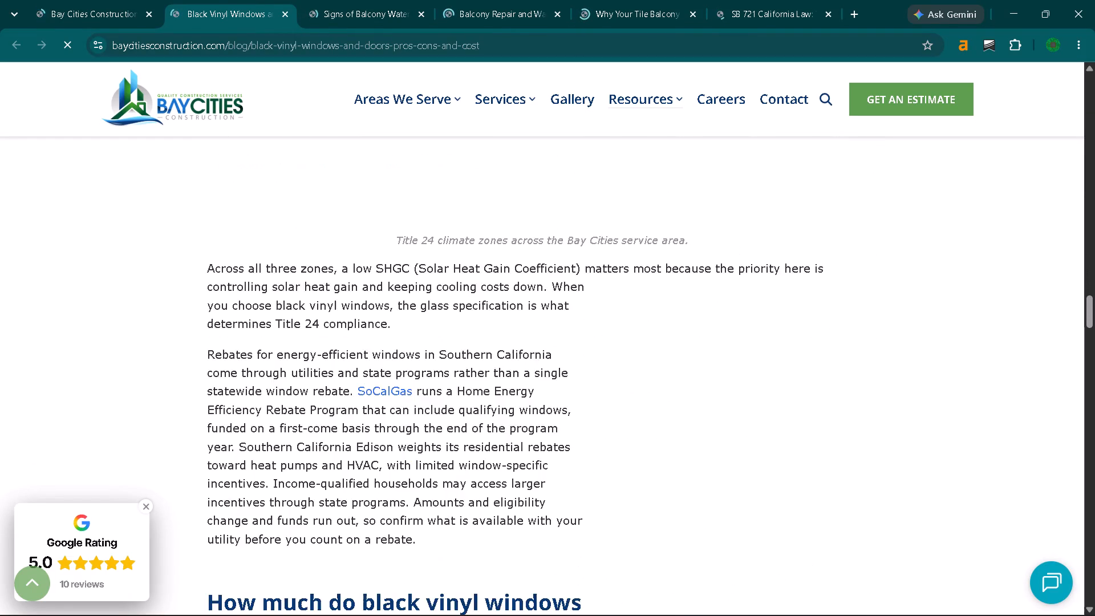
scroll(459, 289, down, 3)
scroll(444, 291, down, 20)
scroll(444, 291, down, 3)
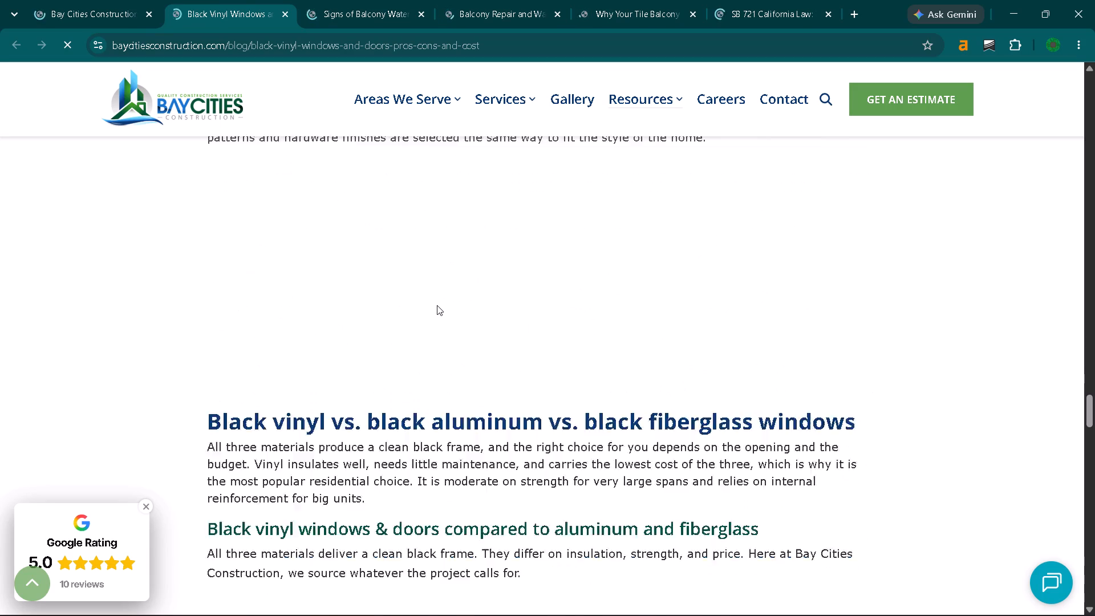
scroll(437, 305, down, 19)
scroll(431, 313, up, 1)
scroll(431, 313, down, 11)
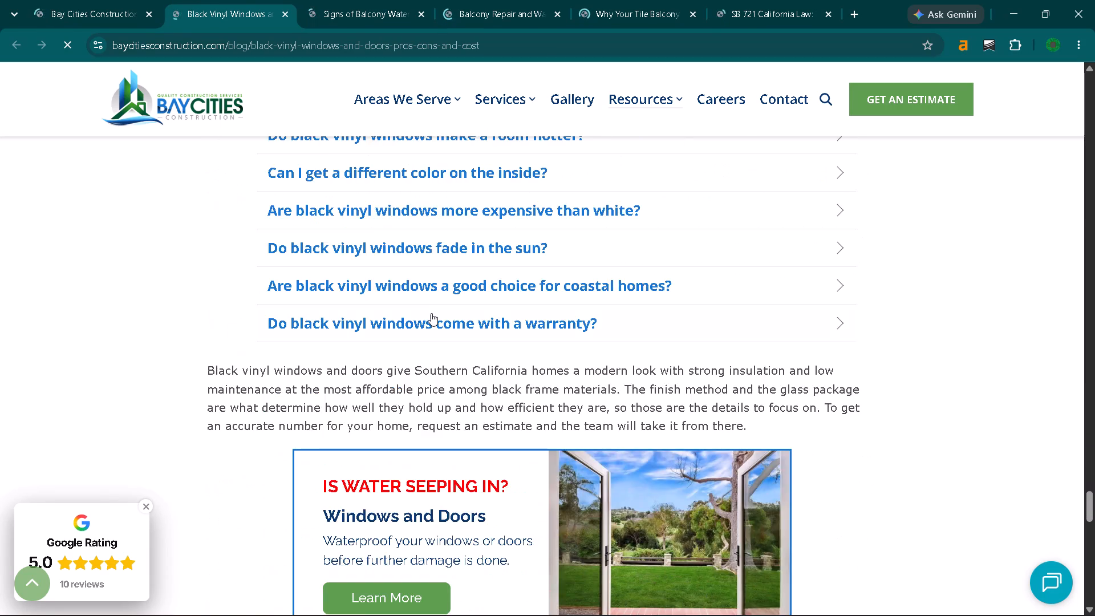
scroll(431, 313, down, 2)
key(ctrl+w)
Skim the Signs of Balcony Water Damage article, including its flashing, stucco and fungus sections, and close it.
scroll(431, 313, down, 11)
scroll(411, 252, down, 8)
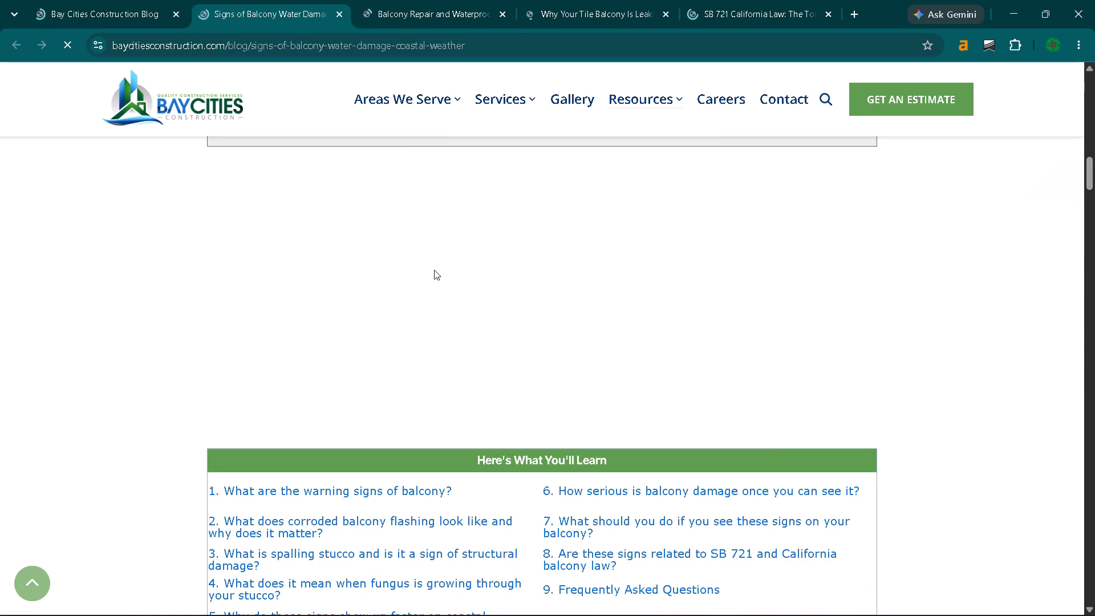
scroll(434, 270, down, 14)
scroll(420, 315, down, 11)
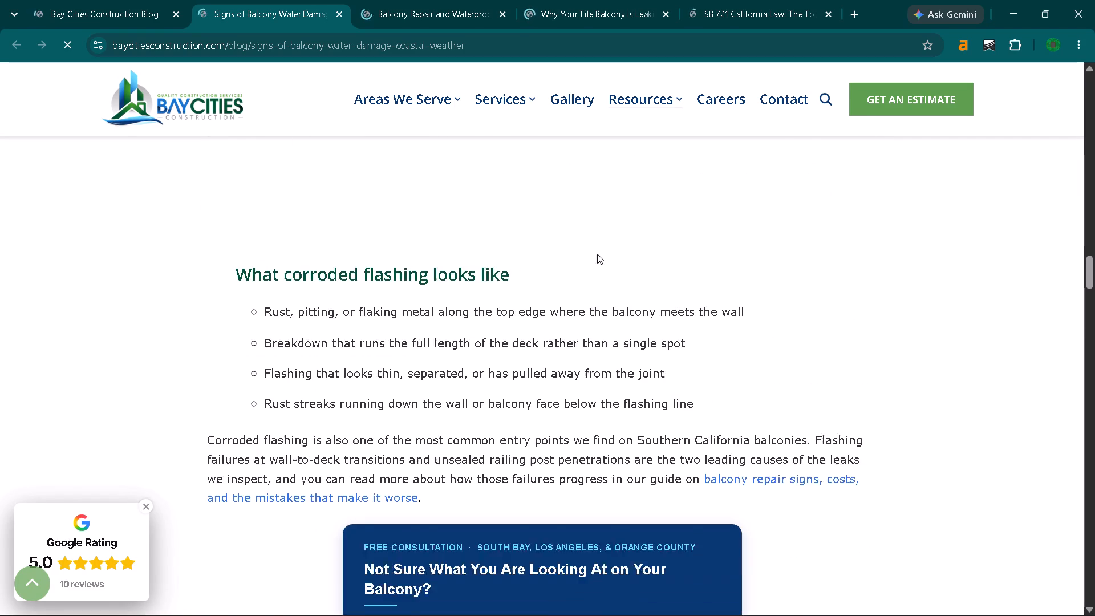
scroll(597, 254, down, 2)
scroll(333, 274, down, 6)
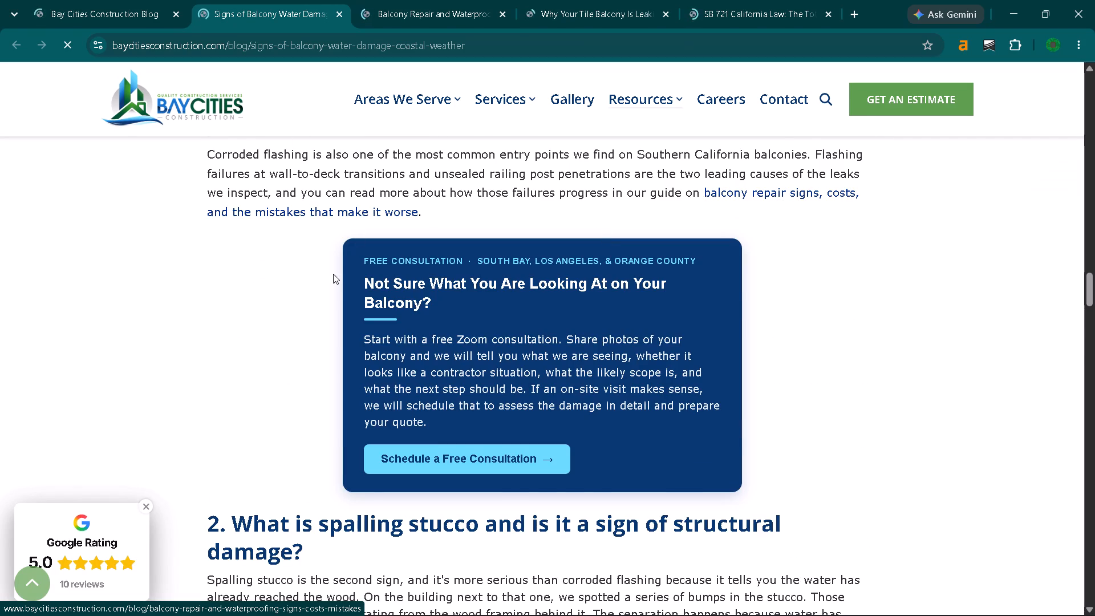
scroll(393, 271, down, 2)
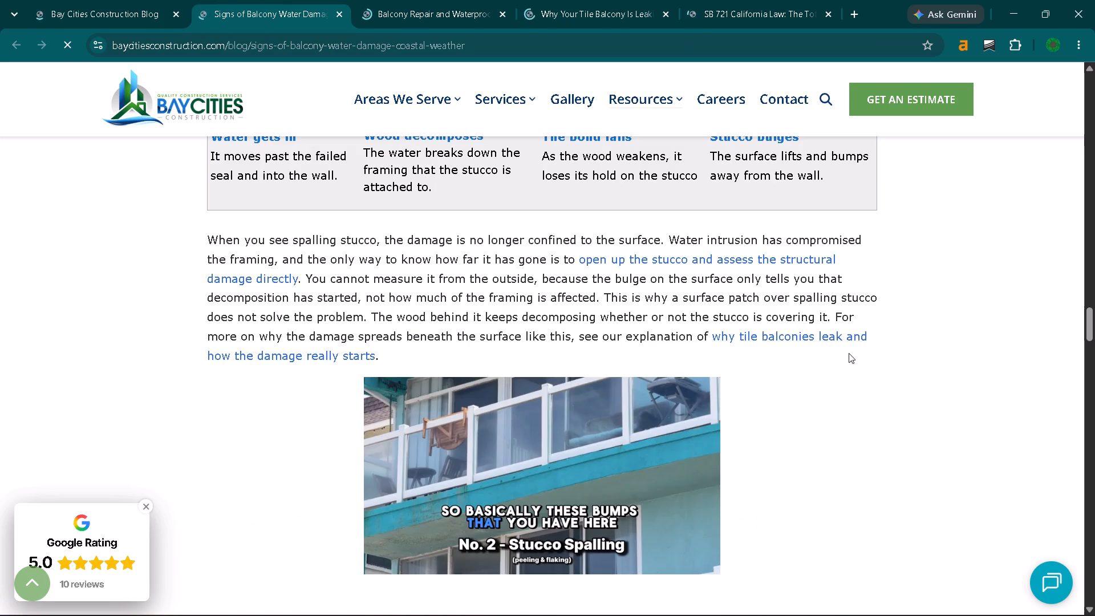
scroll(518, 265, down, 7)
scroll(289, 360, down, 4)
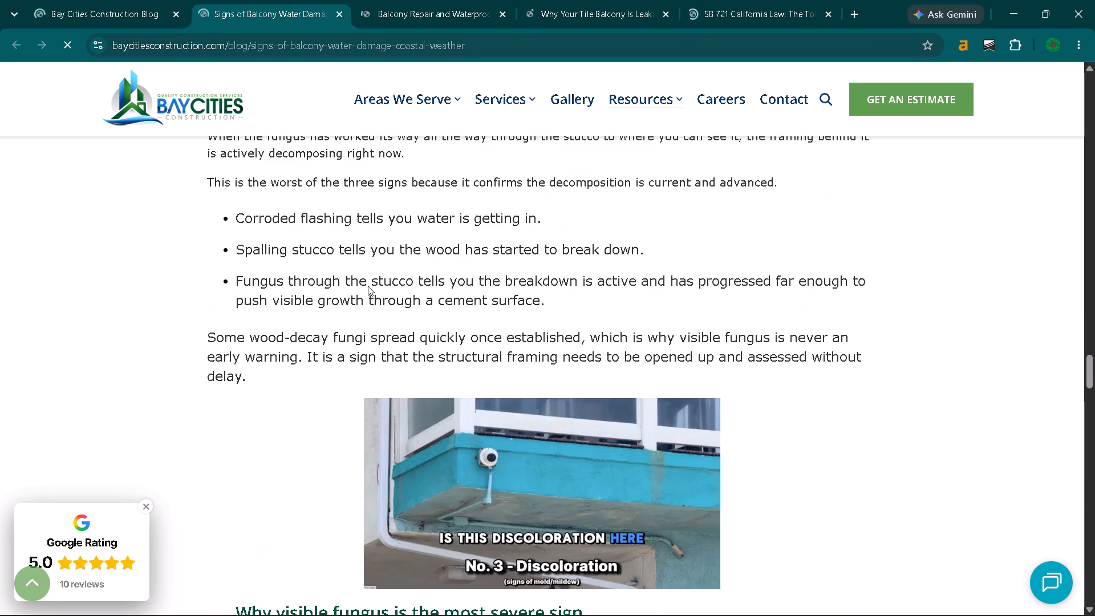
scroll(364, 318, down, 15)
scroll(211, 351, down, 12)
scroll(294, 332, down, 6)
scroll(409, 326, up, 1)
scroll(421, 329, down, 6)
key(ctrl+w)
Skim the Balcony Repair and Waterproofing article, including its causes of leaks, and close it.
scroll(403, 281, down, 12)
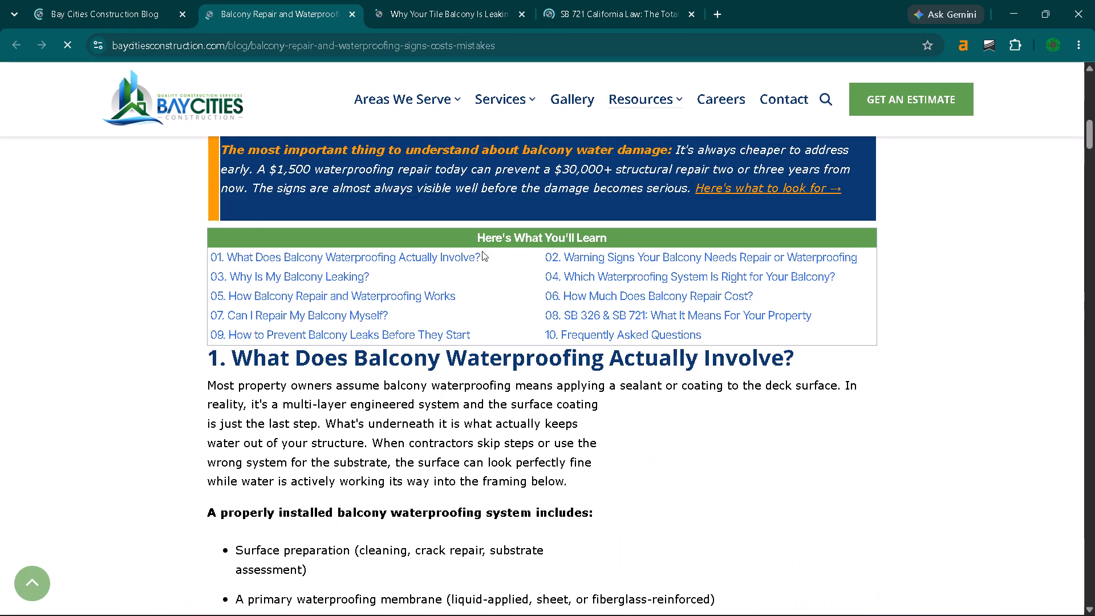
scroll(474, 256, down, 20)
scroll(474, 256, down, 7)
scroll(392, 356, up, 1)
scroll(394, 358, down, 6)
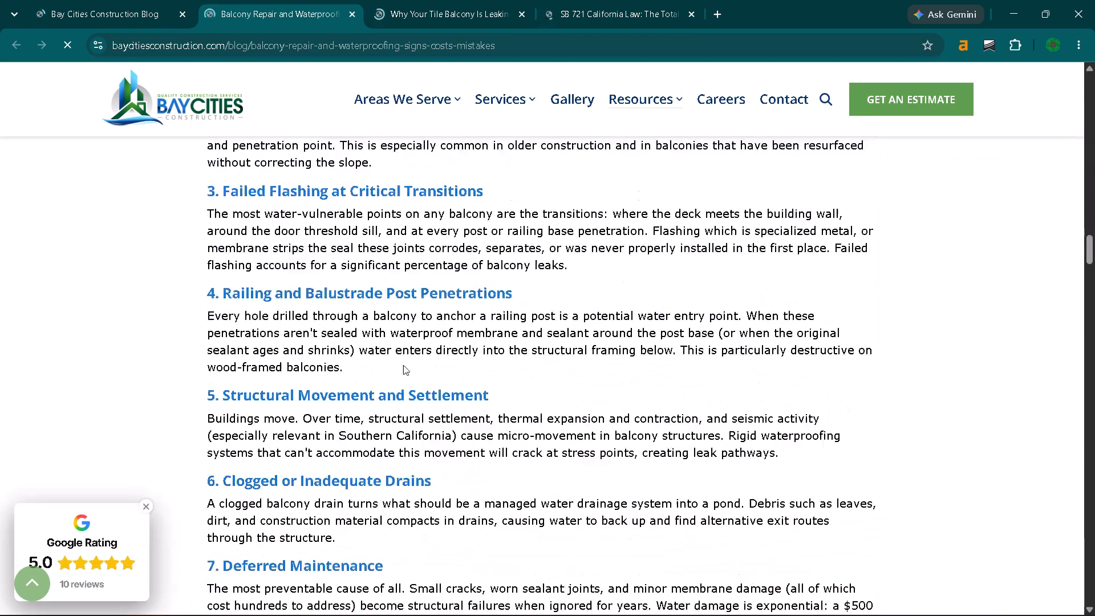
scroll(403, 365, down, 9)
scroll(380, 370, up, 1)
scroll(381, 374, down, 8)
key(ctrl+w)
Skim the article on why tile balconies leak through its homeowner and HOA advice, and close it.
scroll(390, 372, down, 12)
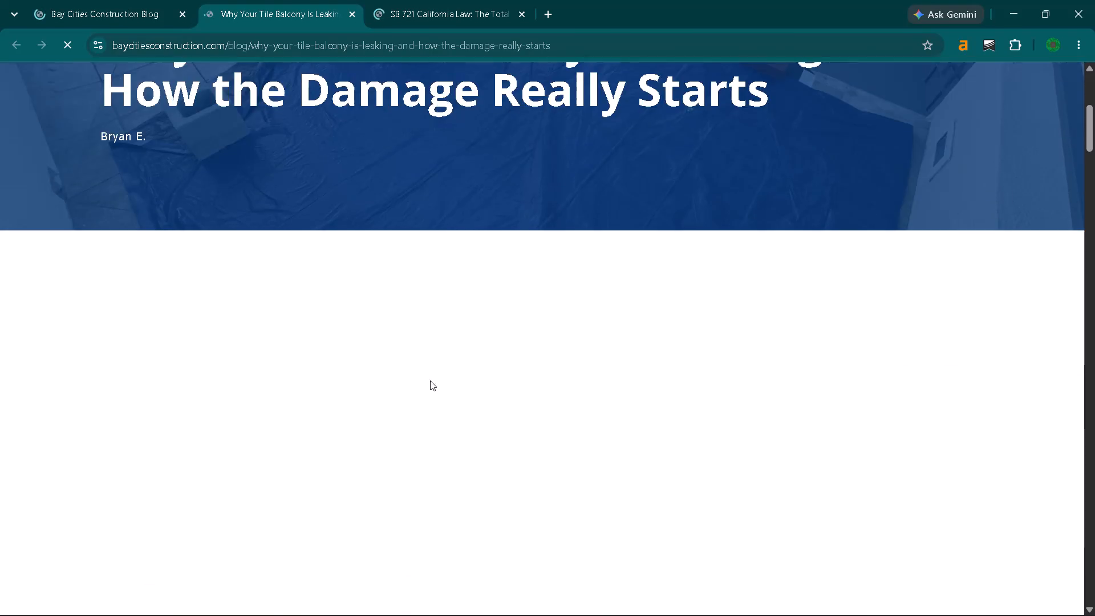
scroll(410, 368, down, 16)
scroll(387, 278, down, 3)
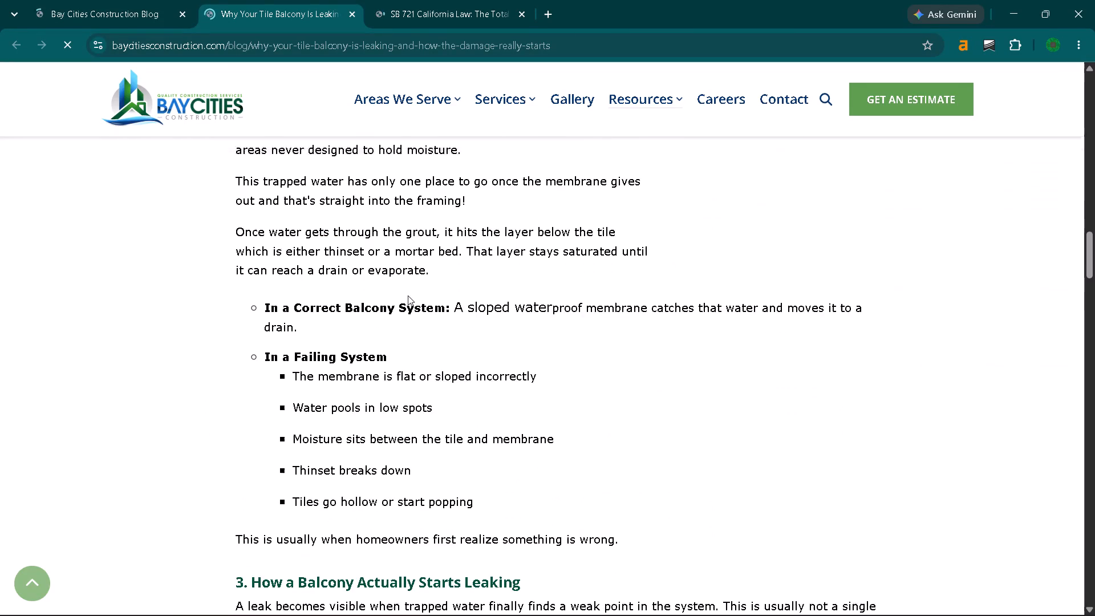
scroll(408, 295, down, 20)
scroll(408, 295, down, 8)
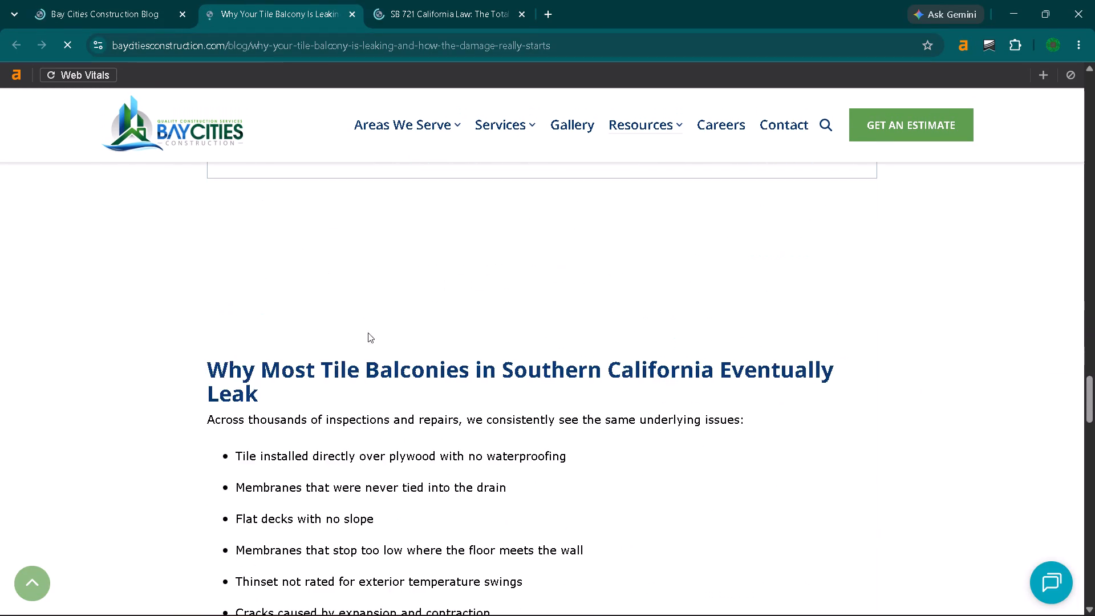
scroll(368, 333, down, 3)
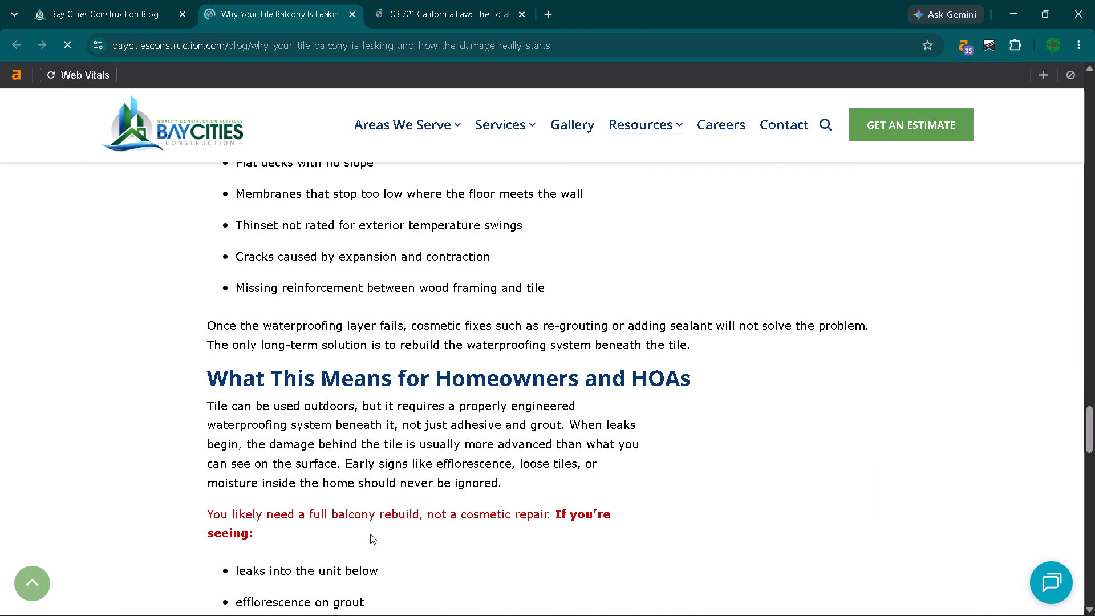
scroll(574, 513, down, 4)
scroll(284, 303, up, 1)
scroll(284, 303, down, 4)
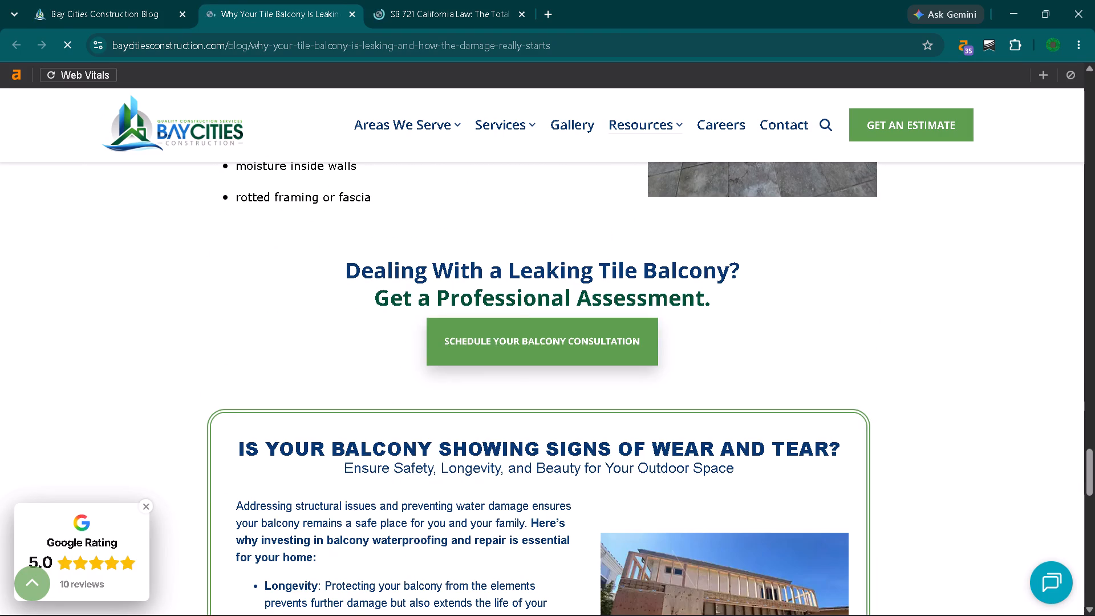
scroll(501, 338, down, 5)
scroll(249, 246, down, 3)
scroll(483, 324, down, 17)
key(ctrl+w)
Skim the SB 721 California Law guide, including its inspection criteria, deadlines and repair costs, and close it.
scroll(382, 416, down, 6)
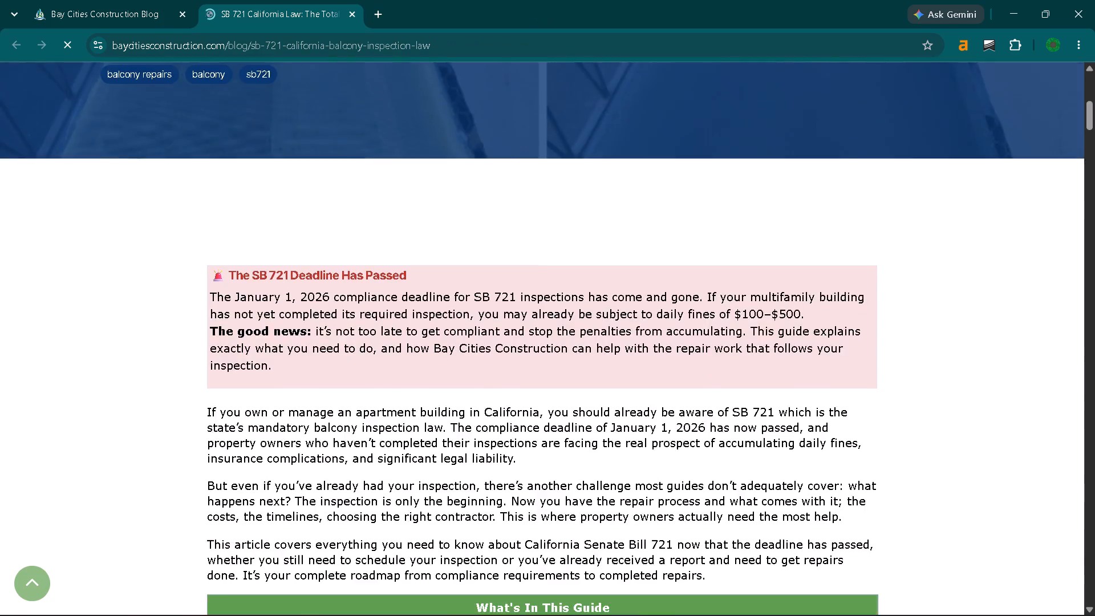
scroll(474, 279, down, 8)
scroll(492, 355, down, 15)
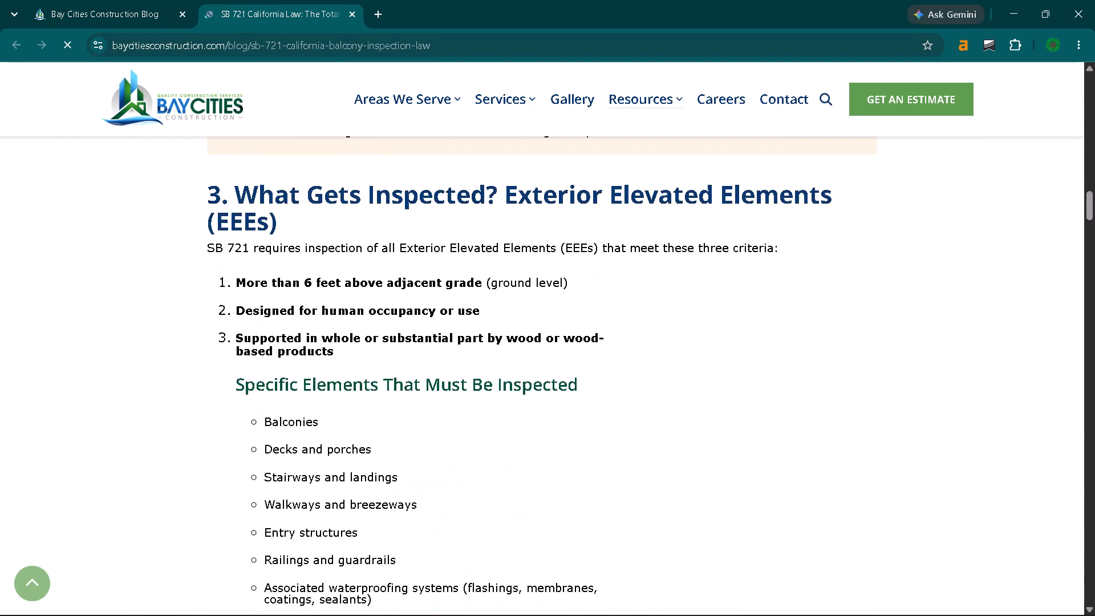
scroll(368, 229, down, 20)
scroll(368, 229, down, 5)
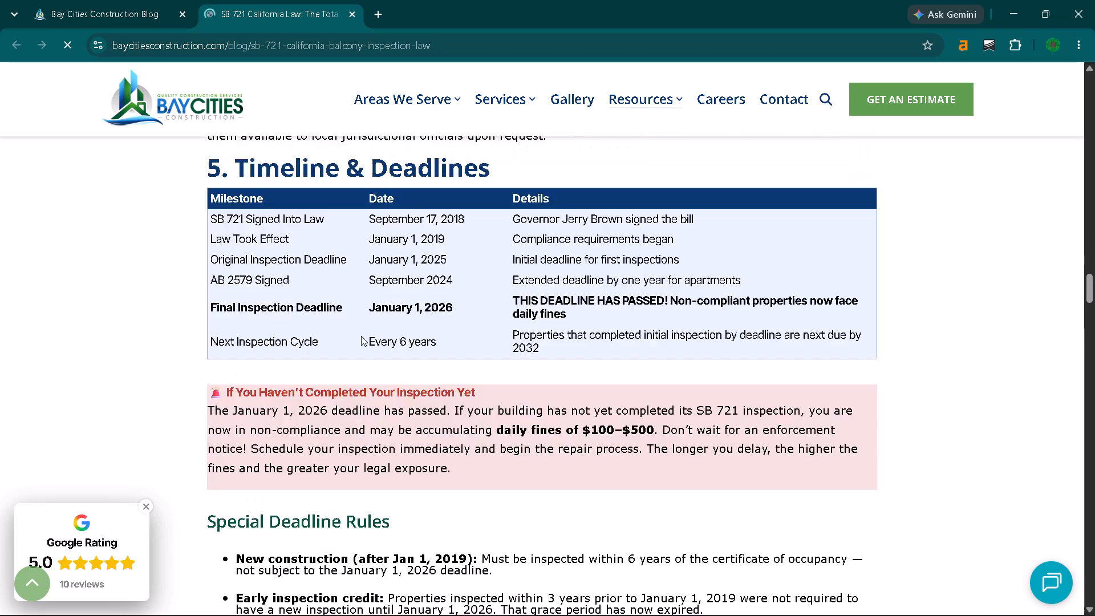
scroll(361, 336, down, 2)
scroll(345, 342, up, 1)
scroll(346, 346, down, 16)
scroll(359, 366, up, 1)
scroll(359, 367, down, 12)
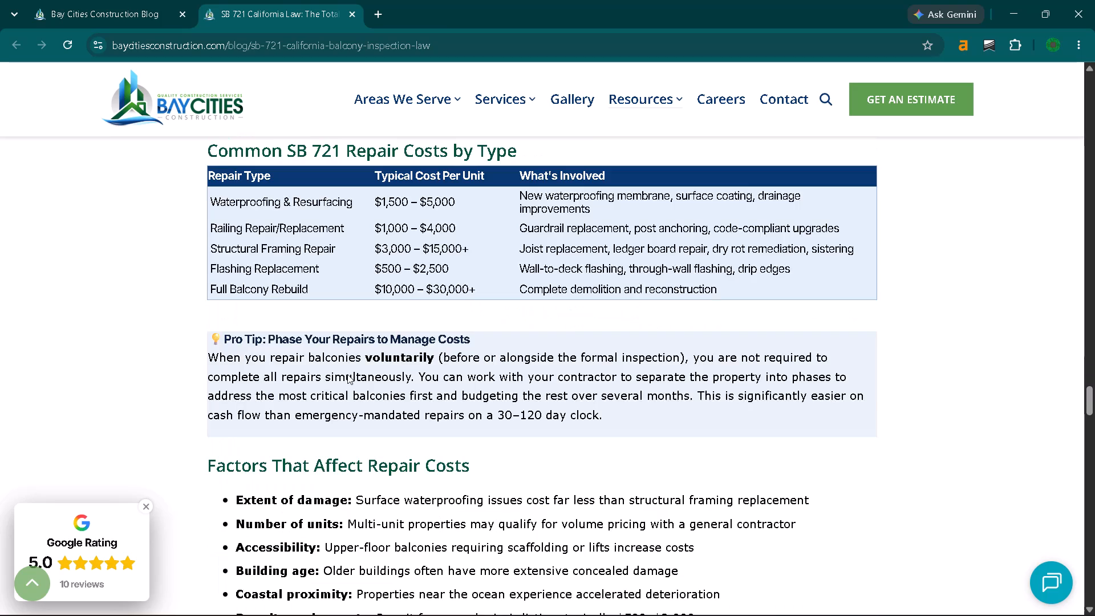
scroll(347, 374, down, 15)
key(ctrl+w)
Return to the BuzzStream review window, finish with the Bay Cities Construction prospect and advance to the next one.
scroll(343, 412, down, 11)
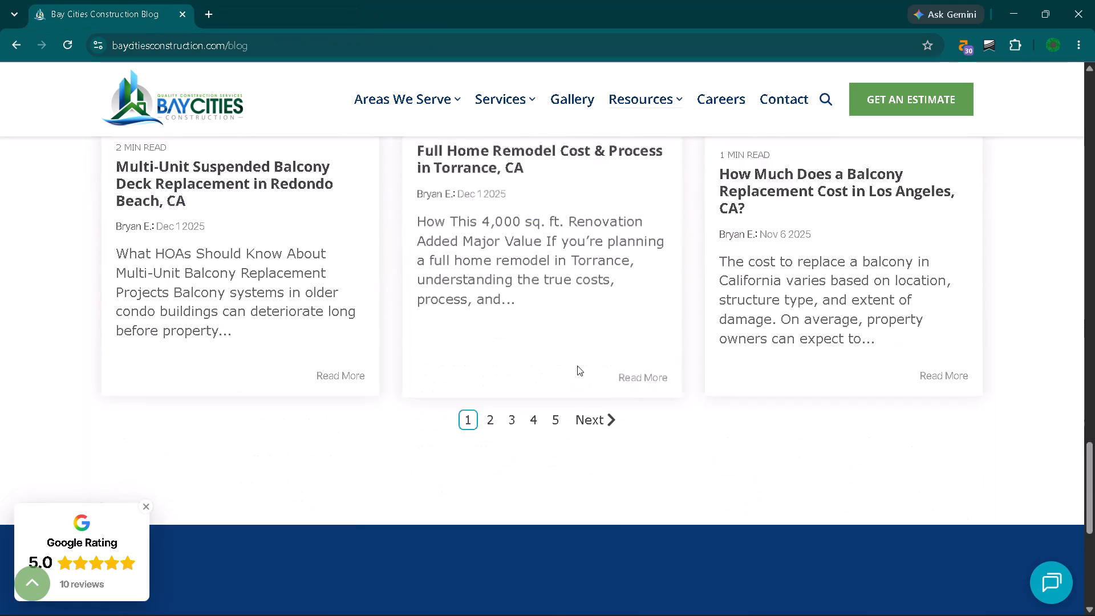
key(alt+Tab)
click(943, 542)
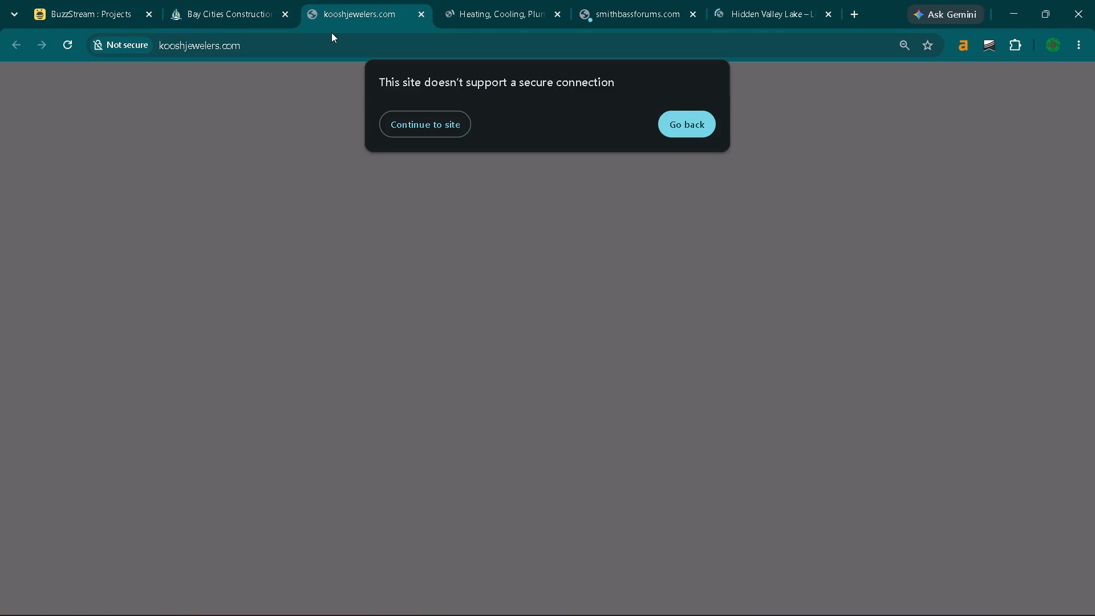
Go through the queued prospect sites, continuing past the insecure-connection warning on kooshjewelers.com and smithbassforums.com so they load.
click(416, 130)
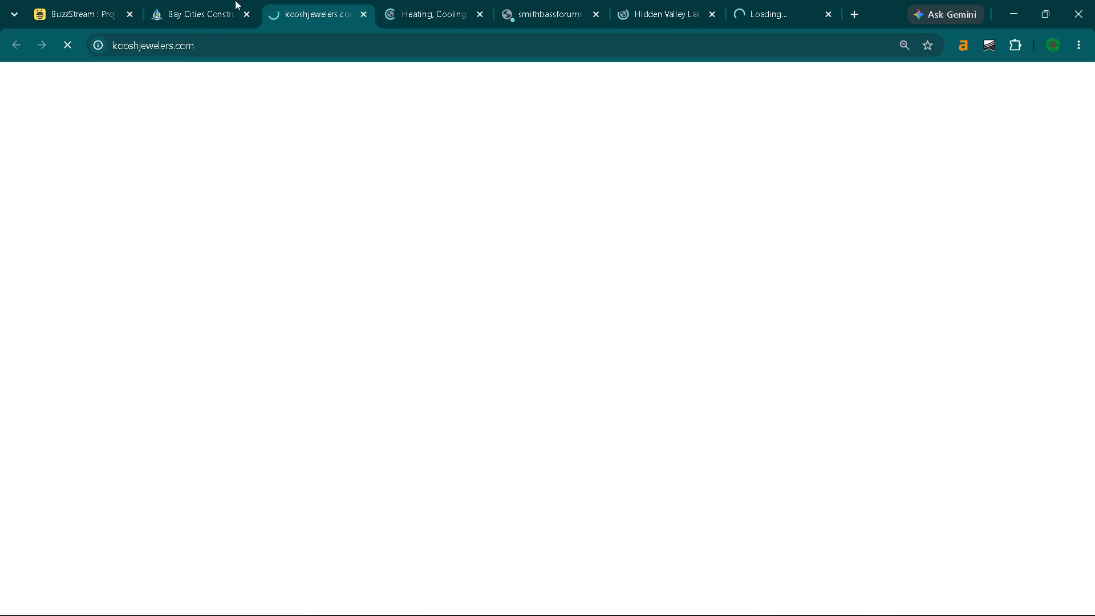
click(230, 0)
double_click(196, 0)
double_click(281, 0)
click(433, 0)
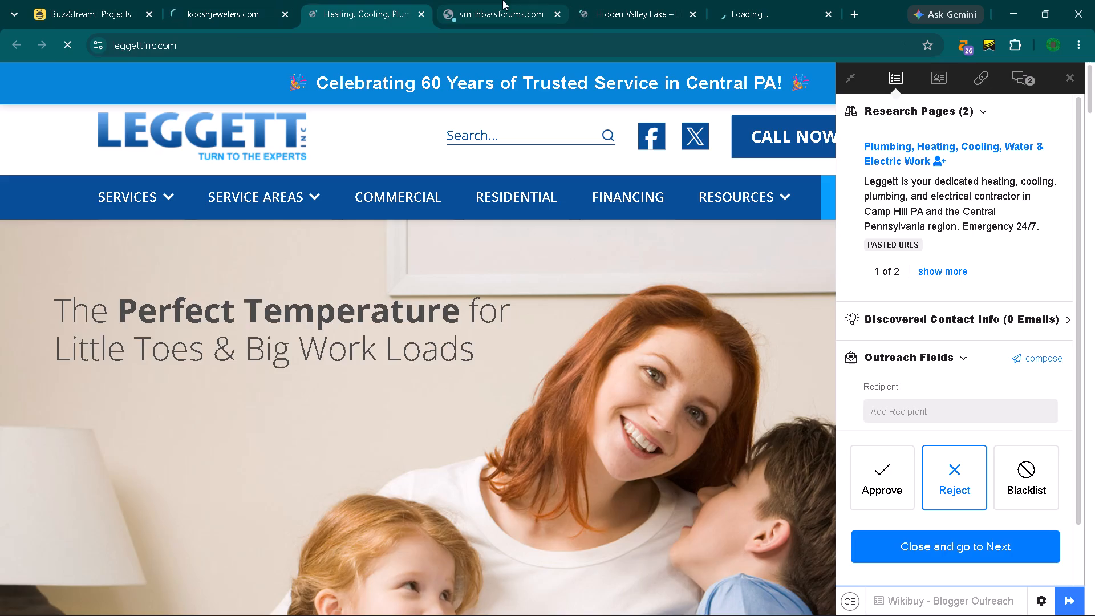
click(536, 0)
click(418, 129)
click(635, 0)
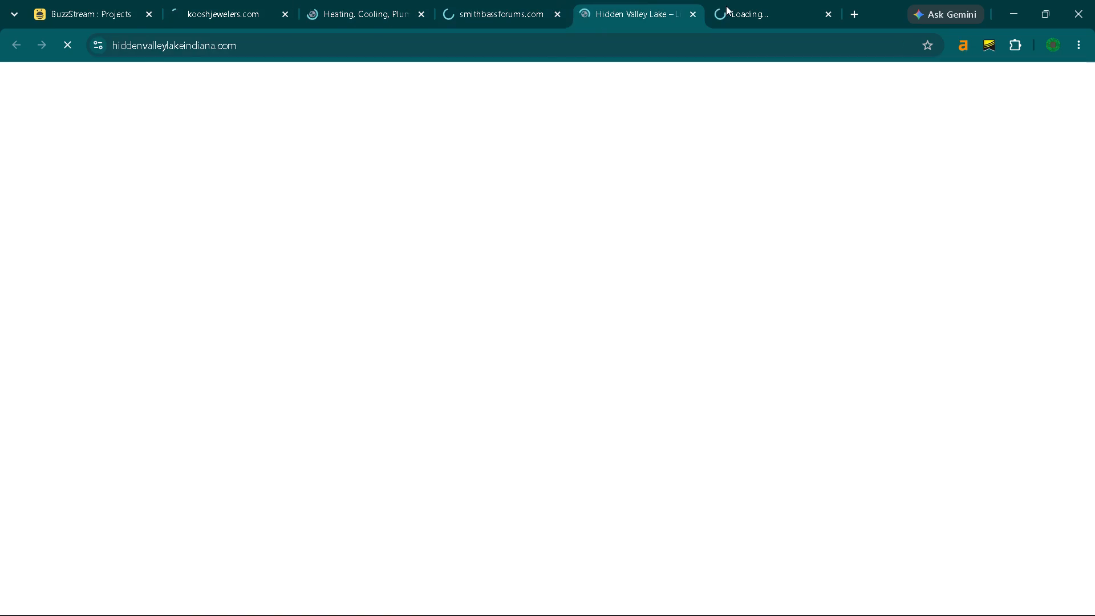
click(726, 6)
click(422, 128)
Return to the kooshjewelers.com prospect and close its page.
click(165, 0)
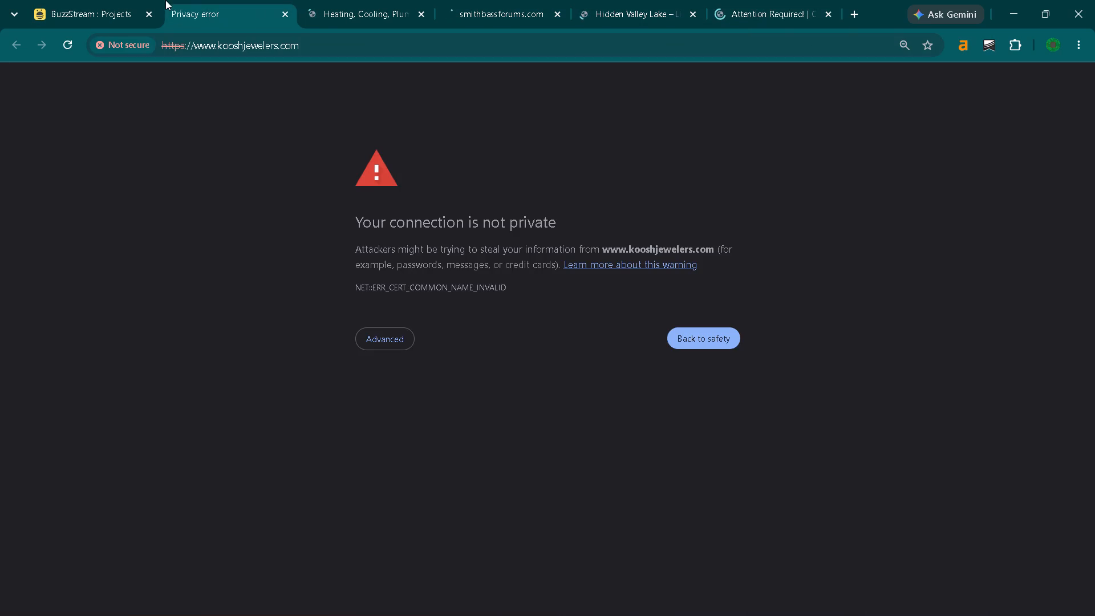
double_click(181, 0)
key(ctrl+w)
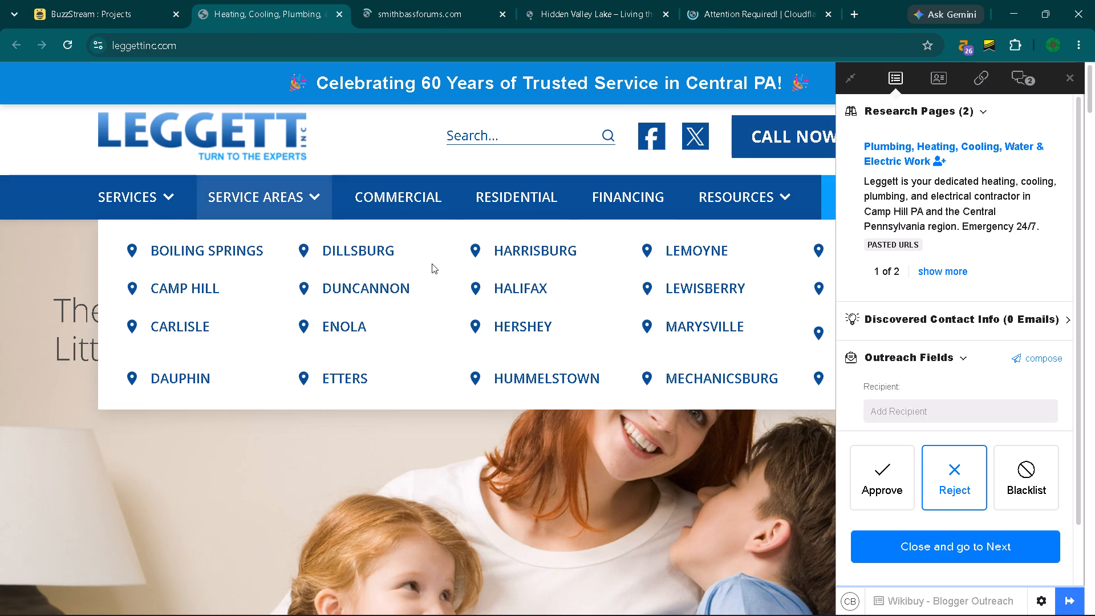
Skim the leggettinc.com homepage down to its footer, checking its service areas, plumbing and heating content.
click(0, 297)
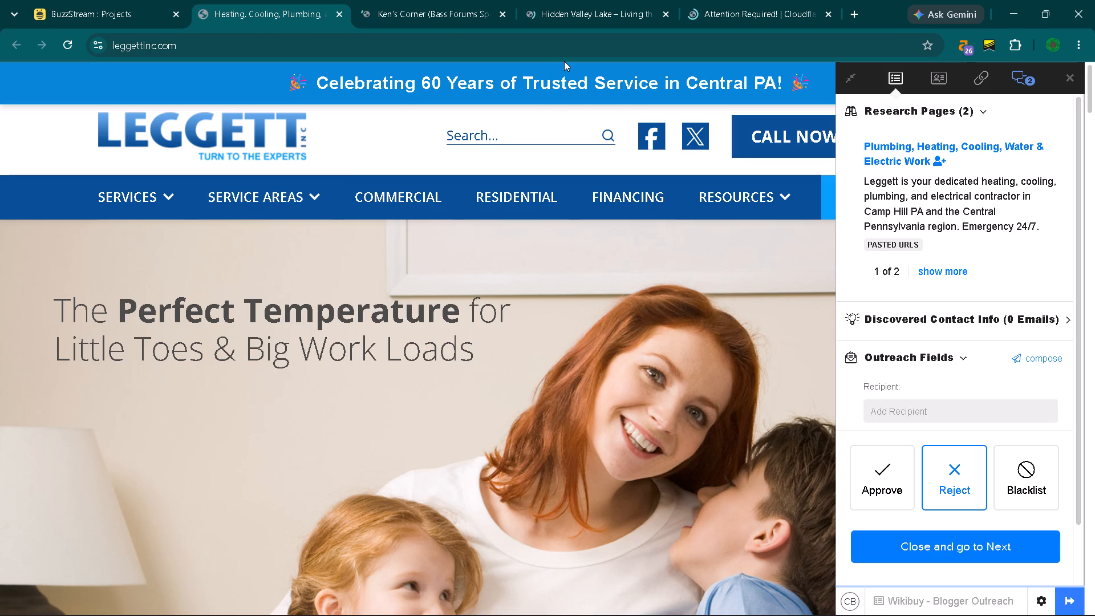
scroll(233, 201, down, 9)
scroll(0, 352, down, 10)
scroll(0, 428, down, 2)
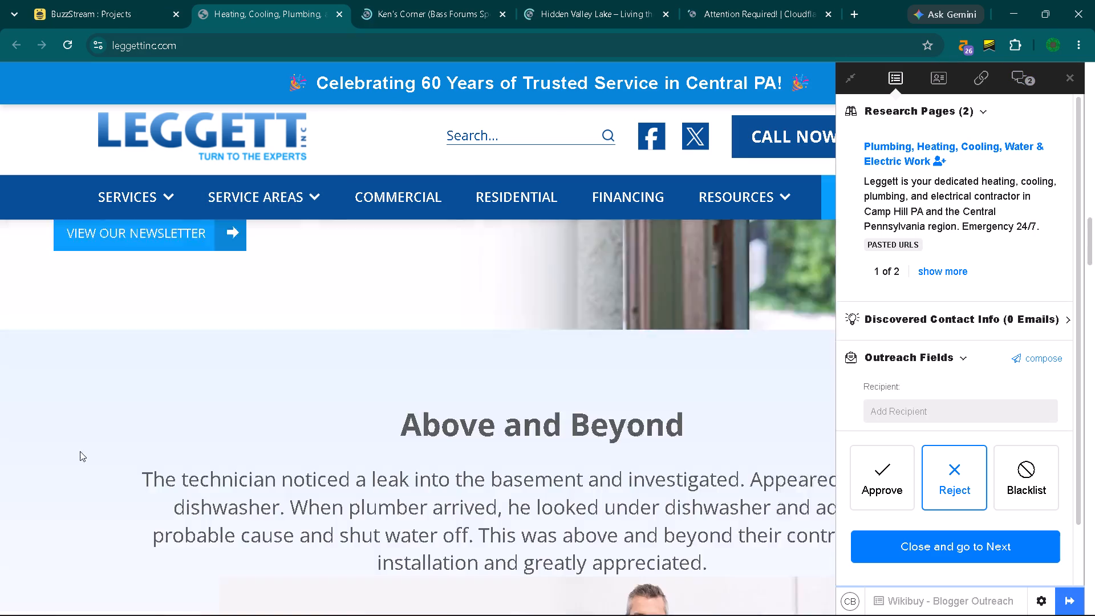
scroll(80, 451, down, 20)
scroll(80, 451, down, 15)
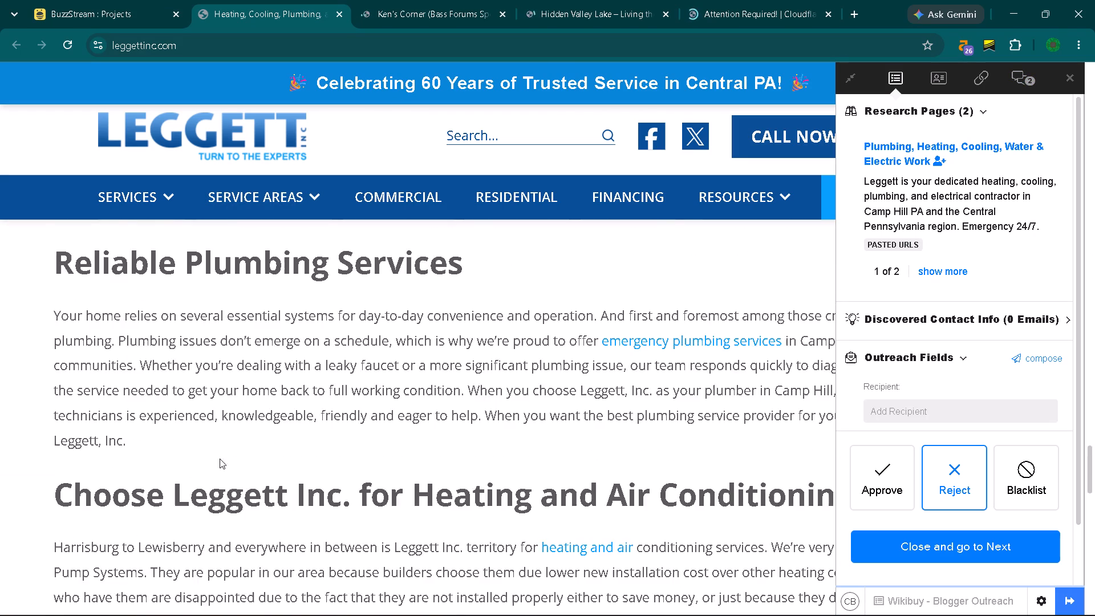
scroll(220, 459, down, 7)
scroll(76, 497, down, 7)
scroll(159, 423, down, 5)
scroll(304, 400, down, 7)
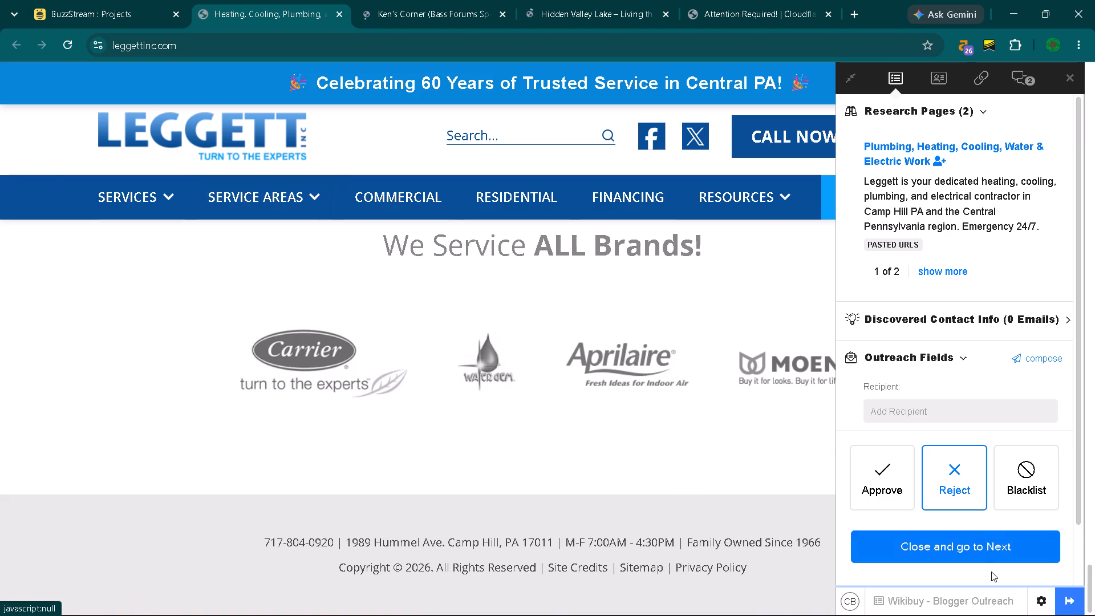
Finish with the rejected Leggett prospect, advance the review queue, and close the Leggett and smithbassforums.com pages.
click(930, 555)
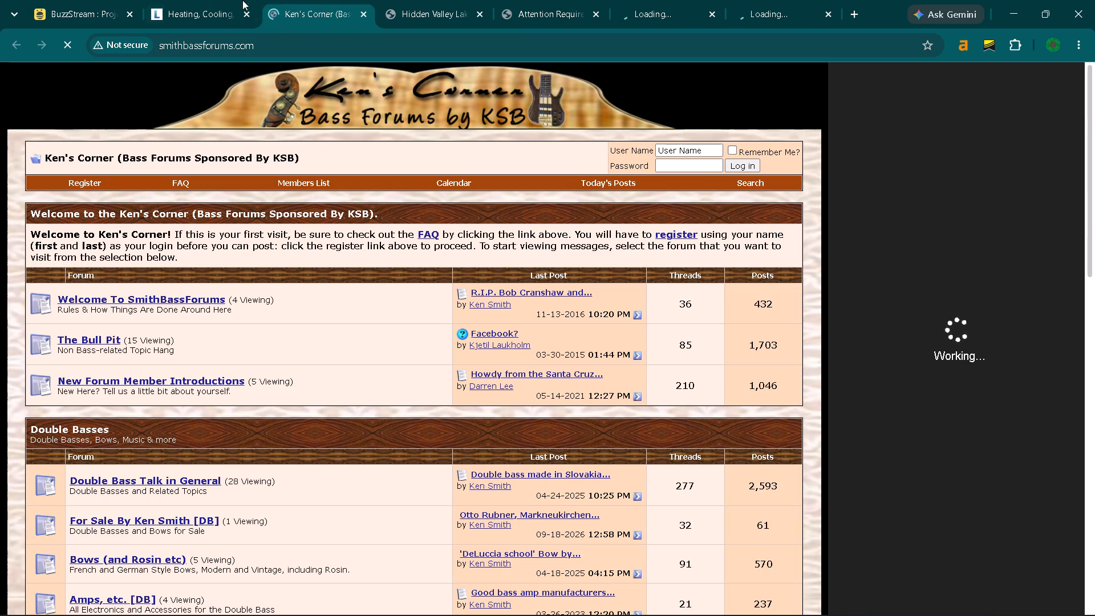
double_click(240, 0)
key(ctrl+w)
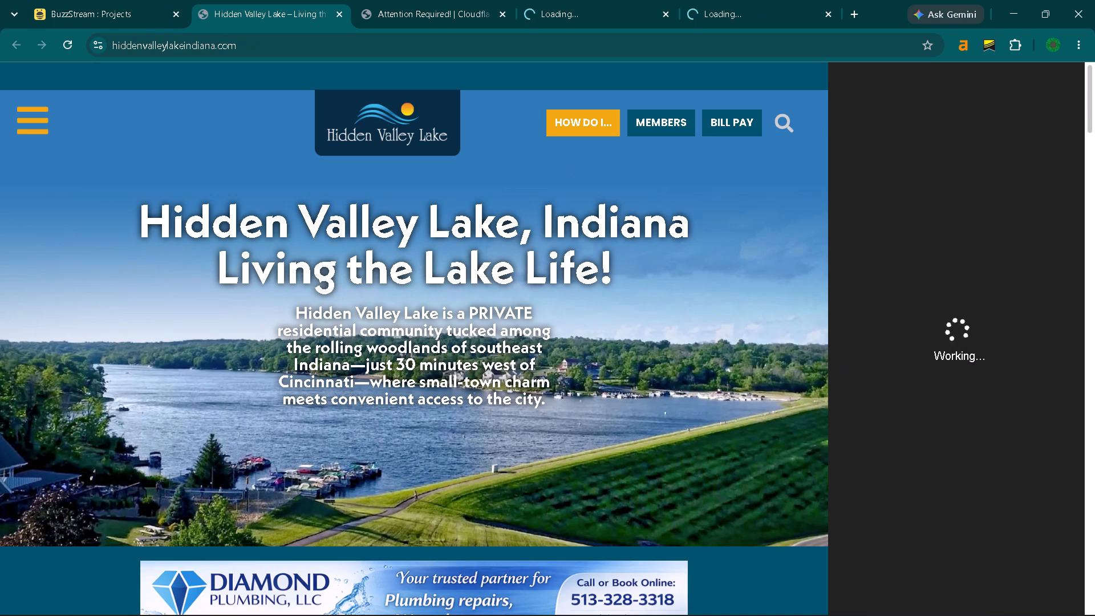
Copy the hiddenvalleylakeindiana.com address and open the site in the separate browser window.
click(0, 330)
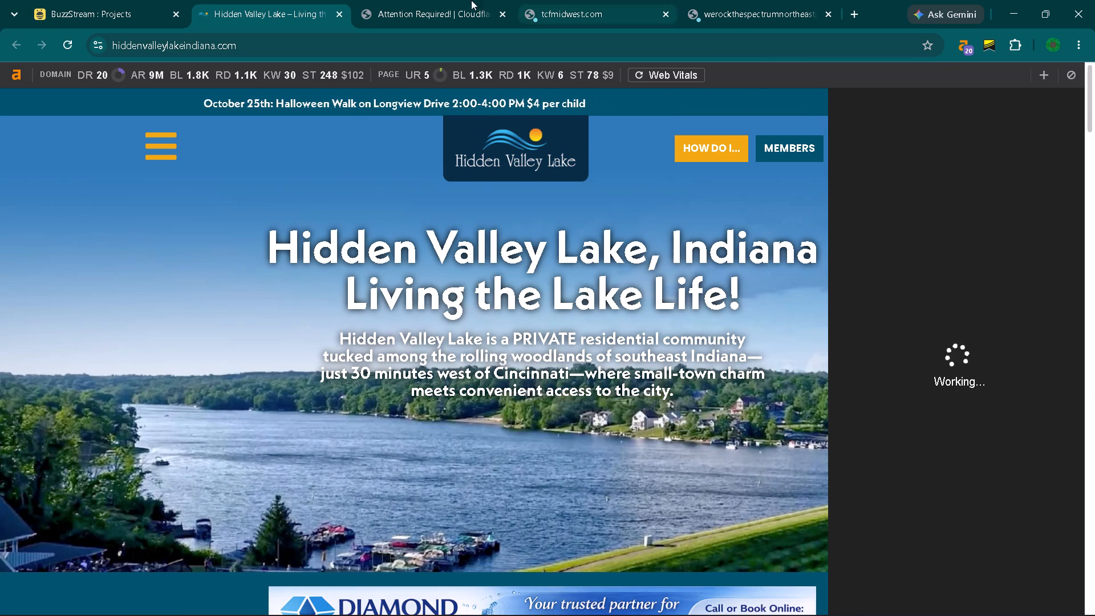
click(302, 47)
key(ctrl+c)
key(ctrl+c)
key(ctrl+c)
key(alt+Tab)
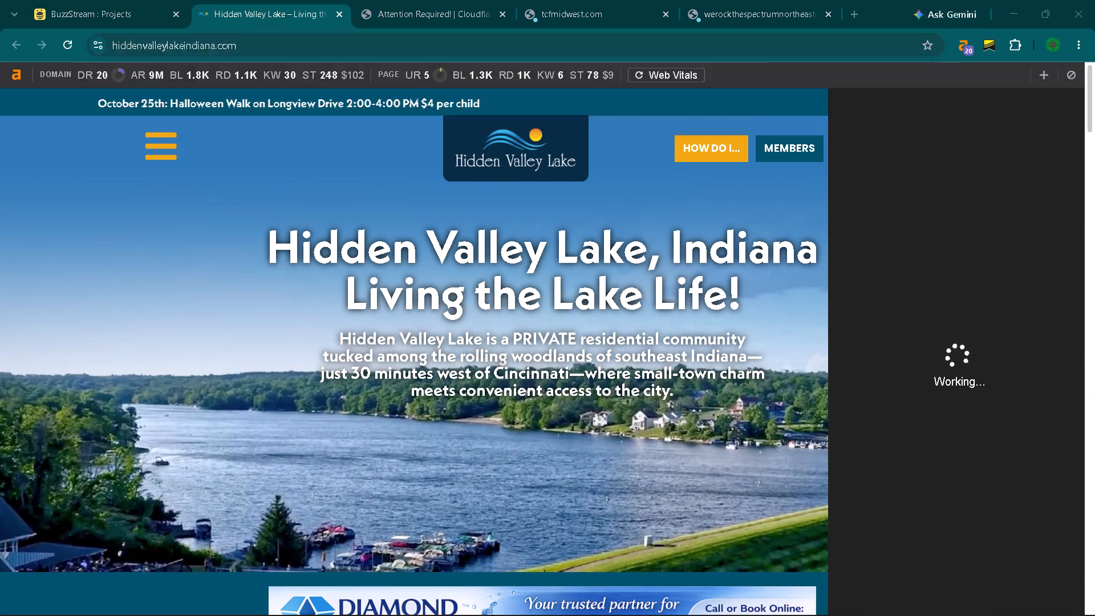
click(302, 47)
key(ctrl+v)
key(Return)
key(alt+Tab)
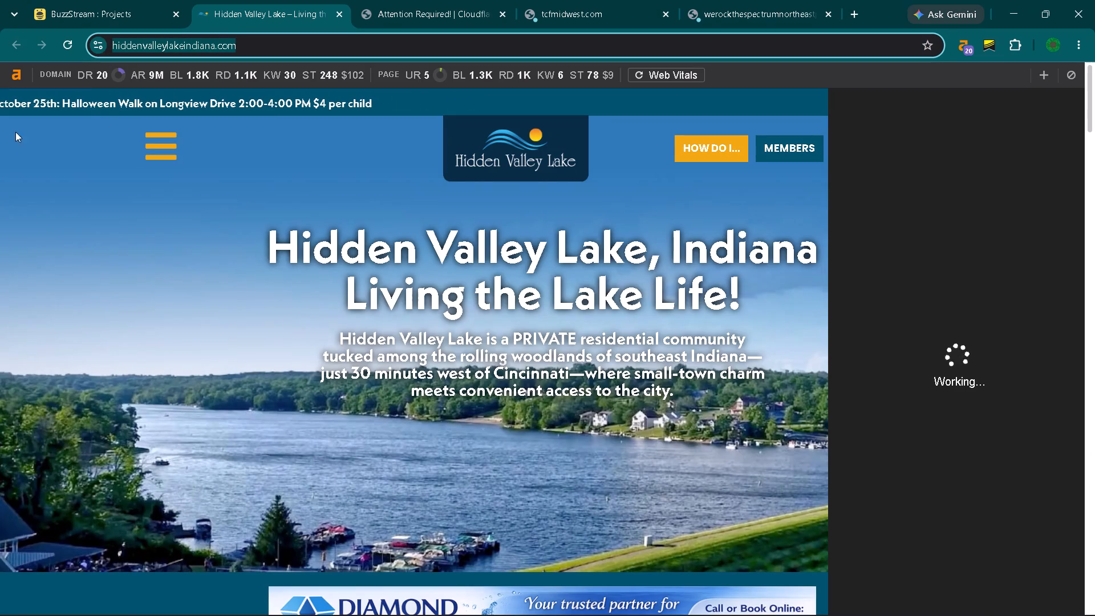
key(alt+Tab)
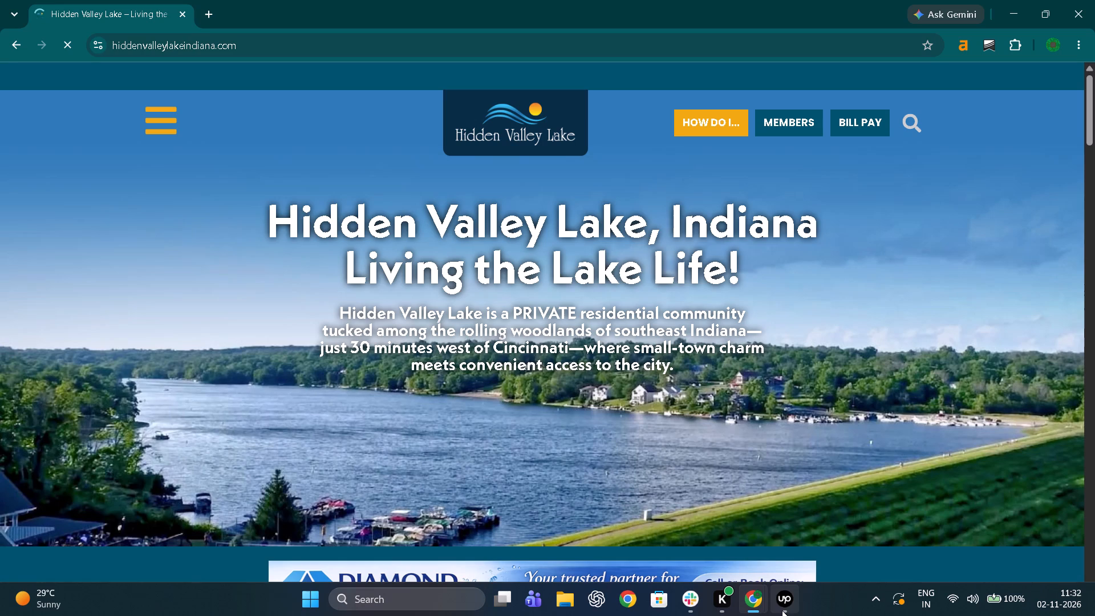
Check the Upwork time tracker and return to the Hidden Valley Lake browser window.
click(782, 609)
click(658, 300)
key(alt+Tab)
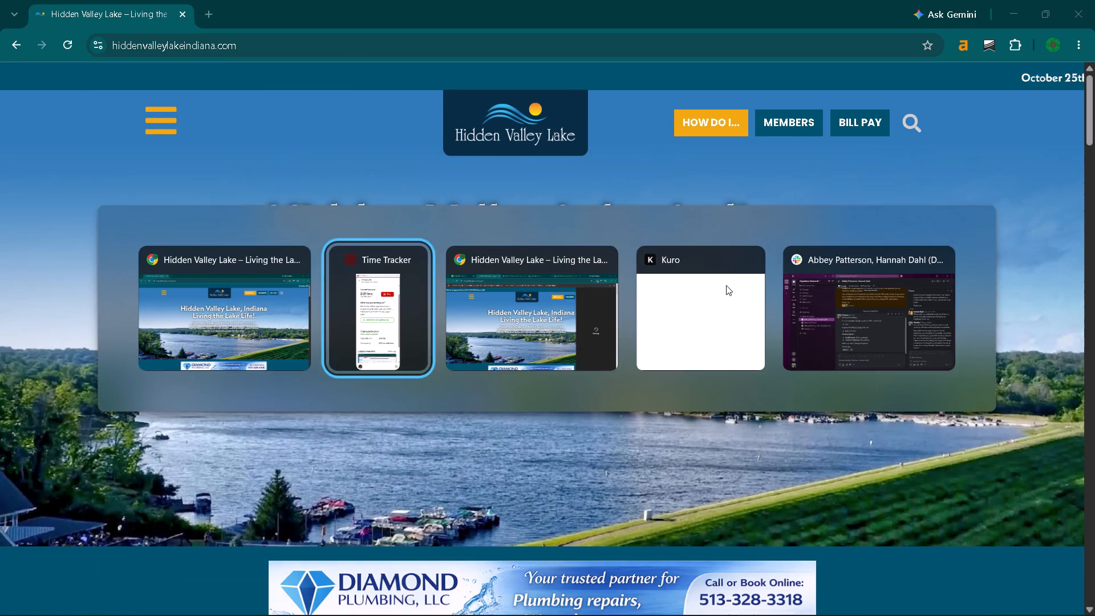
key(alt+Tab)
key(alt+Tab)
Examine the Hidden Valley Lake homepage from top to footer, looking for news, blog and event content.
scroll(86, 236, up, 1)
click(168, 123)
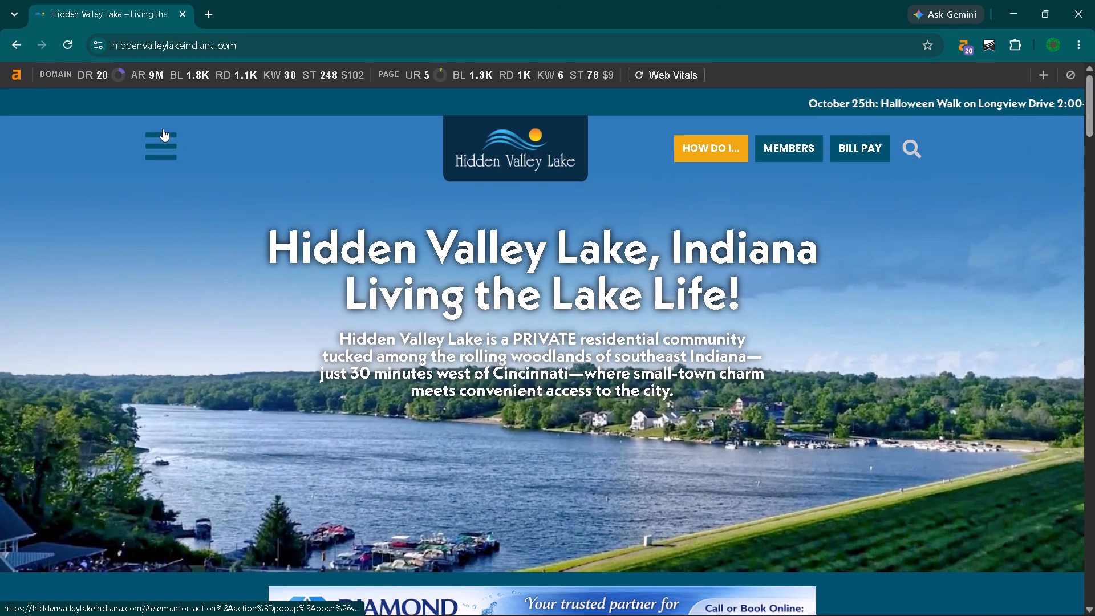
click(161, 155)
scroll(394, 294, down, 2)
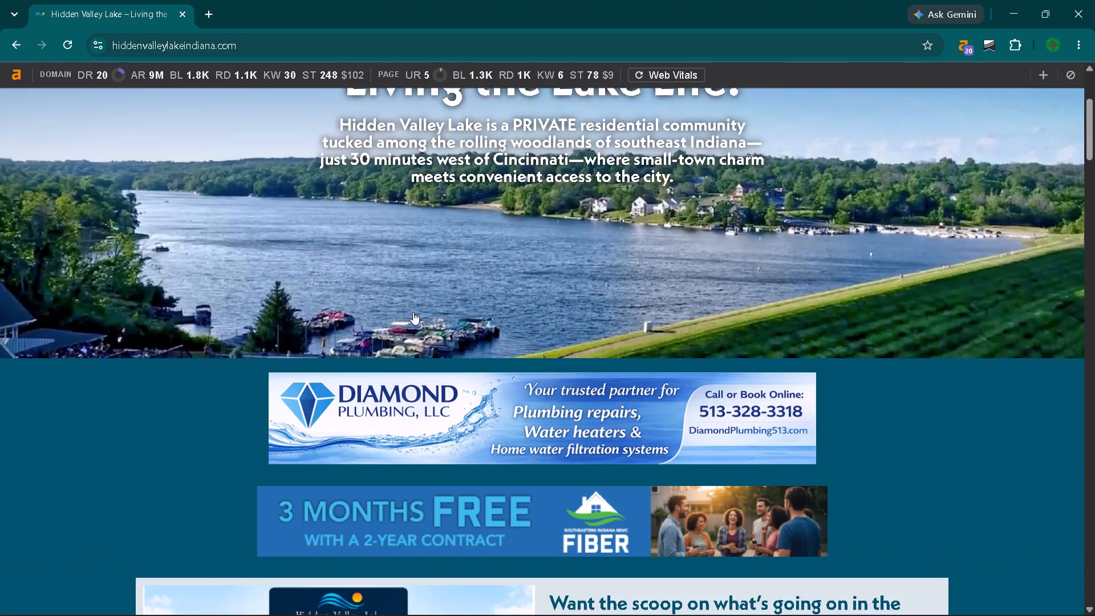
scroll(413, 312, down, 5)
scroll(358, 311, up, 2)
scroll(359, 323, down, 1)
scroll(688, 373, down, 2)
scroll(600, 330, down, 3)
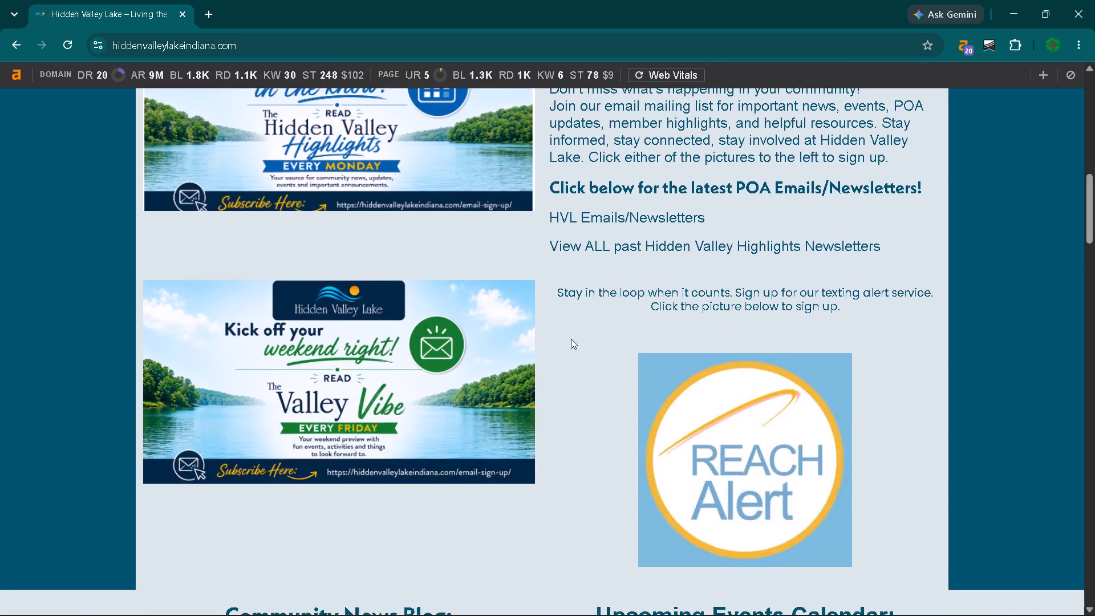
scroll(571, 339, down, 1)
scroll(563, 365, up, 2)
scroll(564, 366, down, 8)
scroll(767, 422, down, 9)
scroll(542, 345, down, 2)
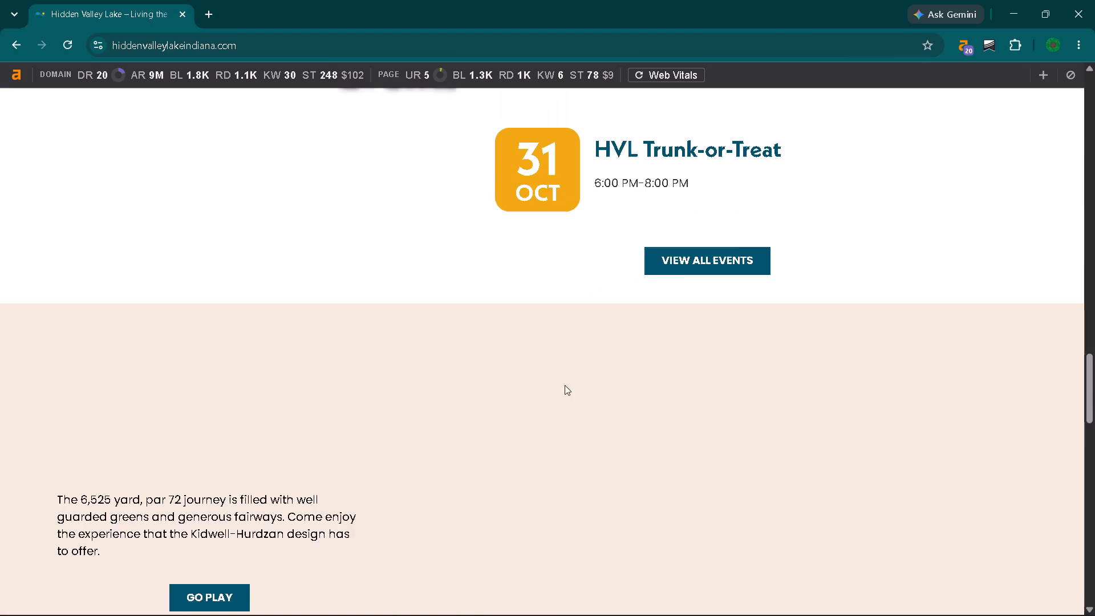
scroll(565, 385, down, 7)
scroll(225, 412, down, 6)
scroll(407, 378, down, 9)
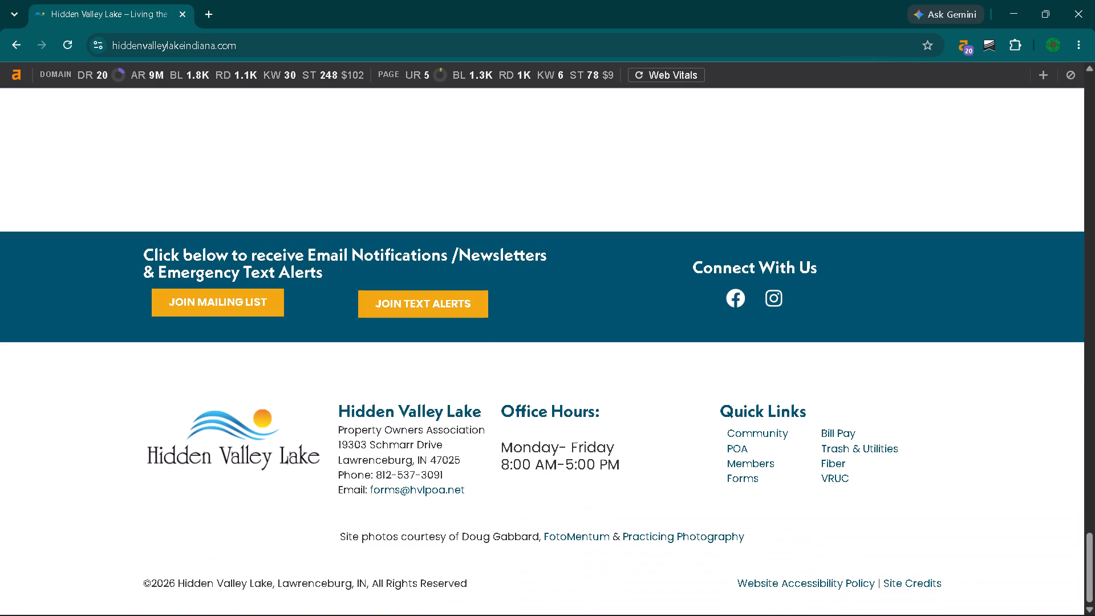
scroll(465, 414, down, 2)
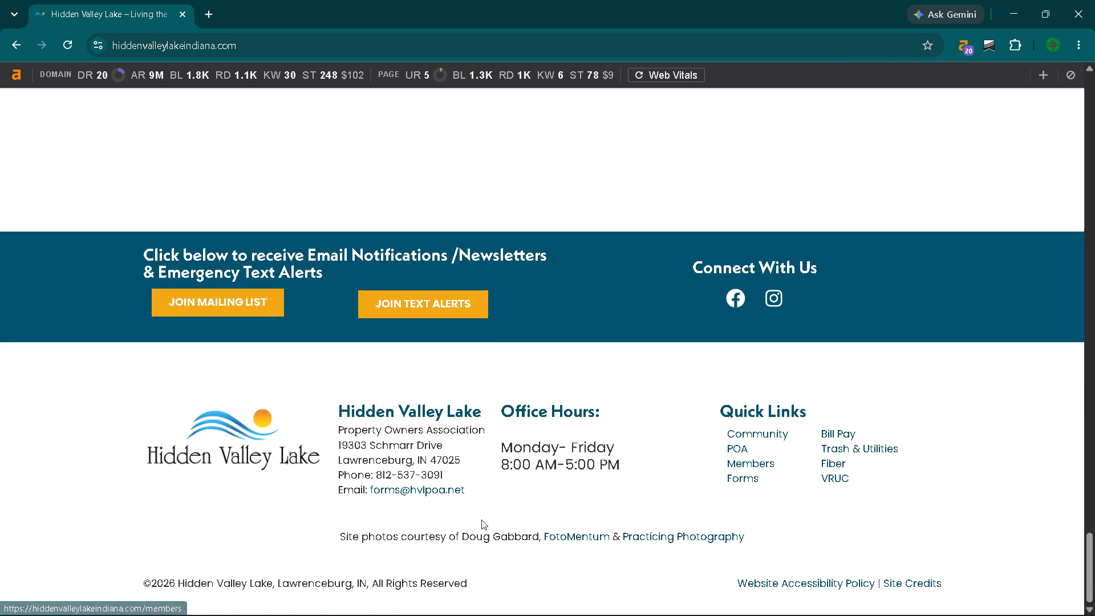
drag(1094, 570, 1094, 11)
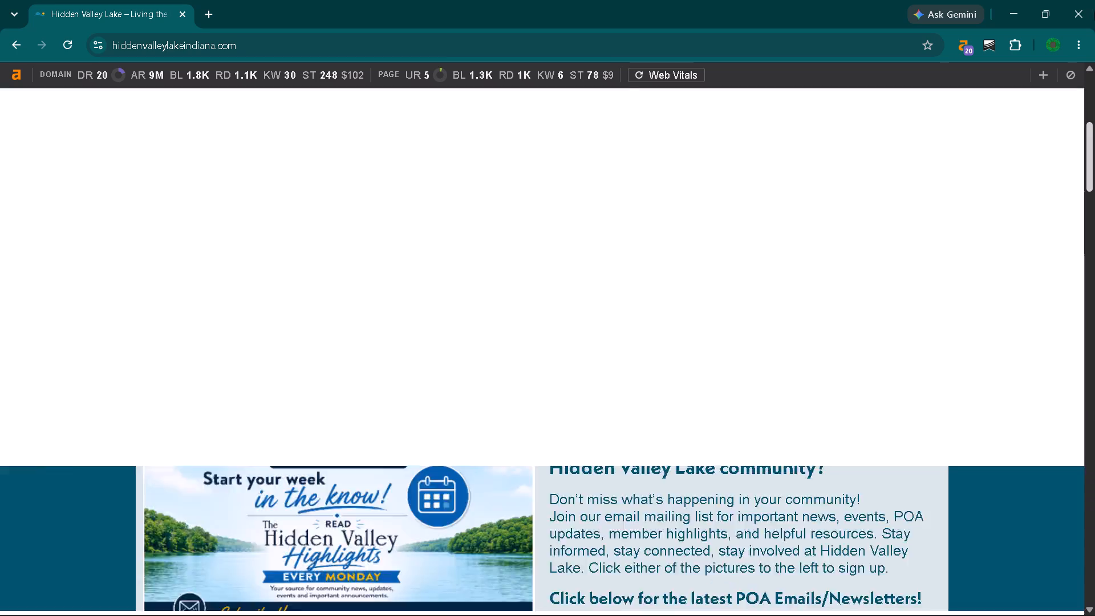
drag(1094, 11, 1094, 0)
scroll(713, 92, up, 1)
scroll(713, 92, down, 1)
scroll(713, 92, up, 3)
Open the site's Community News page in a new tab and switch to it.
click(174, 154)
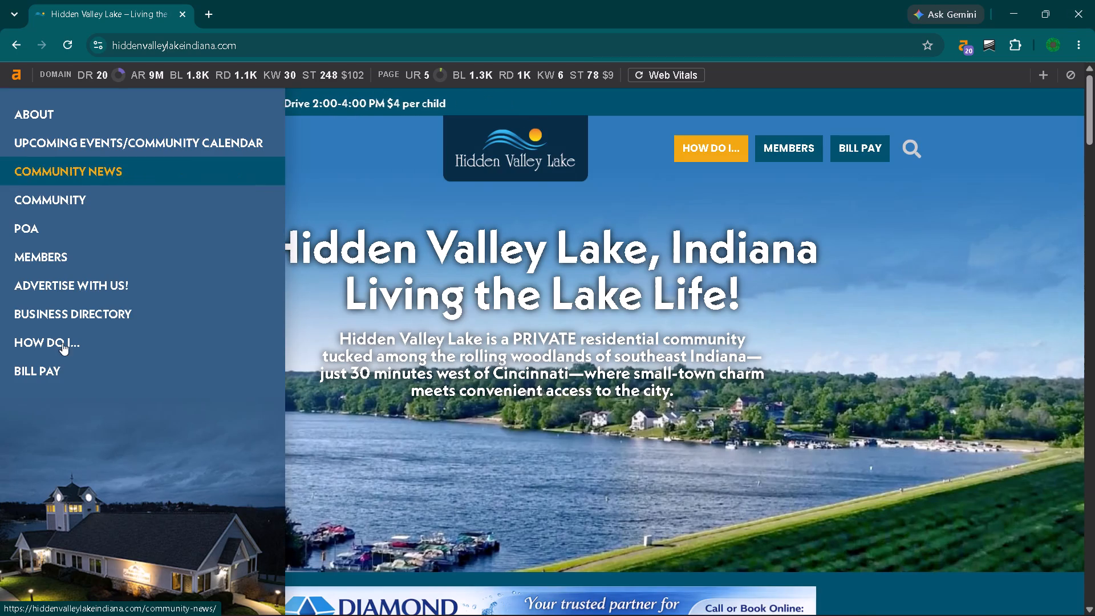
ctrl+click(52, 179)
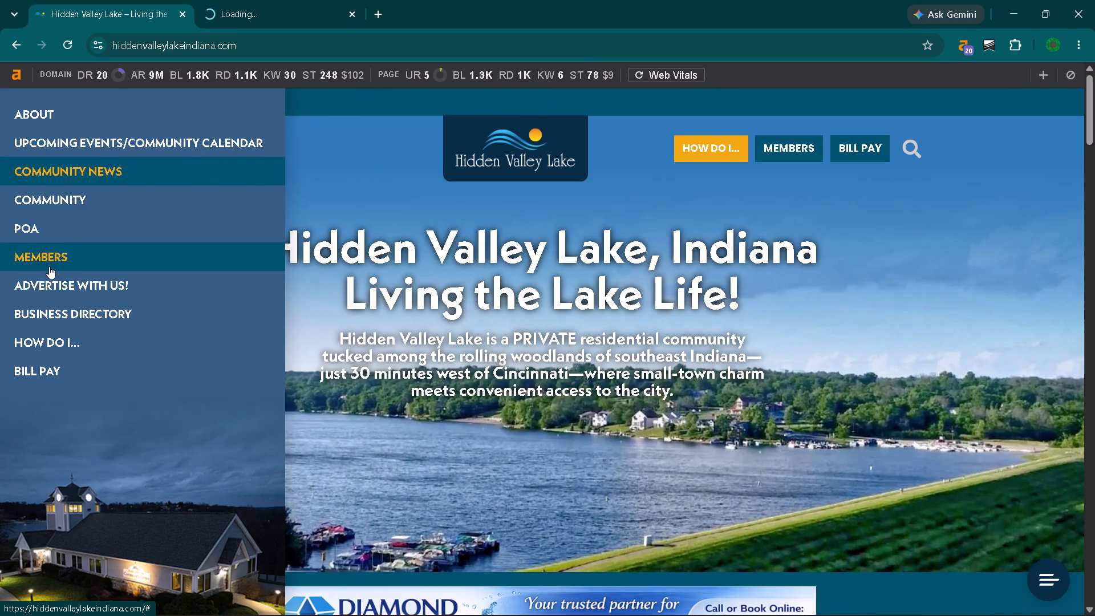
key(ctrl+Tab)
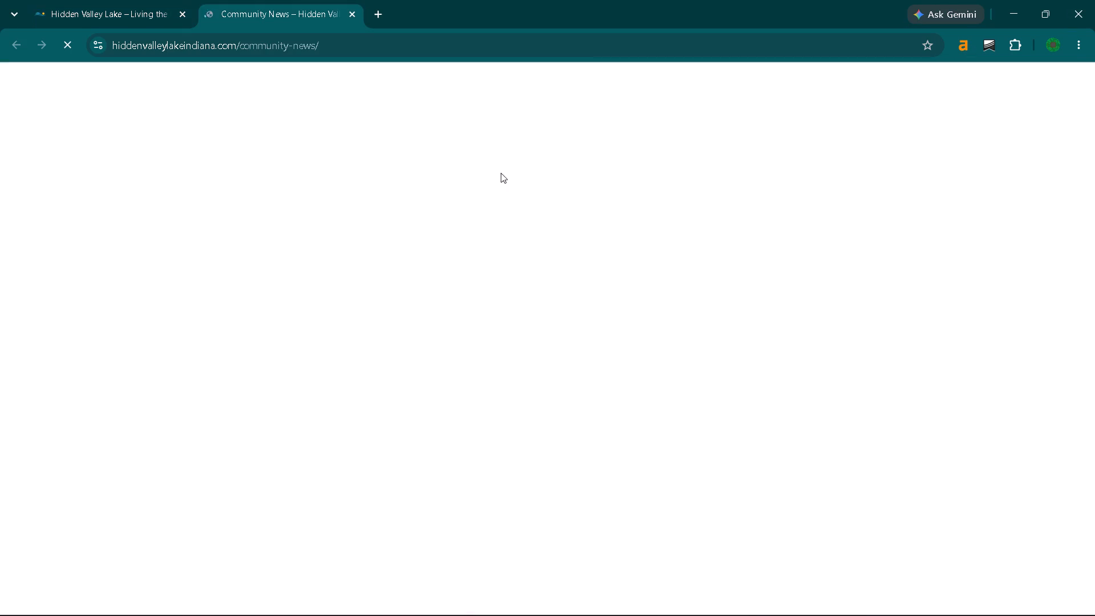
Open the Board of Directors meeting, Sluice Gate, Lakes Committee and Snowbird Checklist articles in separate tabs and go to the first.
scroll(293, 347, down, 3)
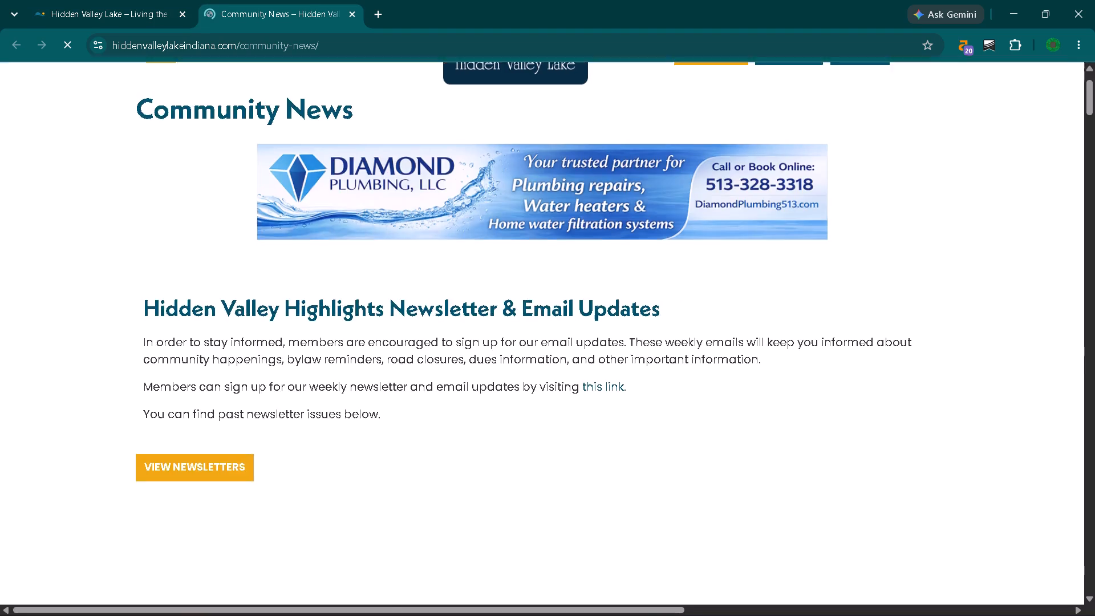
scroll(193, 291, up, 3)
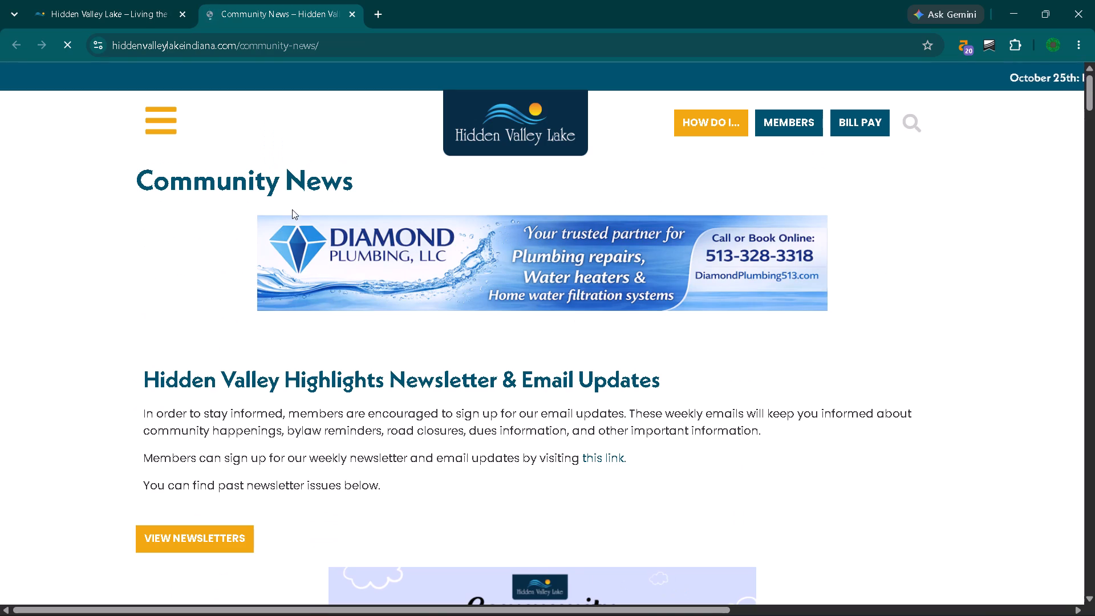
scroll(185, 331, down, 8)
scroll(252, 343, down, 3)
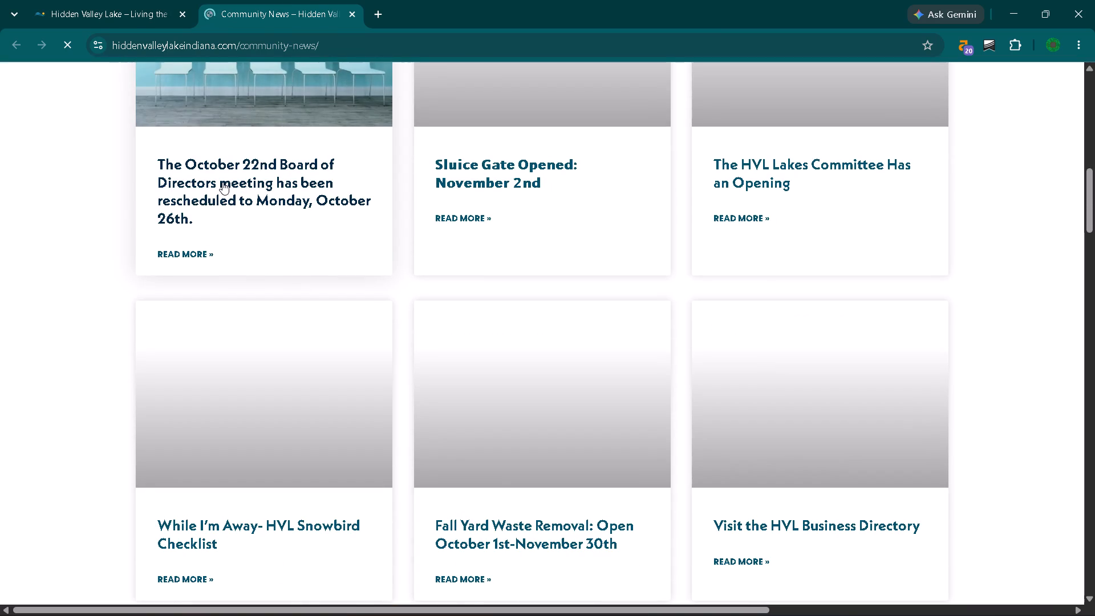
ctrl+click(222, 182)
ctrl+click(481, 185)
ctrl+click(768, 181)
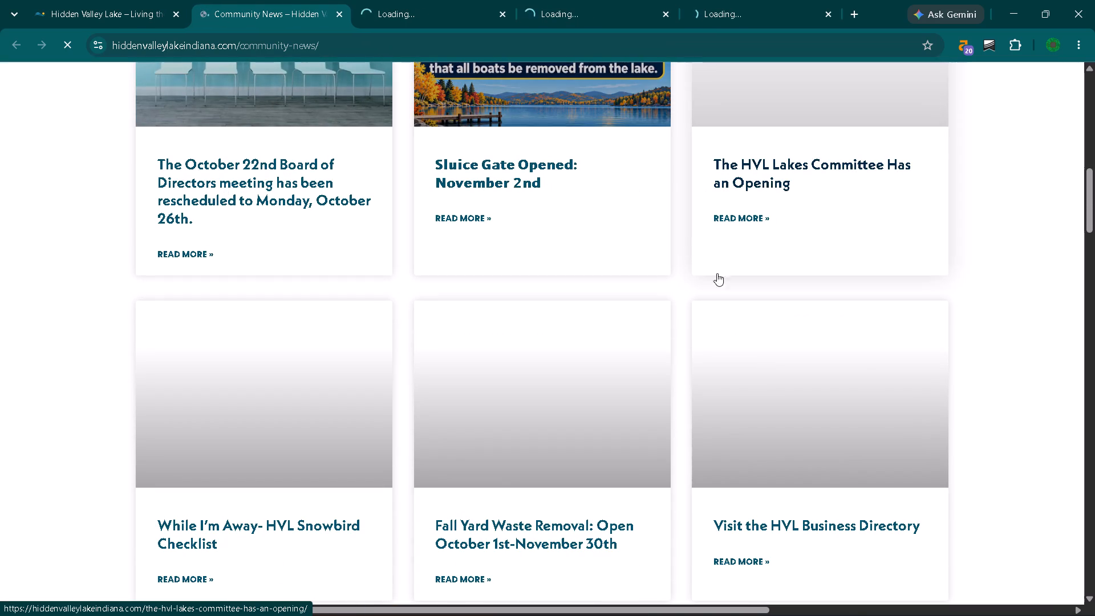
scroll(312, 242, down, 5)
ctrl+click(214, 185)
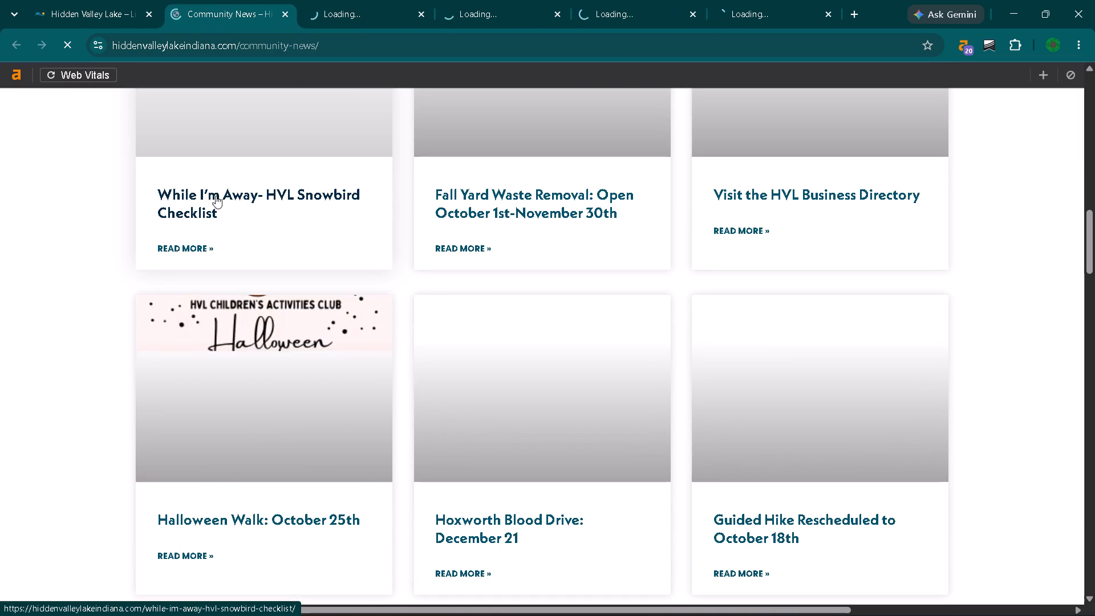
key(ctrl+Tab)
scroll(338, 248, down, 3)
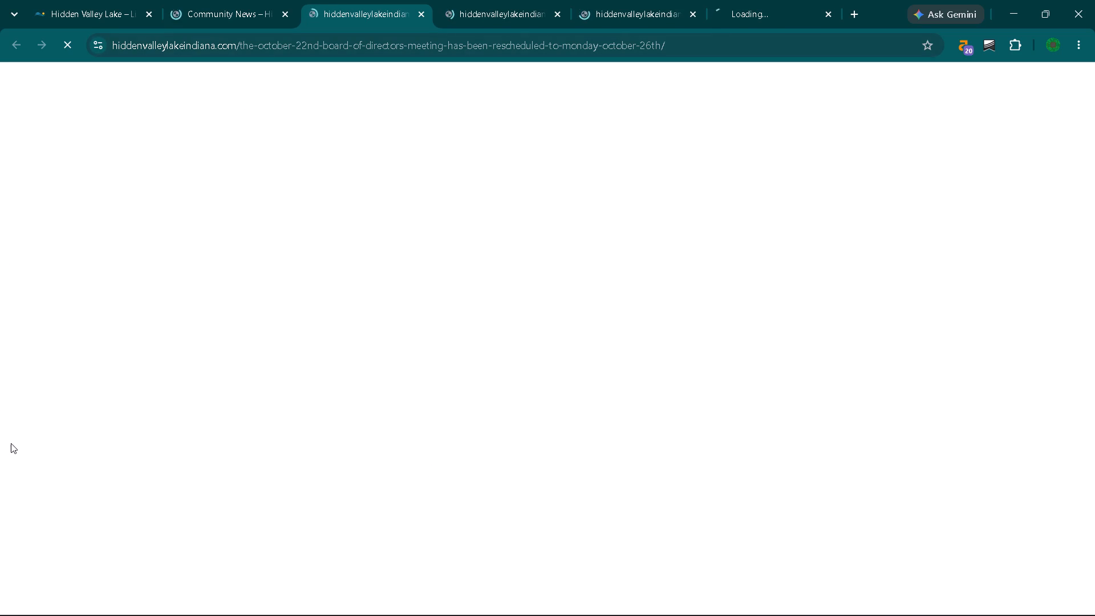
Check the Upwork time tracker again and return to the article window.
key(alt+Tab)
key(alt+Tab)
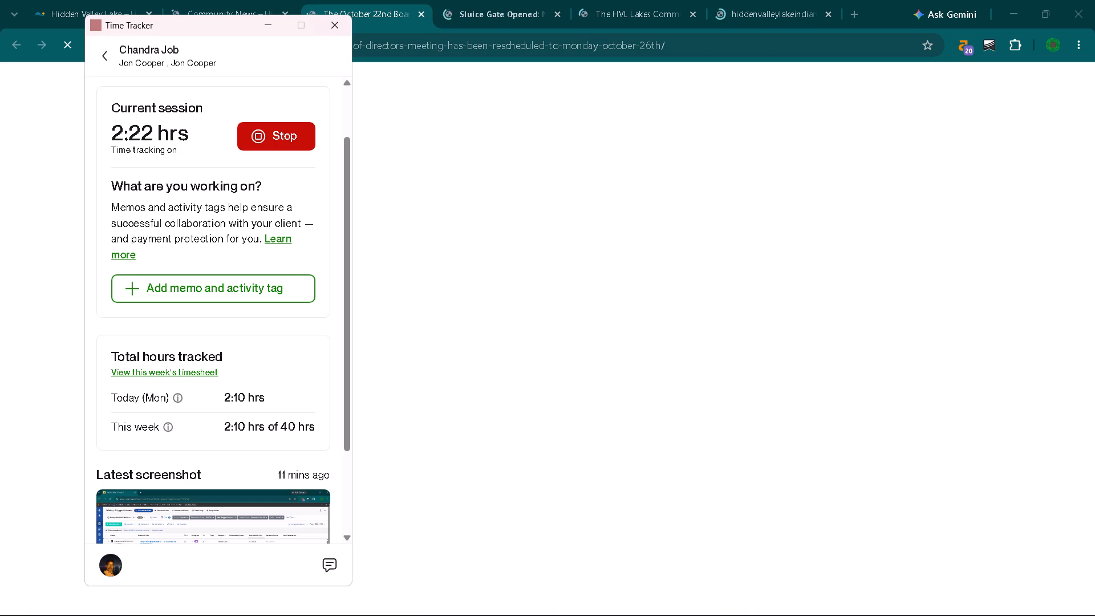
key(alt+Tab)
key(alt+Tab)
key(alt+Tab)
key(alt+Tab)
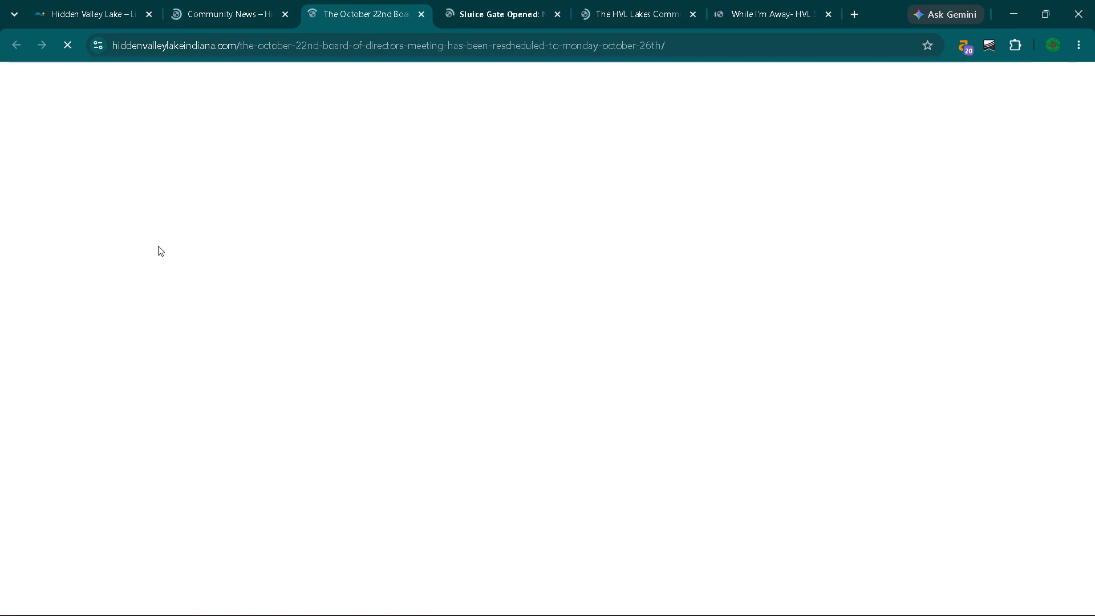
Skim the rescheduled October 22nd Board of Directors meeting article, including its agenda and comment section, and close it.
double_click(379, 0)
click(253, 0)
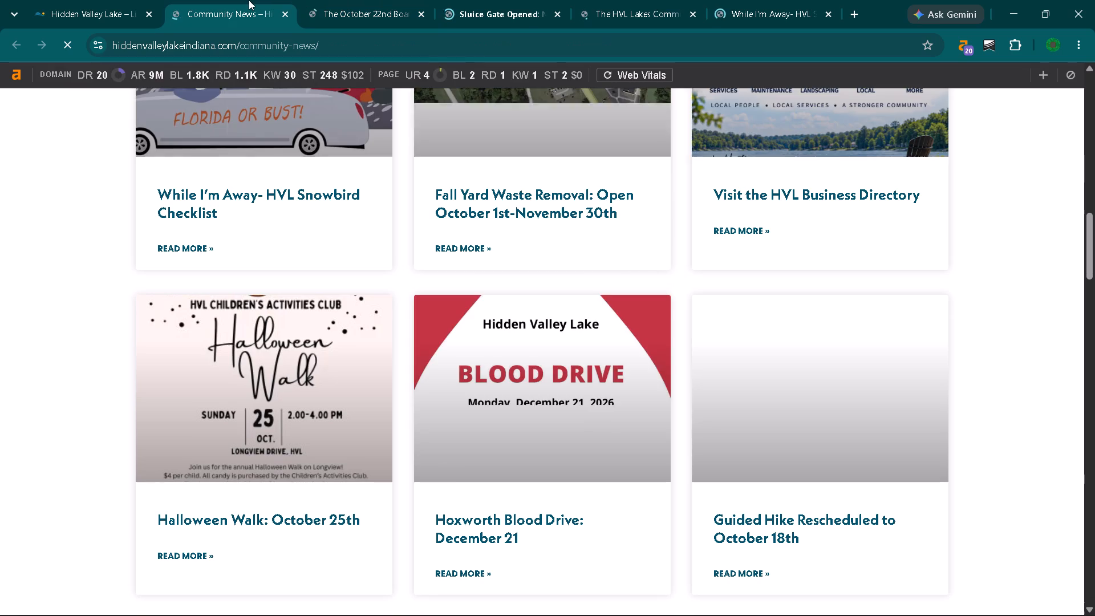
click(340, 0)
scroll(340, 289, down, 3)
scroll(291, 288, down, 2)
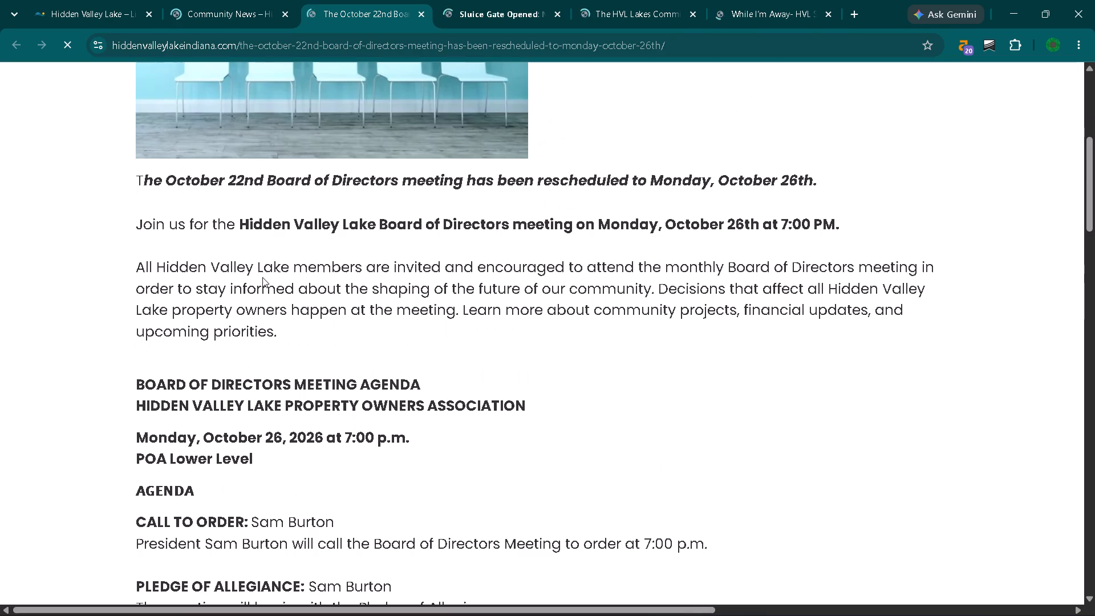
scroll(277, 277, down, 20)
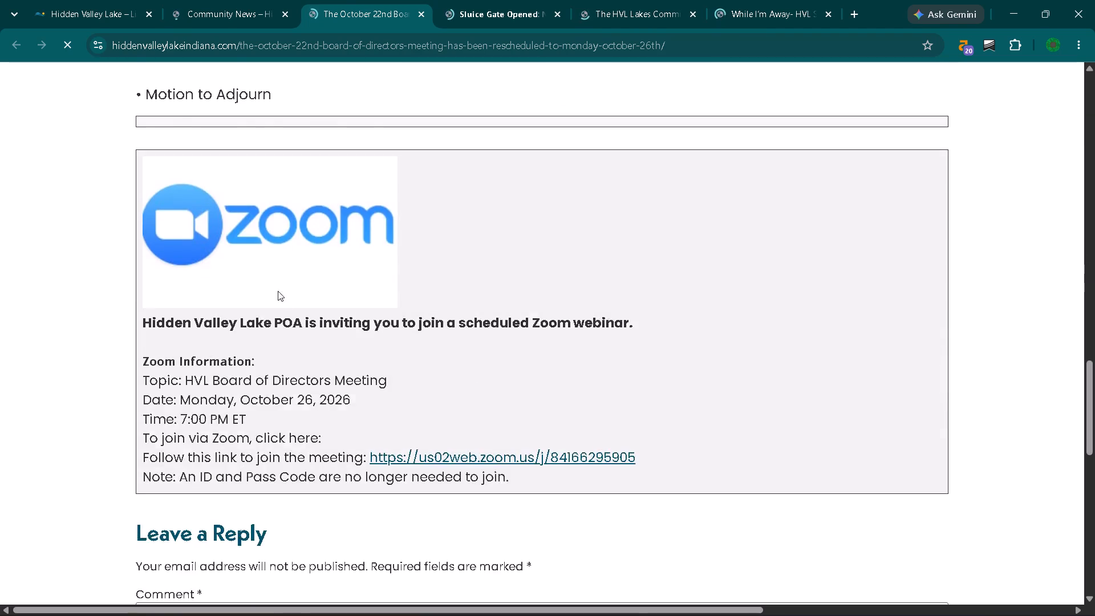
scroll(278, 291, down, 5)
key(ctrl+w)
Skim the Sluice Gate Opened article down to its comment form and close it.
scroll(174, 368, down, 5)
scroll(233, 317, down, 3)
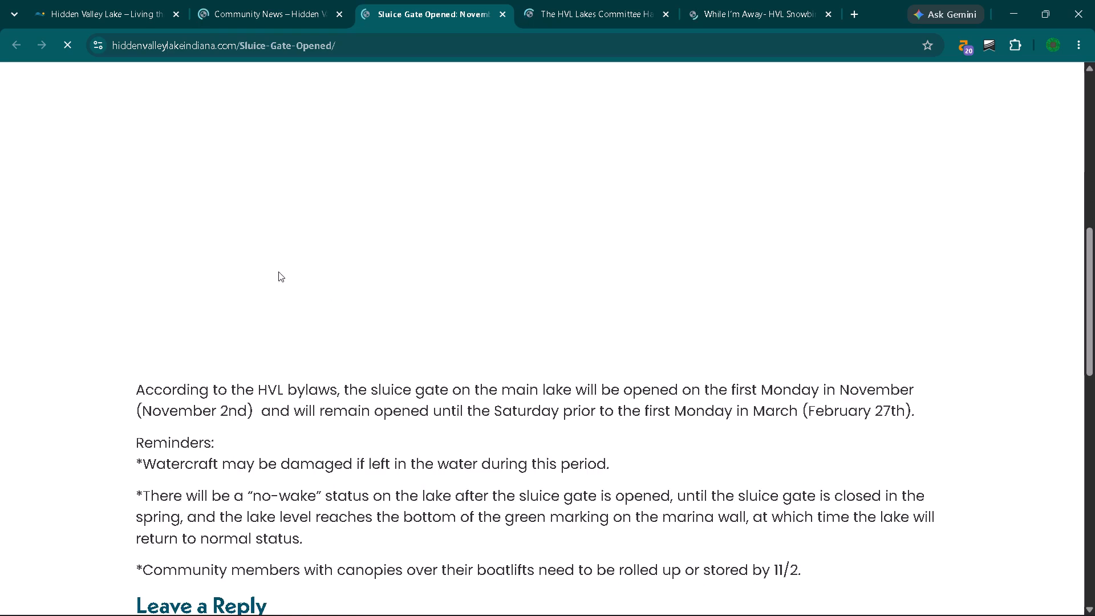
scroll(268, 299, down, 3)
scroll(197, 387, down, 5)
key(w)
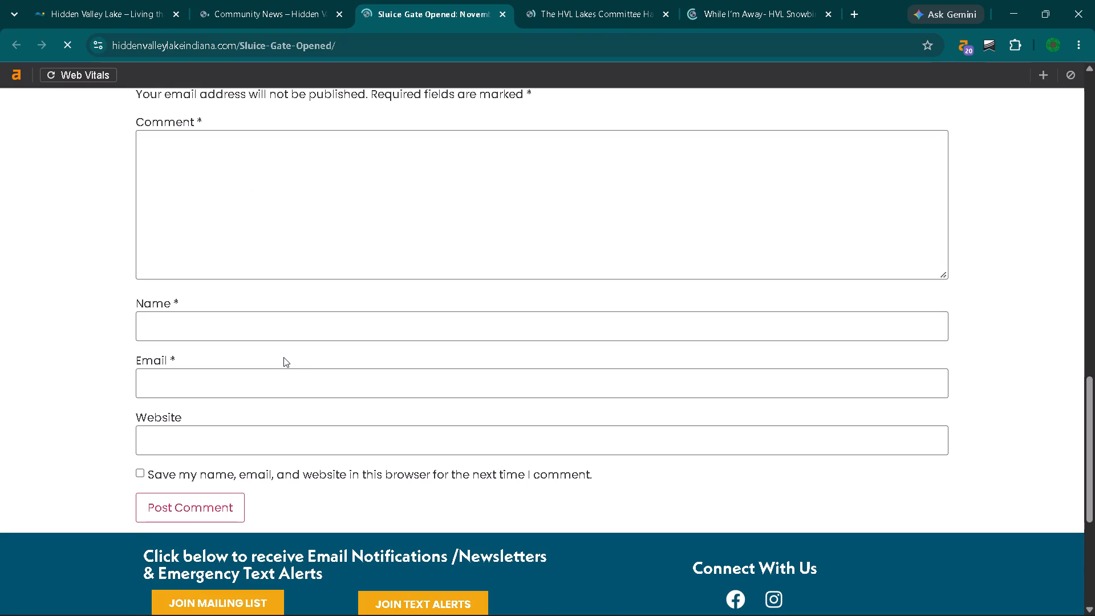
key(ctrl+w)
Skim the HVL Lakes Committee opening article through its duties, meeting and application sections, and close it.
scroll(245, 351, down, 6)
scroll(269, 358, up, 2)
scroll(273, 368, down, 7)
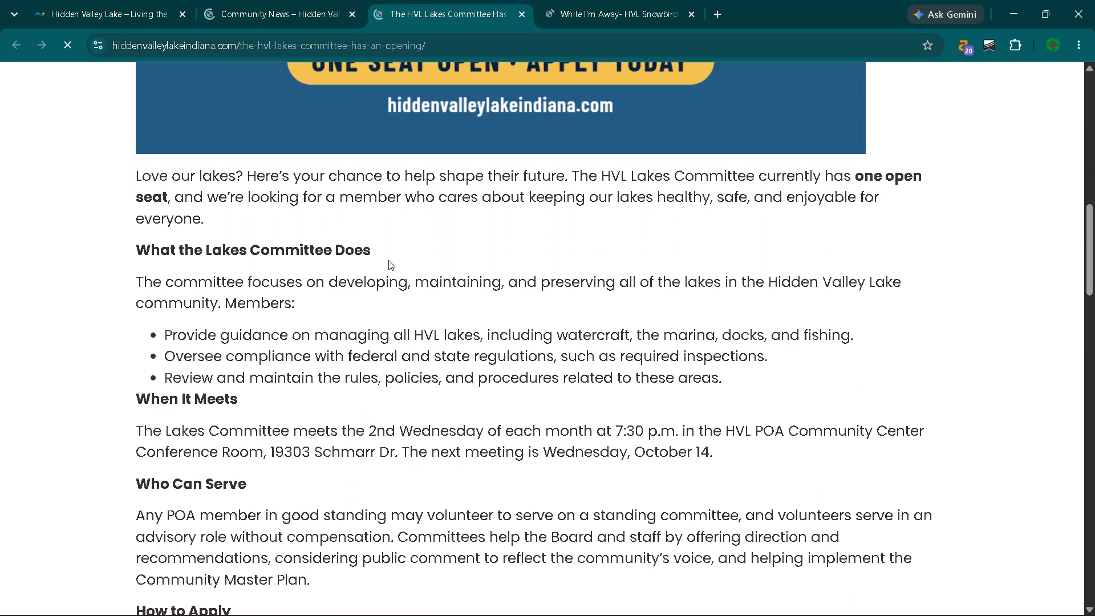
scroll(294, 288, down, 3)
scroll(201, 341, down, 5)
scroll(408, 231, down, 6)
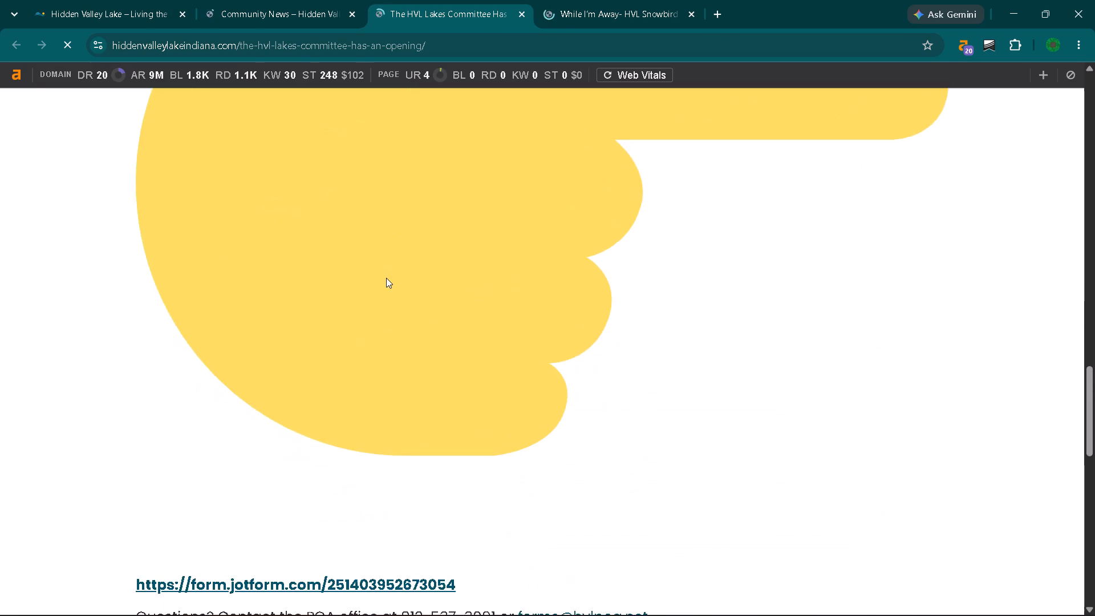
key(ctrl+w)
Skim the While I'm Away HVL Snowbird Checklist article down to its comment form and close it.
scroll(365, 291, down, 8)
scroll(310, 274, up, 3)
scroll(310, 274, down, 1)
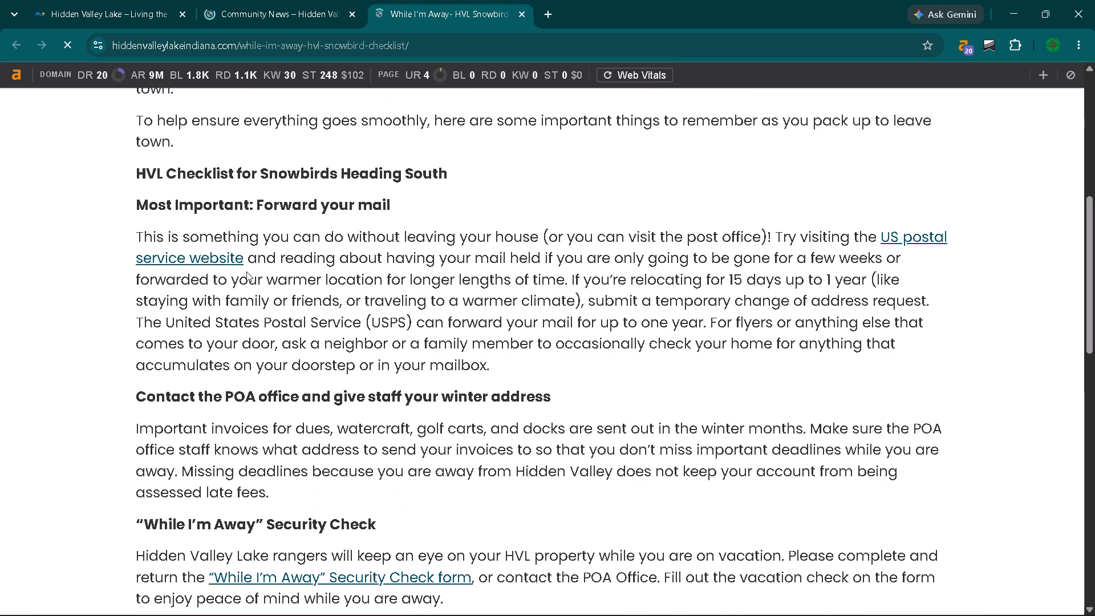
scroll(197, 285, down, 3)
scroll(299, 370, down, 3)
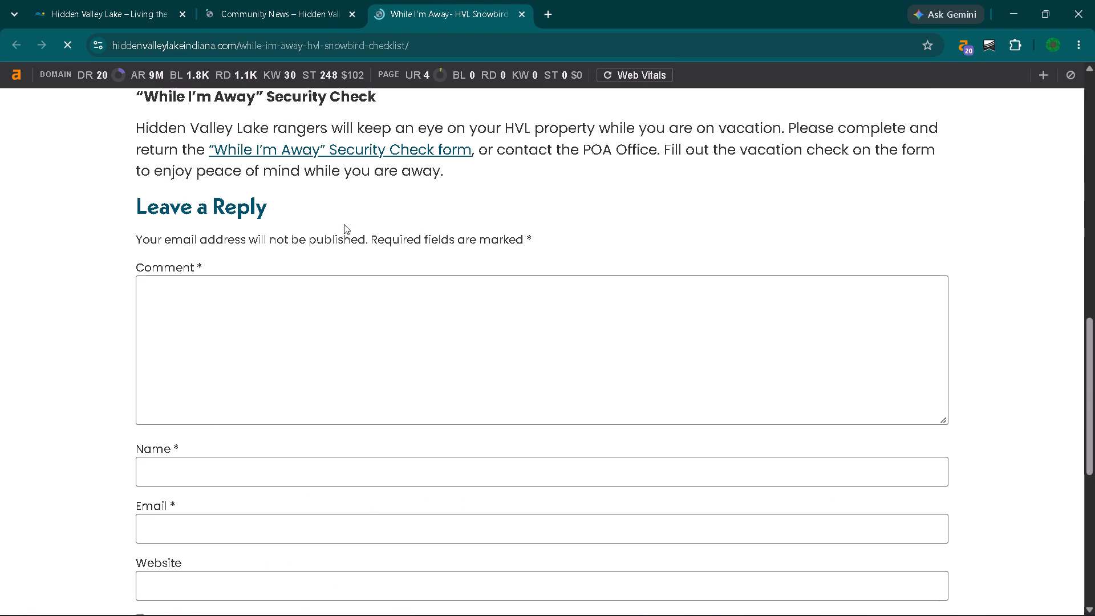
key(ctrl+w)
Look over the remaining post listings on Hidden Valley Lake's Community News page and close it.
scroll(325, 172, down, 3)
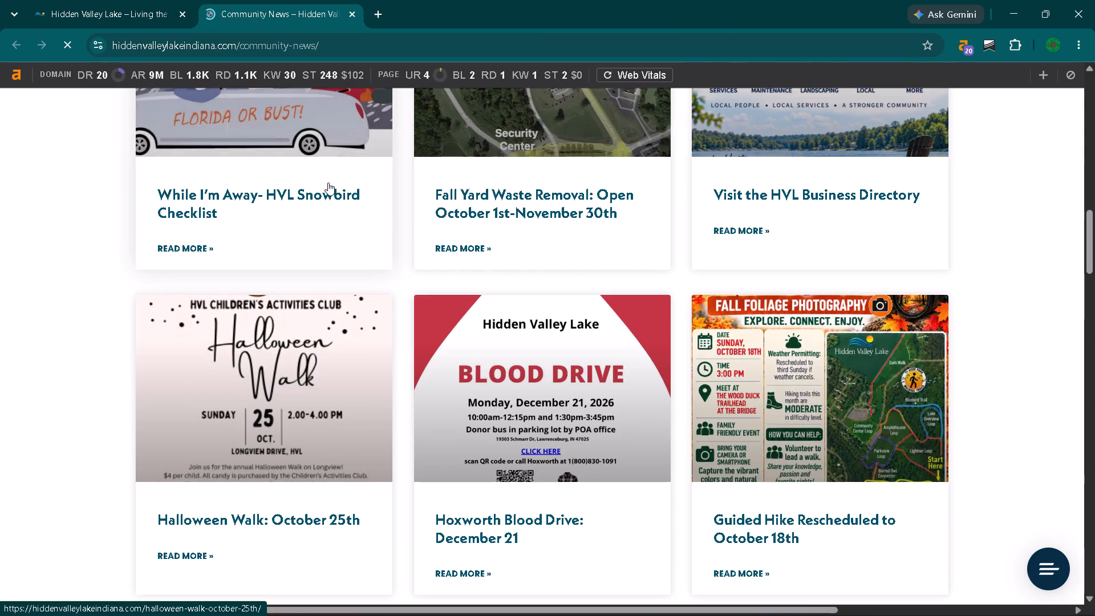
scroll(328, 183, down, 2)
scroll(290, 212, down, 2)
scroll(395, 219, down, 2)
key(ctrl+w)
Return to the BuzzStream queue window, close the Hidden Valley Lake site, and go past sgfneighborhoodnews.com to the next queued sites.
key(alt+Tab)
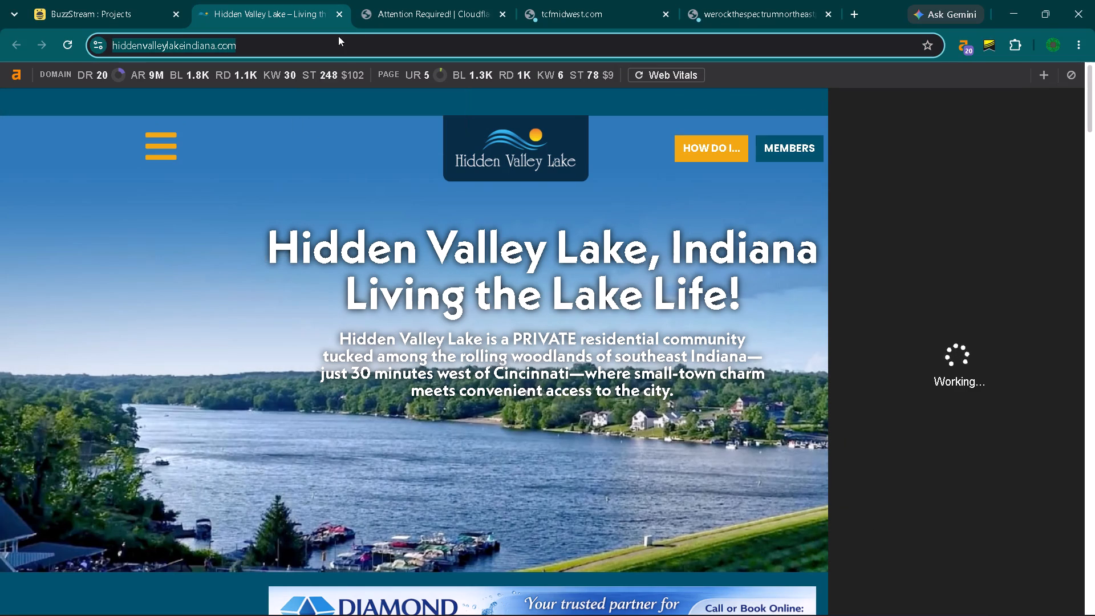
key(ctrl+w)
click(86, 400)
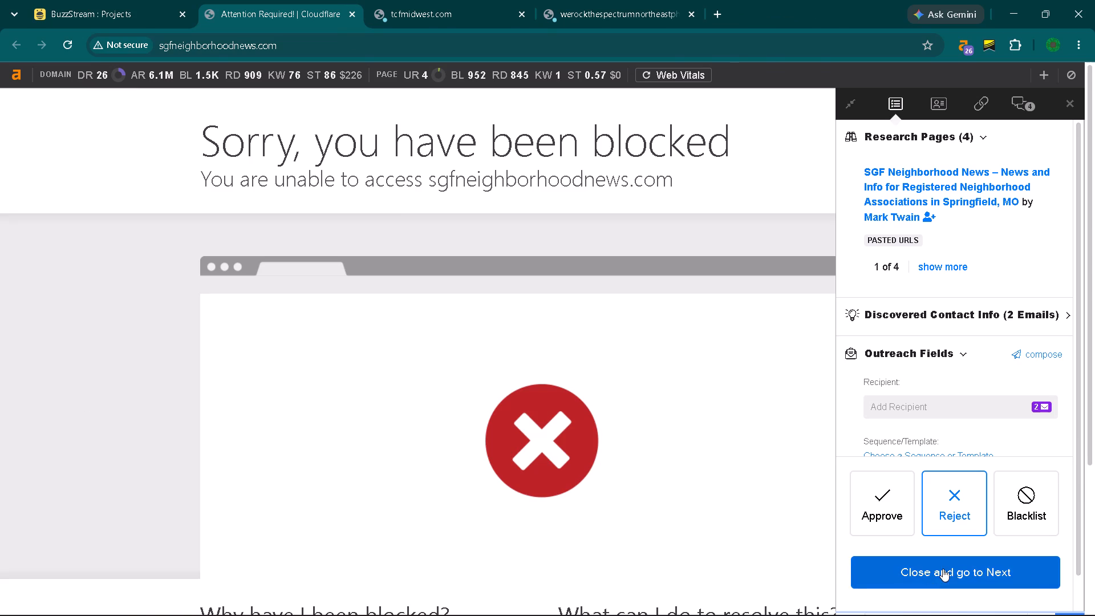
click(943, 569)
Continue to tcfmidwest.com and werockthespectrumnortheastphilly.com despite the insecure connection, and bring up the AgiNotes, Gift With Purchase and Salaamedia sites.
click(407, 132)
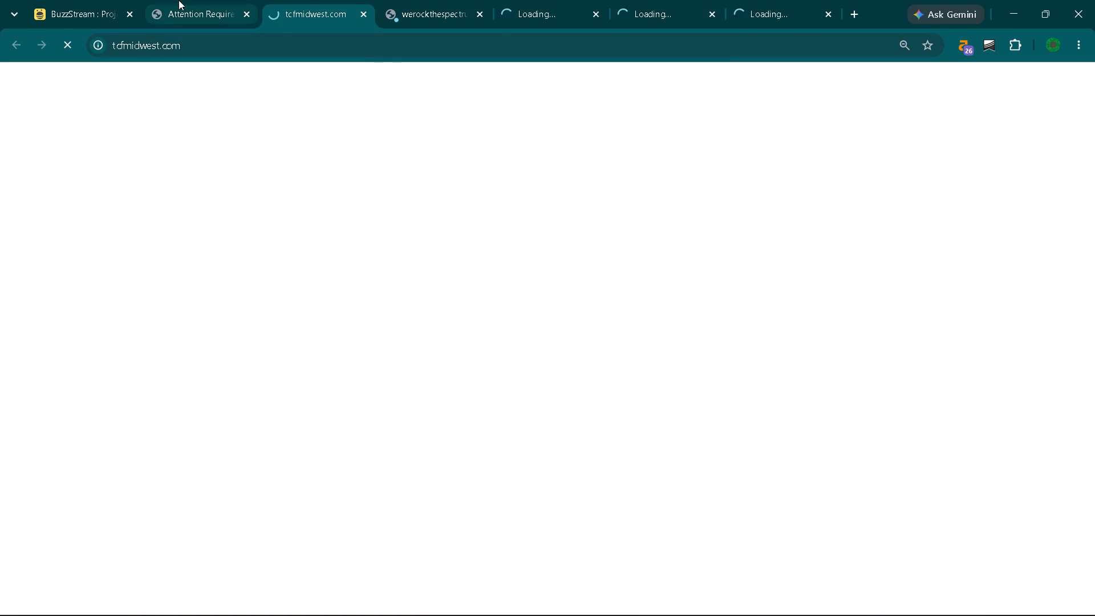
click(179, 0)
click(220, 0)
click(317, 0)
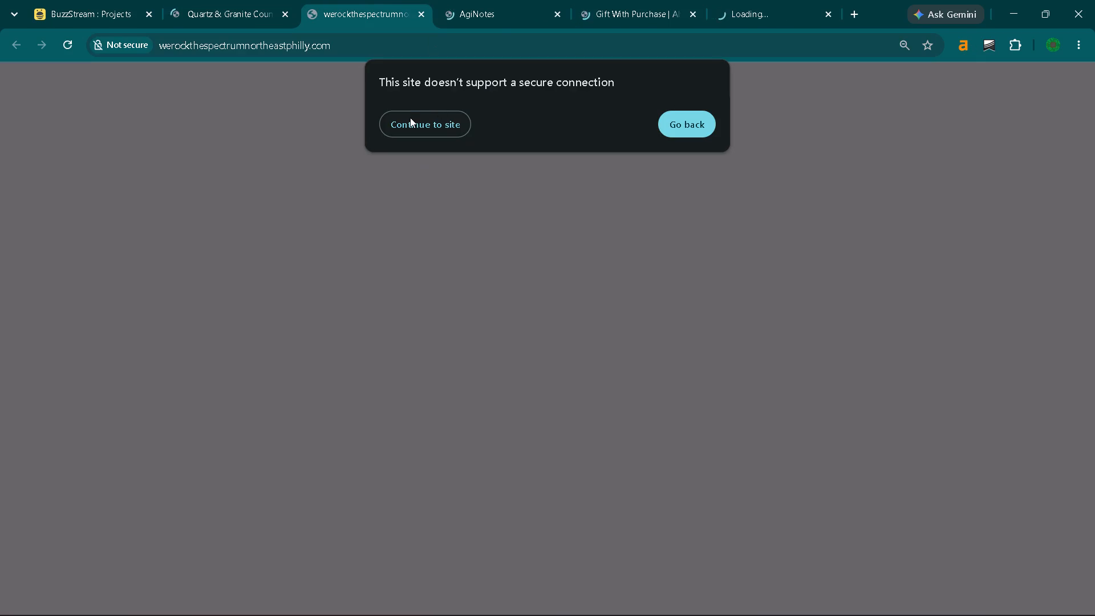
click(409, 113)
key(ctrl+Tab)
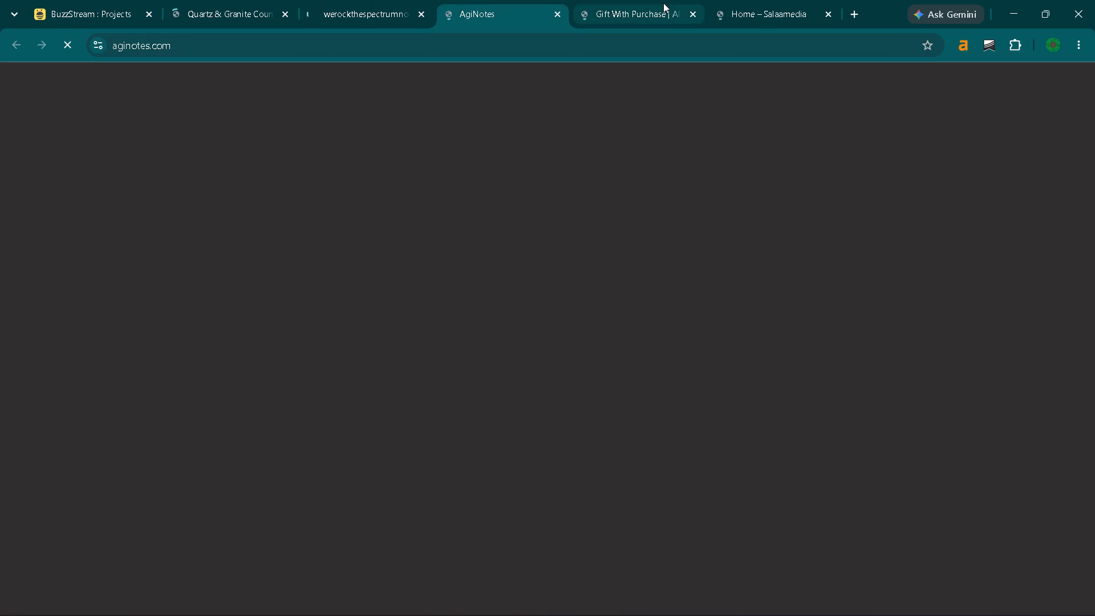
click(678, 1)
click(750, 0)
Examine the TCF countertop homepage down to its blog section and footer, and check the Ahrefs SEO Toolbar.
click(187, 0)
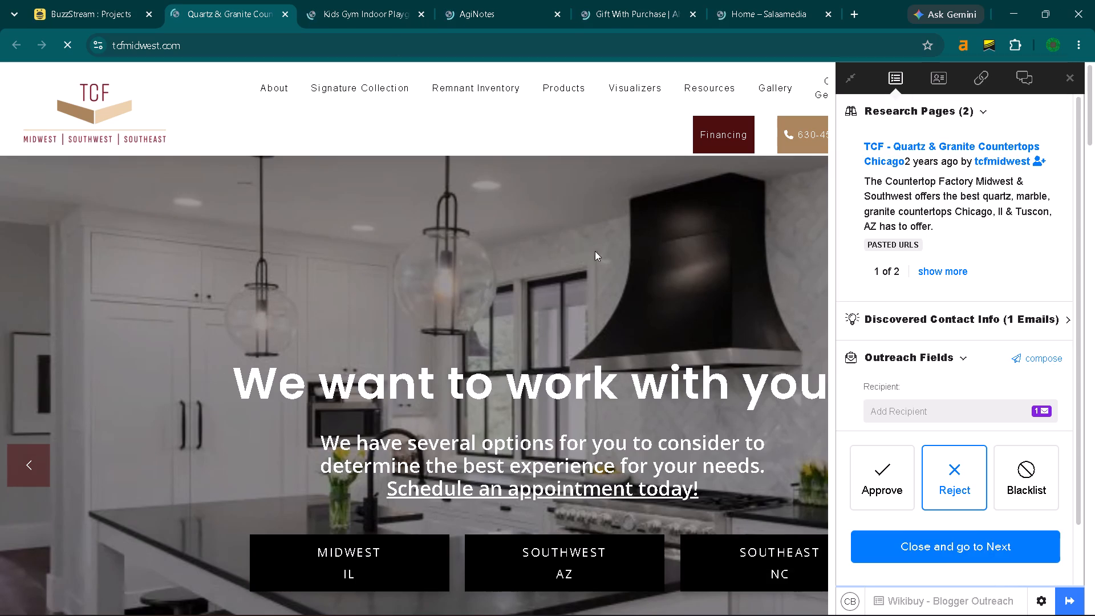
double_click(270, 0)
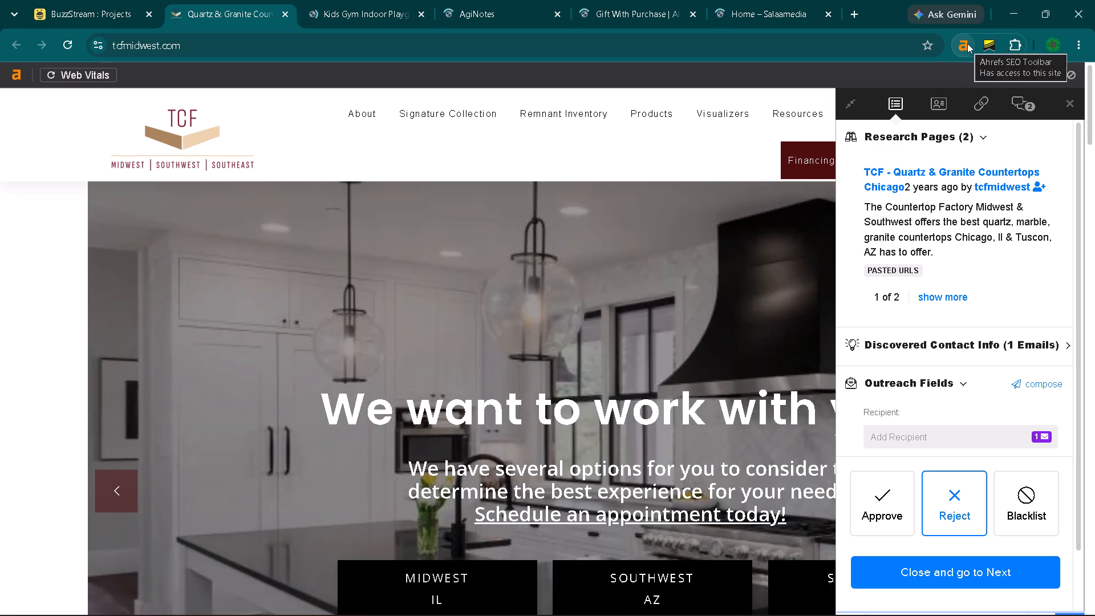
click(967, 43)
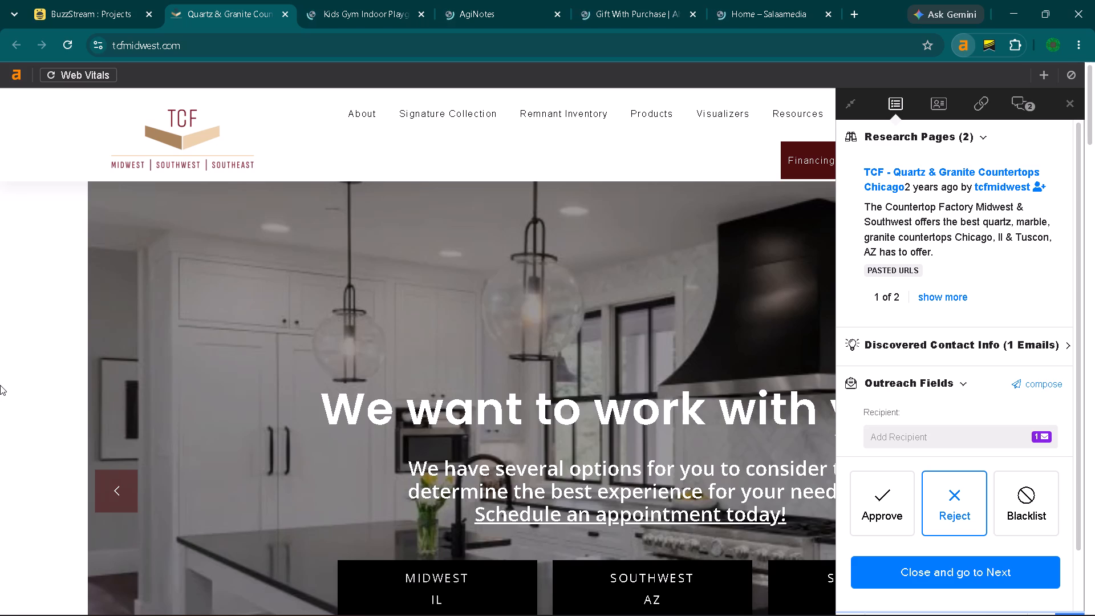
click(0, 252)
scroll(318, 280, down, 1)
scroll(302, 334, up, 1)
scroll(305, 354, down, 16)
scroll(270, 387, up, 1)
scroll(279, 386, down, 12)
scroll(283, 291, up, 1)
scroll(314, 285, down, 3)
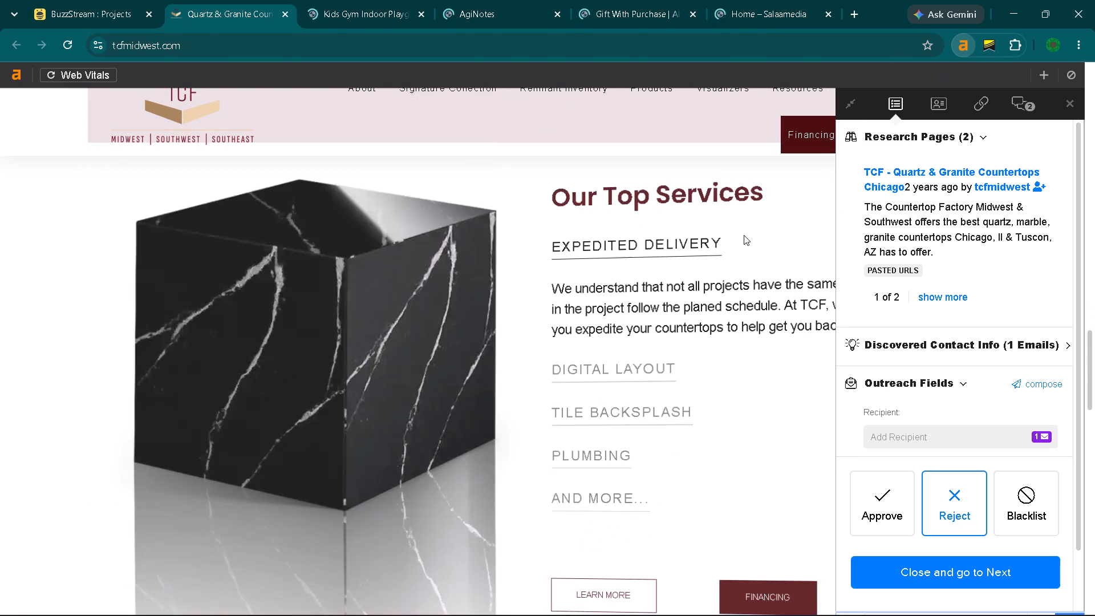
scroll(744, 235, down, 20)
scroll(744, 235, down, 8)
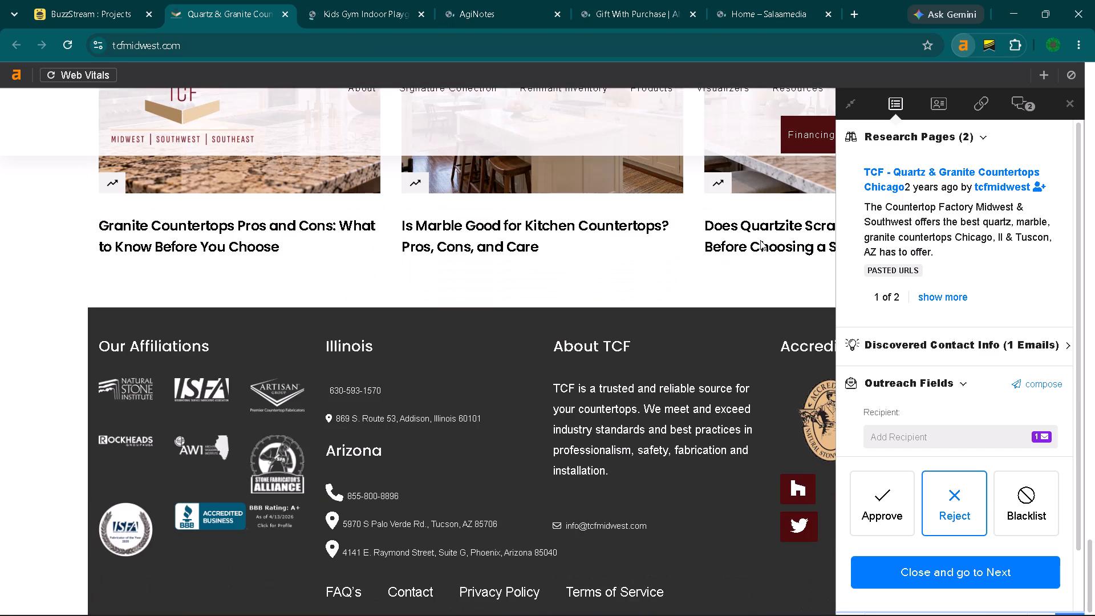
click(962, 42)
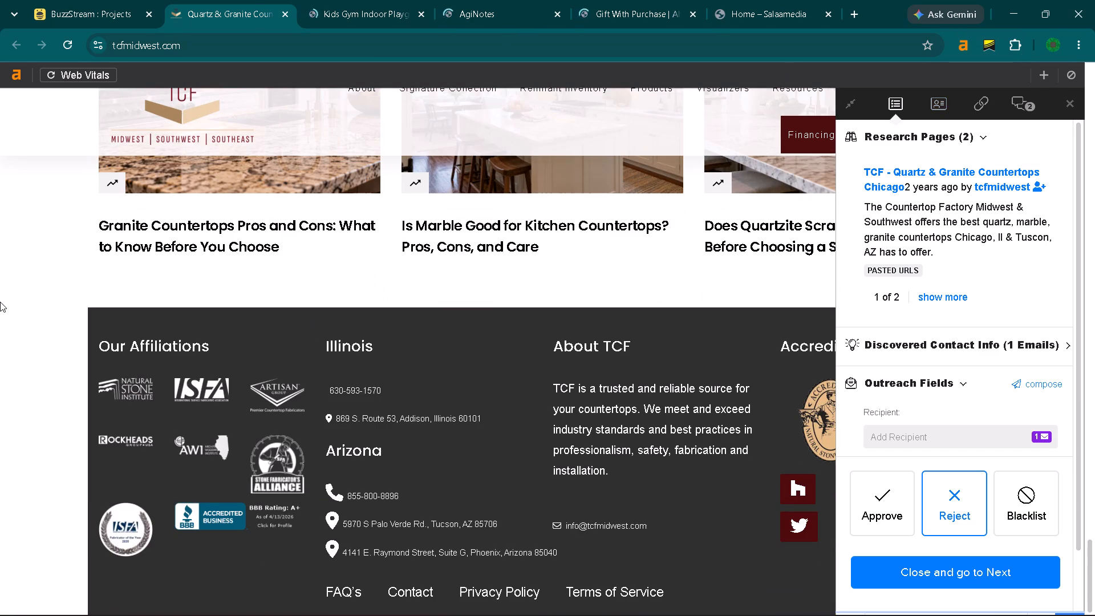
click(0, 302)
Glance at the Kids Gym, AgiNotes, Gift With Purchase and Salaamedia homepages and return to the TCF site.
click(326, 0)
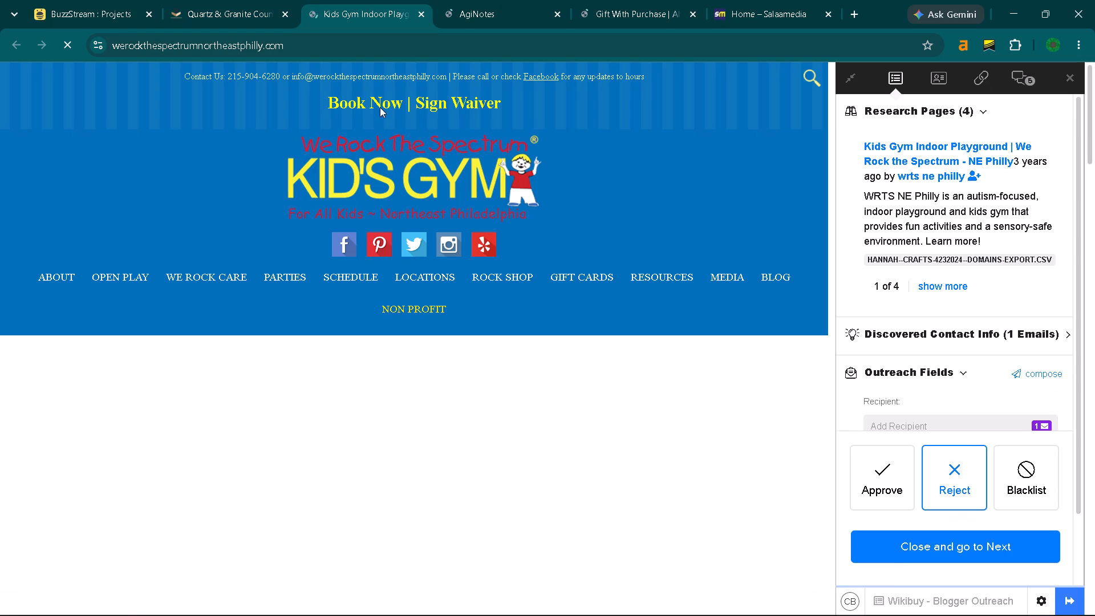
click(525, 0)
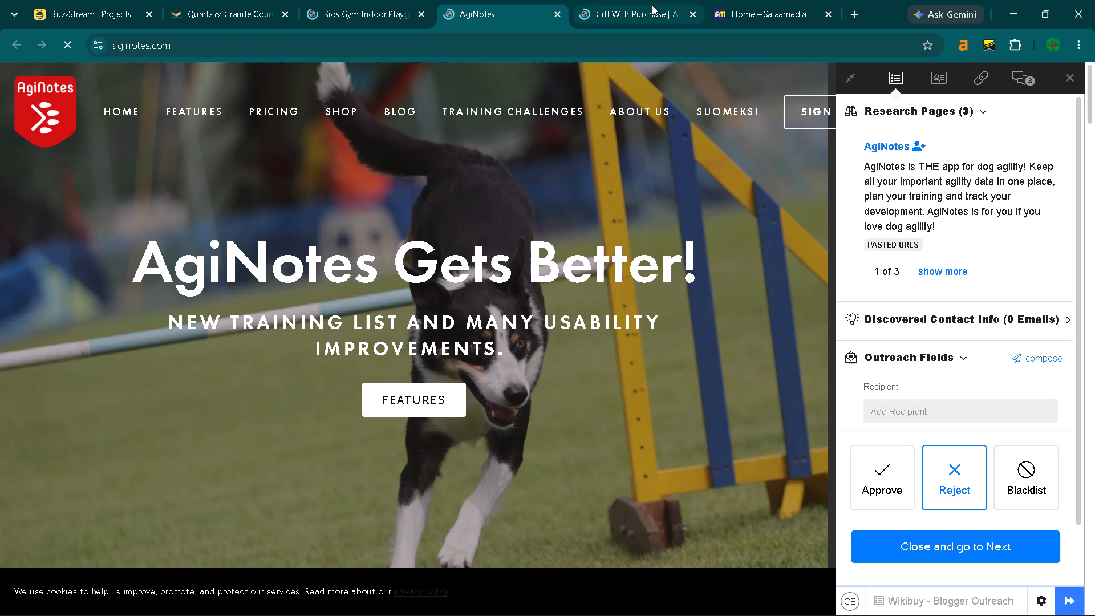
click(652, 5)
click(777, 5)
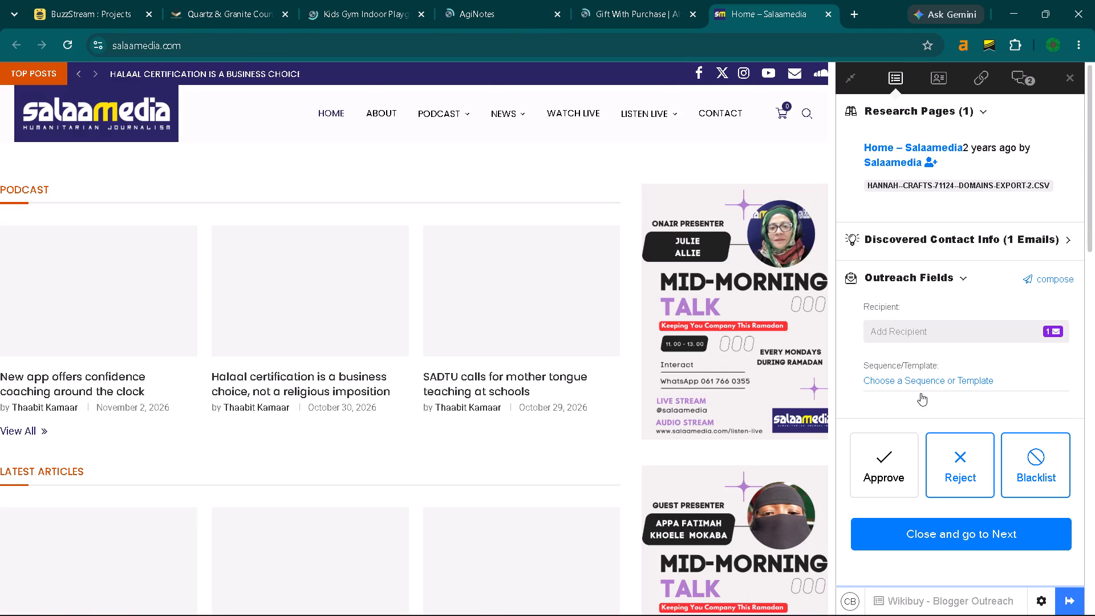
click(216, 0)
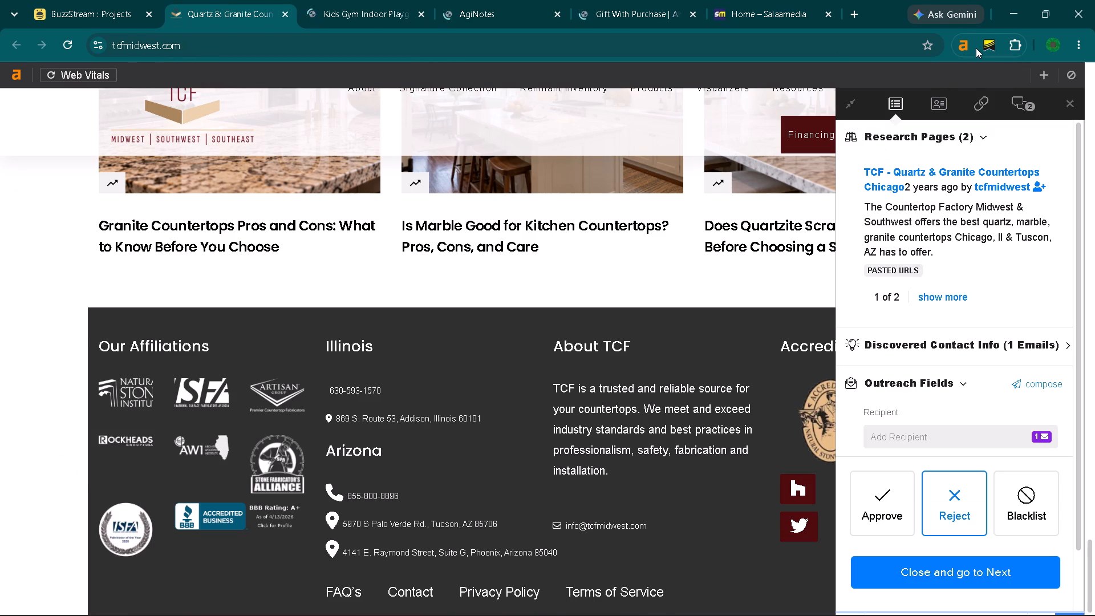
Check the Ahrefs SEO Toolbar metrics for tcfmidwest.com.
click(957, 37)
click(962, 42)
click(963, 51)
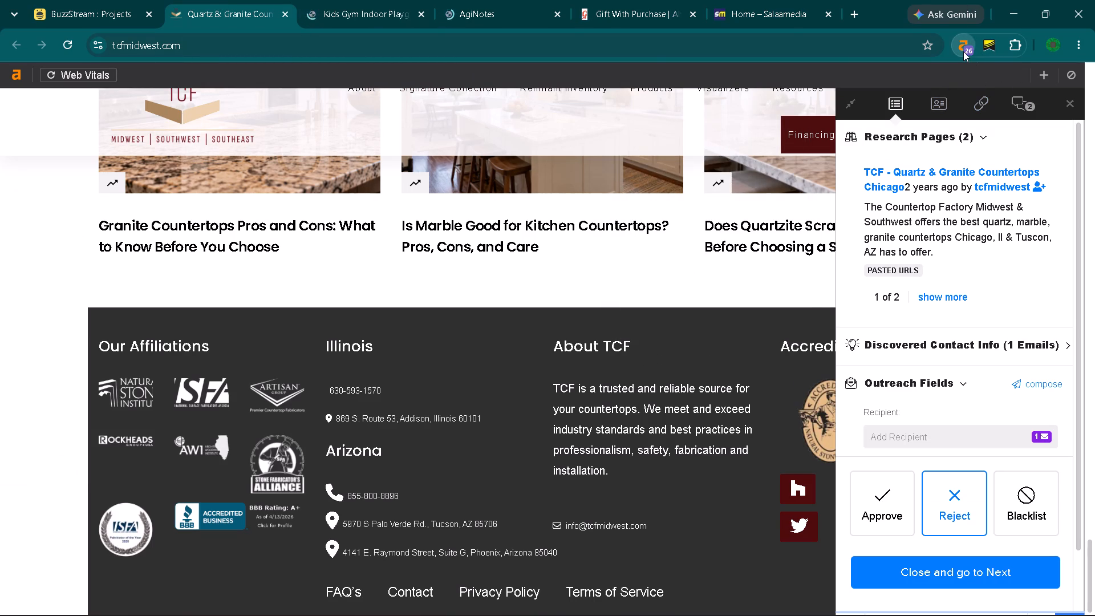
click(0, 522)
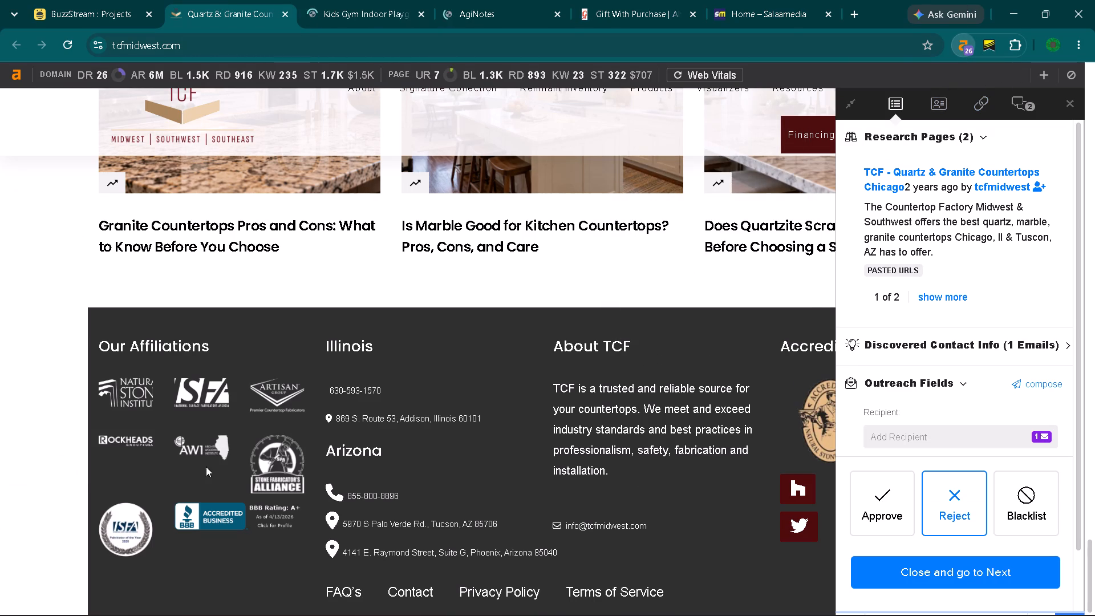
scroll(419, 495, down, 4)
scroll(409, 491, up, 2)
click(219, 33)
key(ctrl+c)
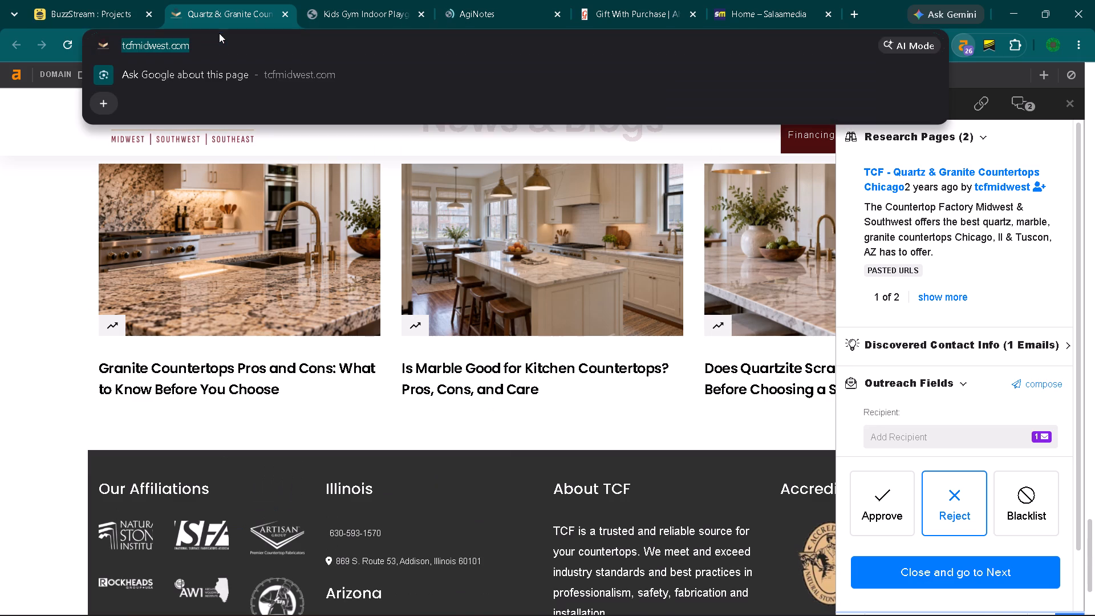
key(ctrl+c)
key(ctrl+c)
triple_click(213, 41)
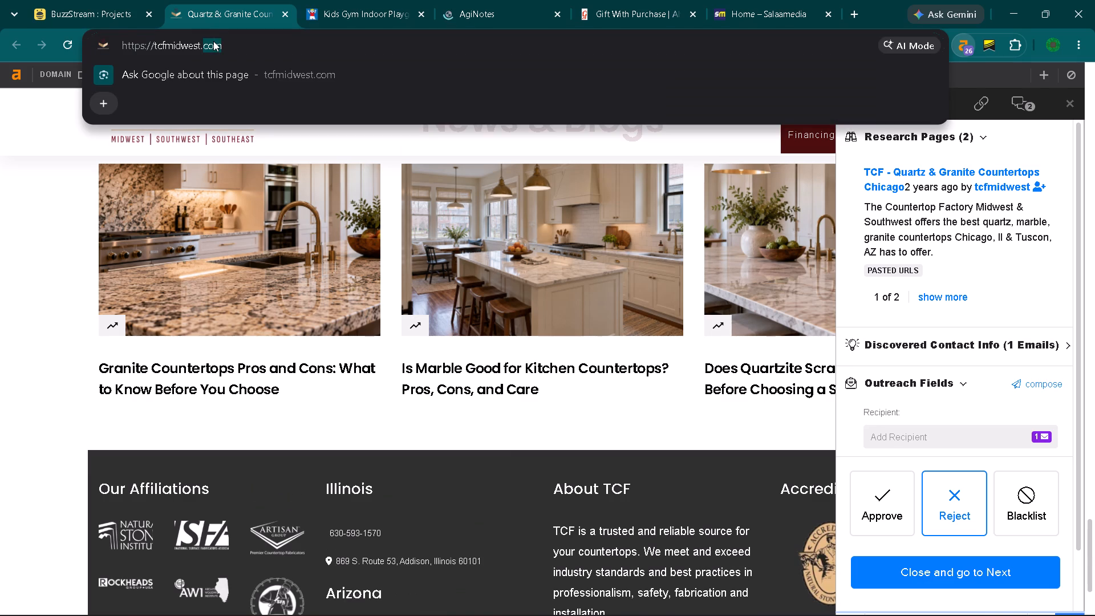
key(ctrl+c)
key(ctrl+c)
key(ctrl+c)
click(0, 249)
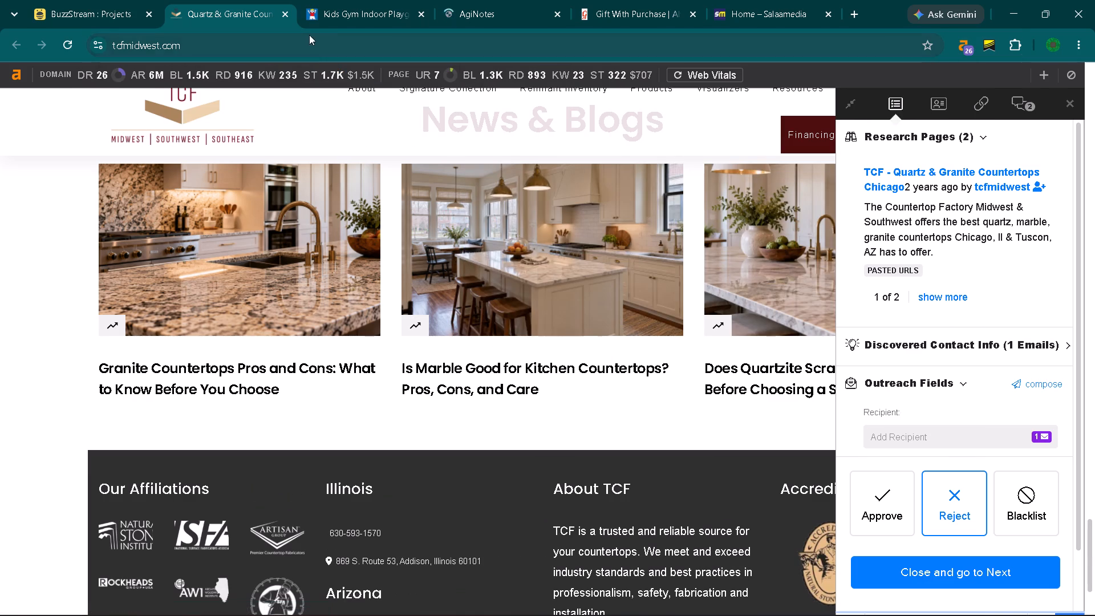
Copy the tcfmidwest.com address and open it in the article window in place of Hidden Valley Lake.
click(309, 35)
key(ctrl+c)
key(ctrl+c)
key(ctrl+c)
key(alt+Tab)
click(301, 43)
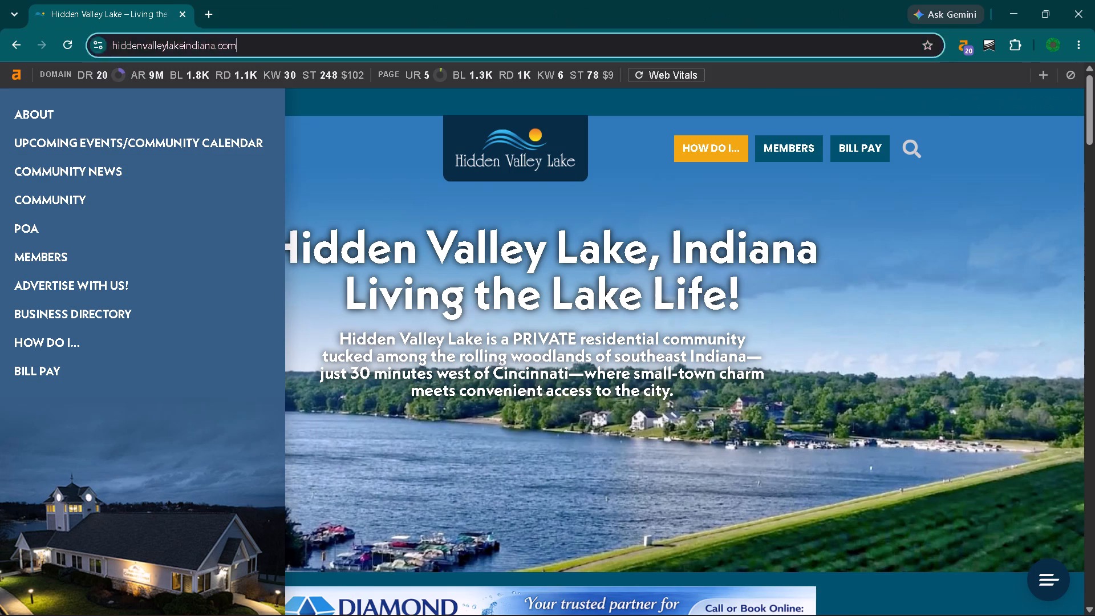
key(ctrl+v)
key(Return)
key(alt+Tab)
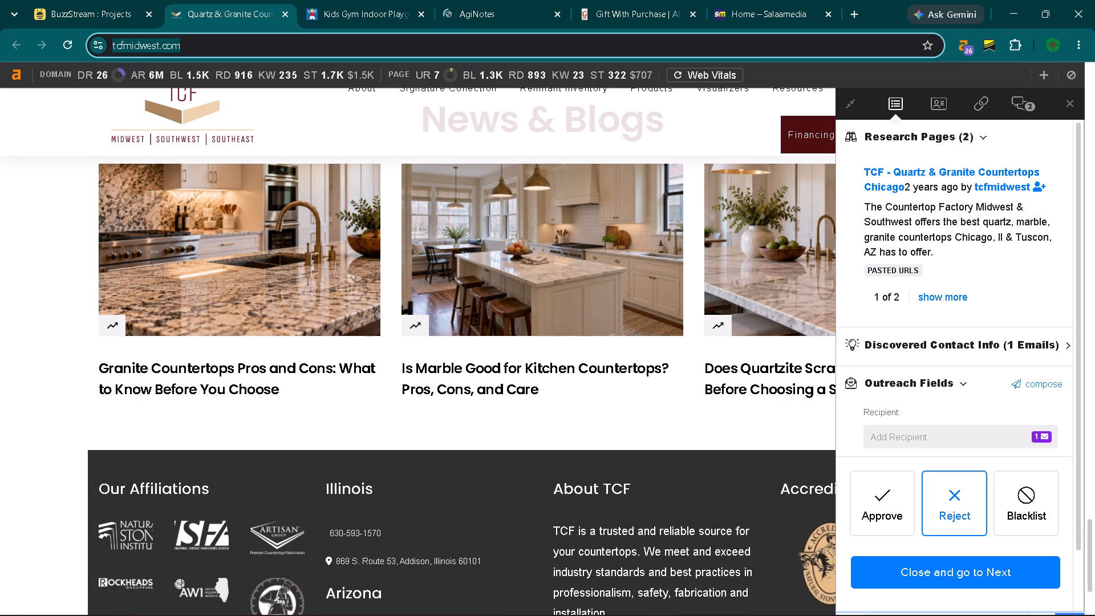
key(Tab)
key(alt+Tab)
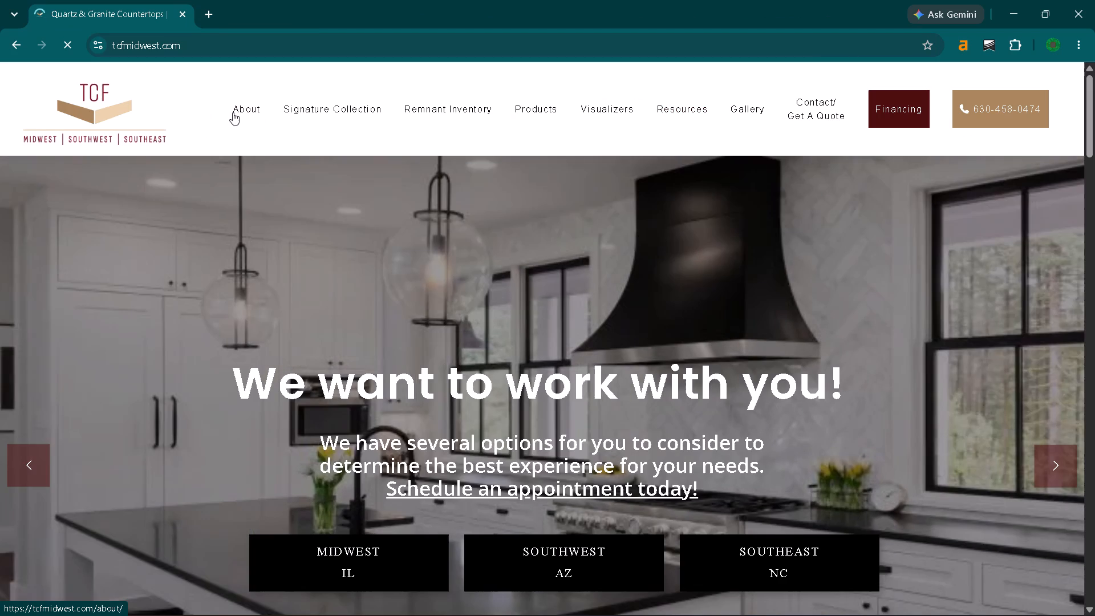
Open the granite, marble and quartzite articles from TCF's News & Blogs section in separate tabs and go to the granite one.
scroll(193, 200, down, 20)
scroll(193, 200, down, 6)
scroll(432, 342, down, 1)
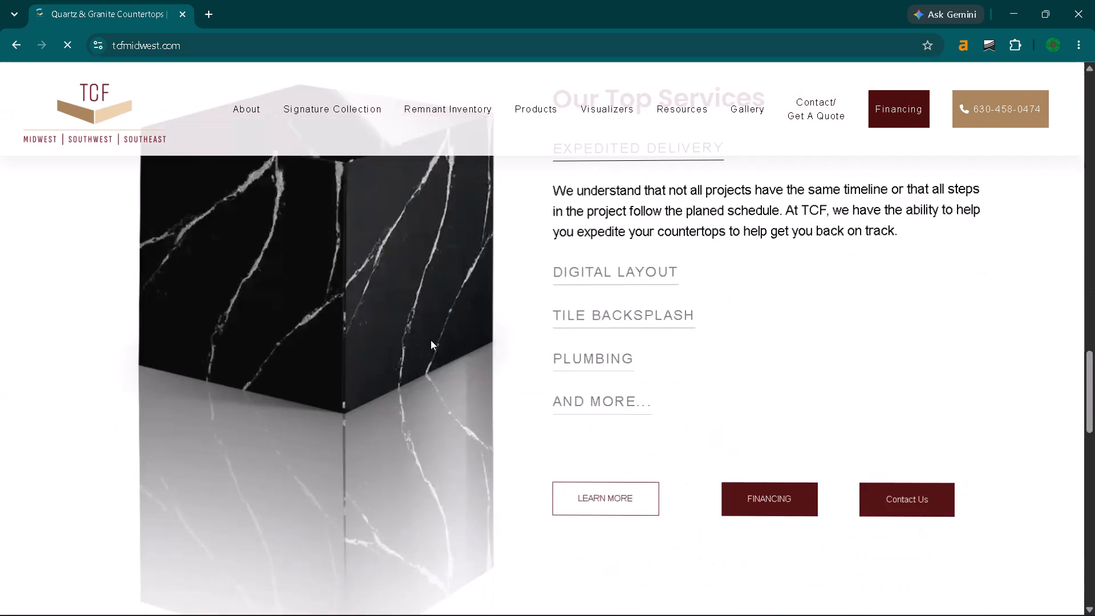
scroll(431, 340, down, 15)
scroll(255, 404, down, 2)
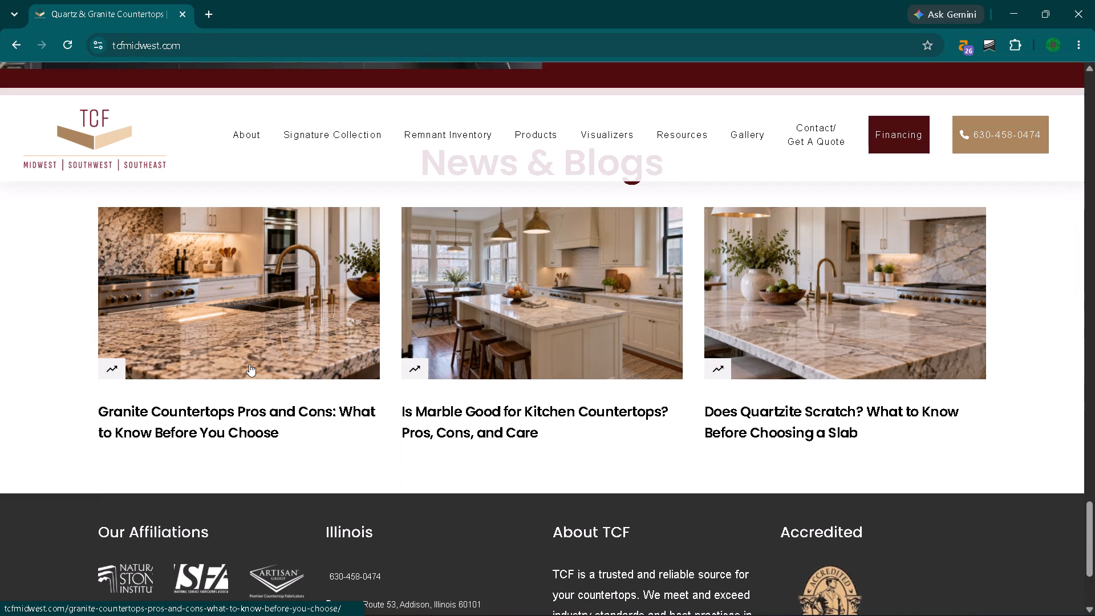
ctrl+click(185, 338)
ctrl+click(445, 337)
ctrl+click(877, 334)
scroll(423, 341, down, 5)
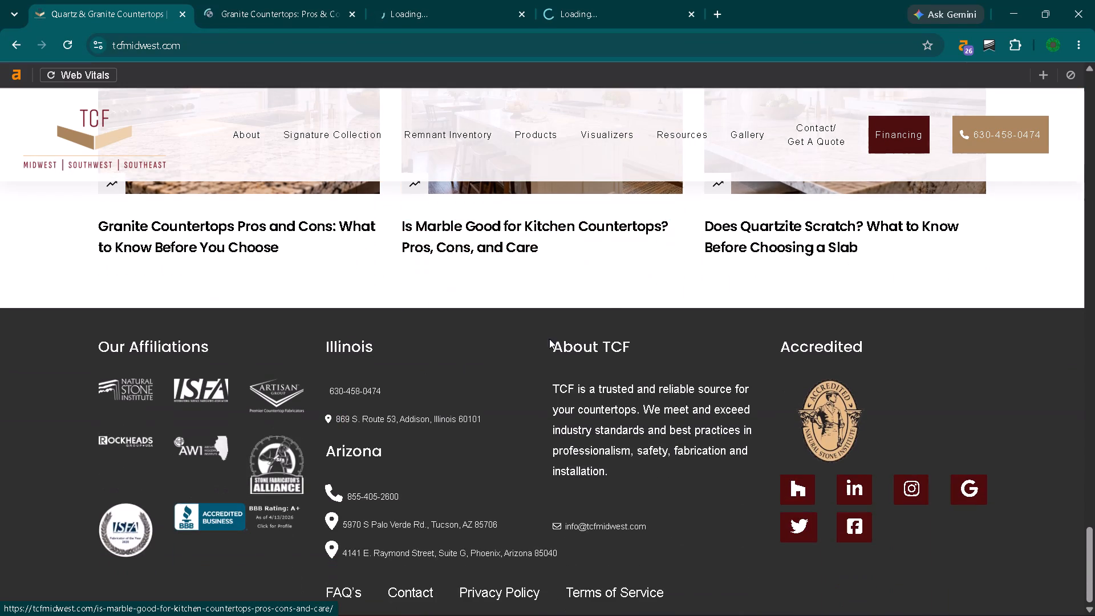
scroll(398, 371, down, 3)
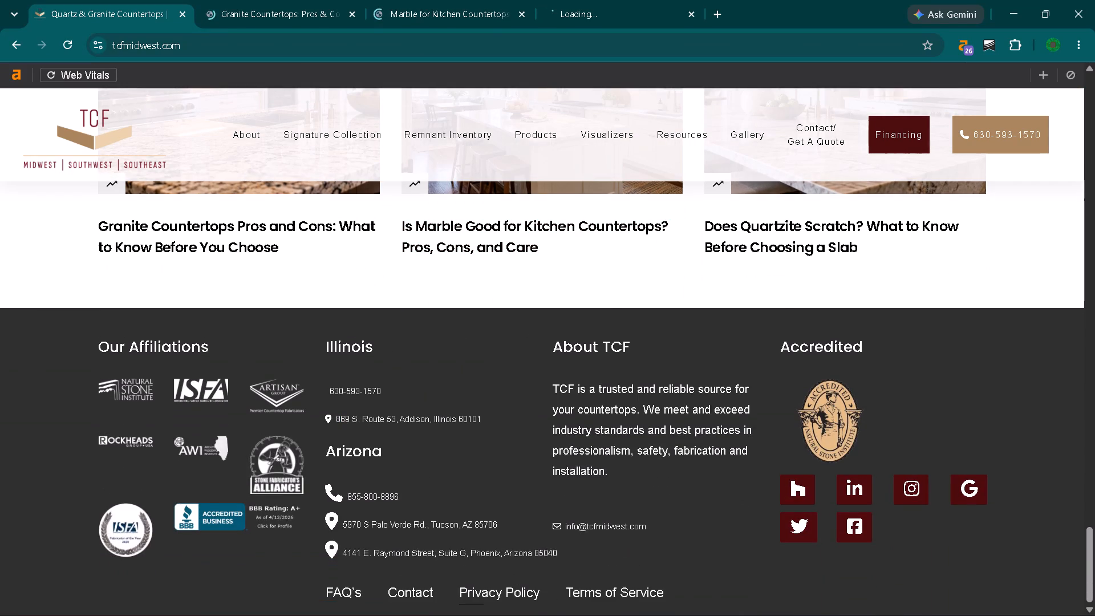
key(ctrl+Tab)
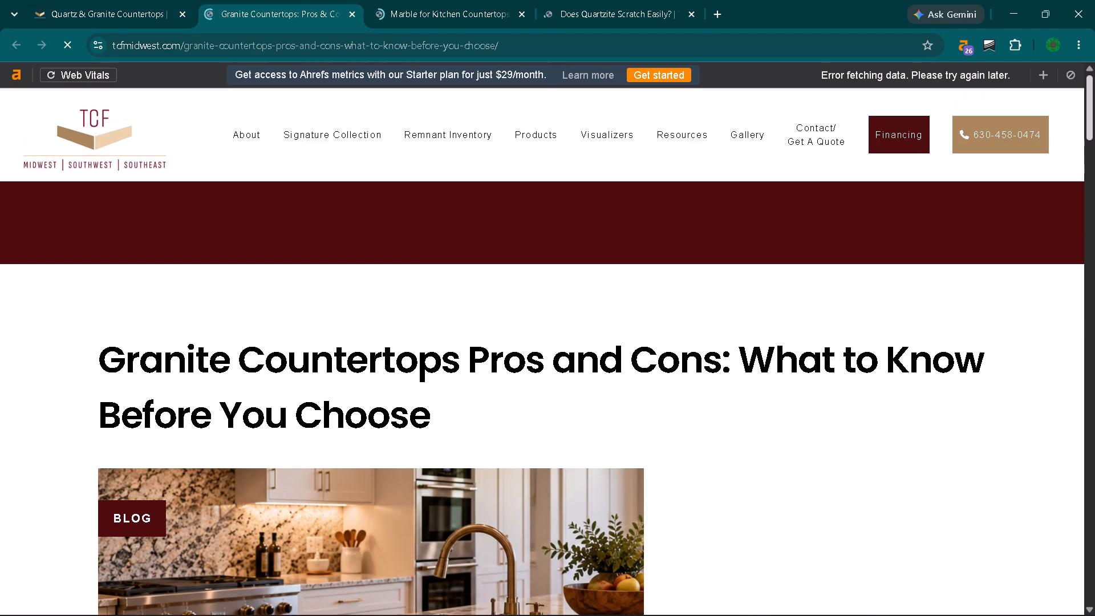
Skim the granite countertops pros and cons article through to its related posts and close its tab.
scroll(850, 262, down, 6)
scroll(264, 467, down, 3)
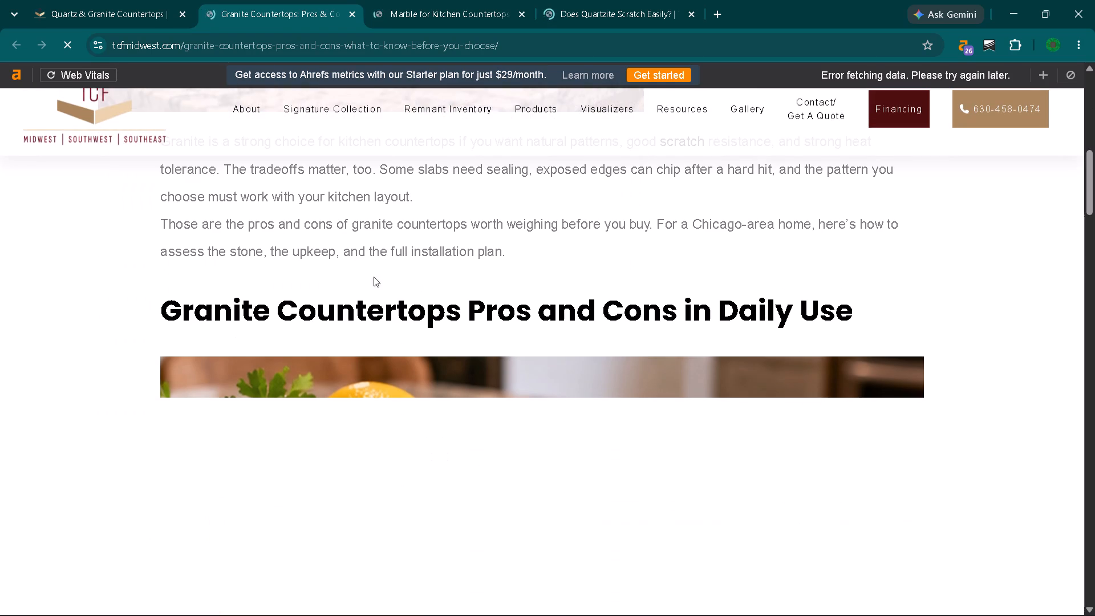
scroll(360, 192, down, 9)
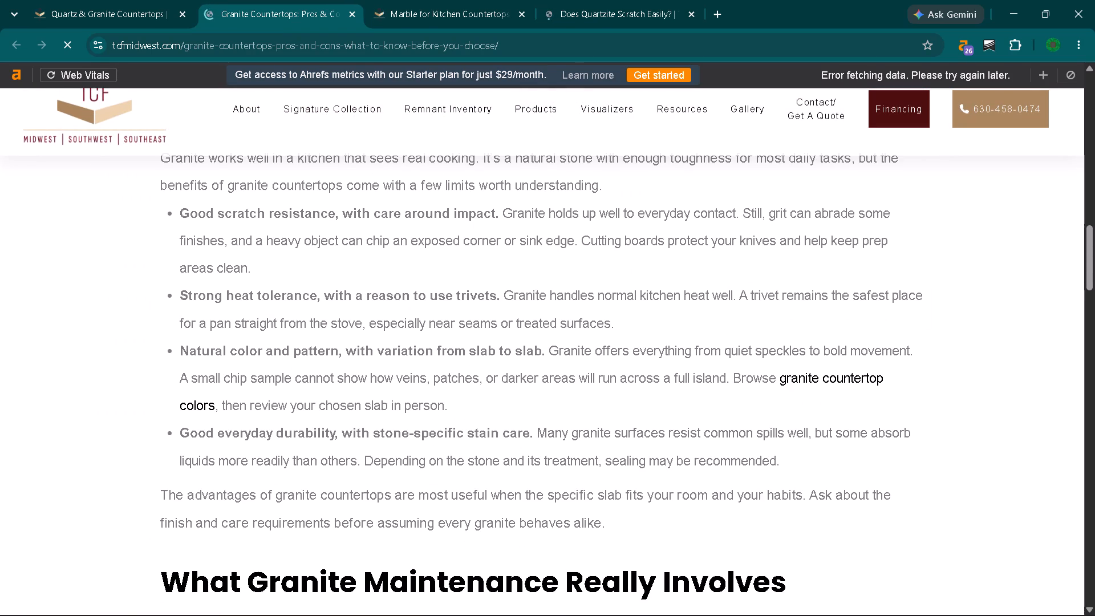
scroll(472, 278, down, 4)
scroll(317, 292, down, 15)
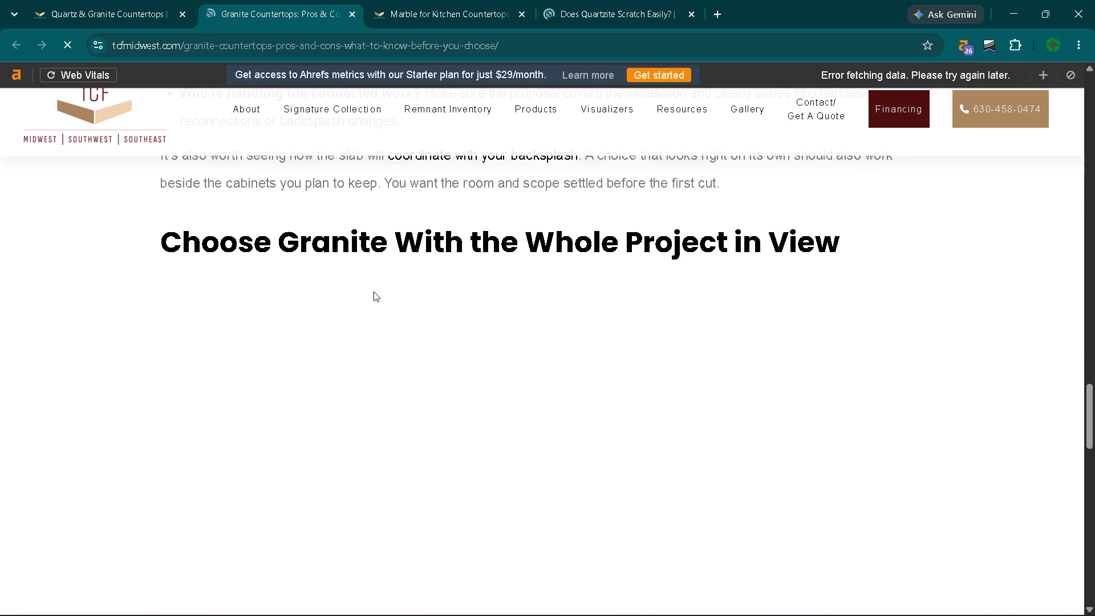
scroll(374, 291, down, 13)
scroll(380, 351, up, 1)
scroll(399, 345, down, 11)
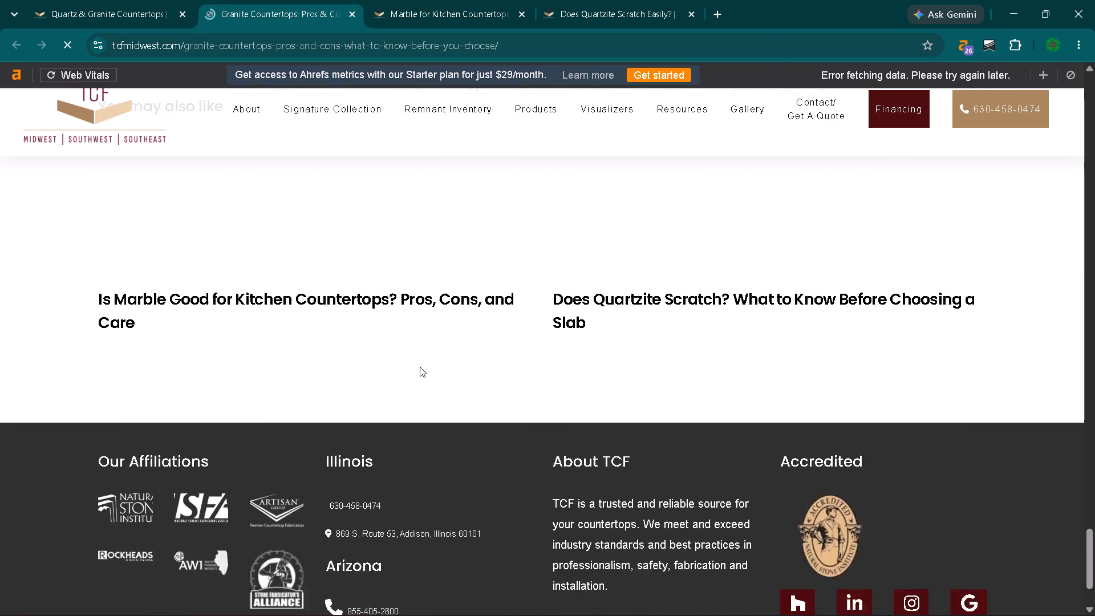
scroll(420, 367, down, 4)
key(ctrl+w)
Skim the article on marble for kitchen countertops to the end and close its tab.
scroll(344, 363, down, 13)
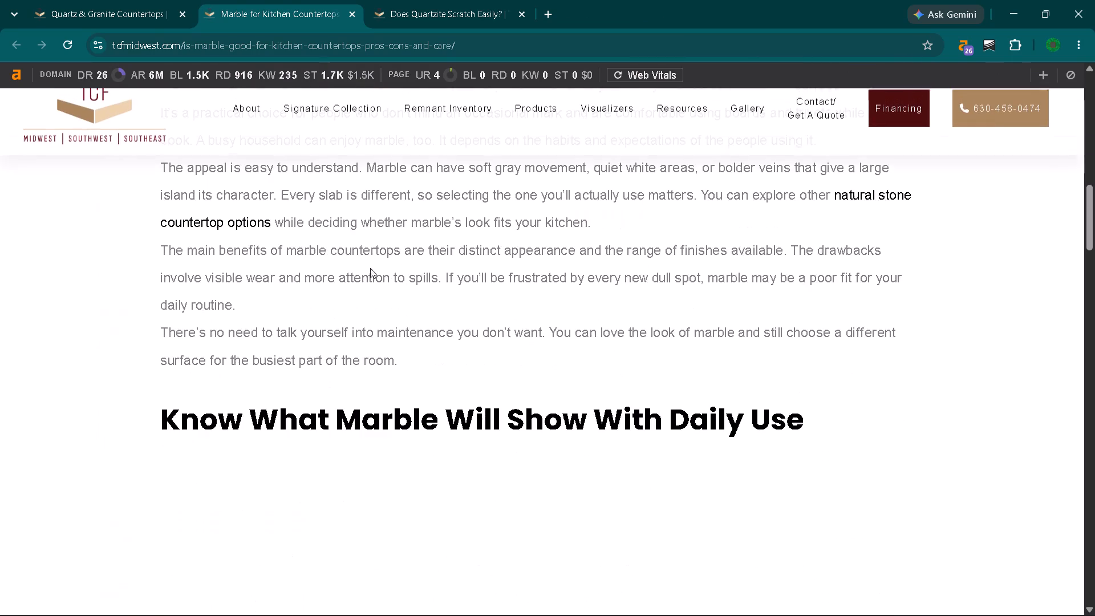
scroll(419, 287, down, 10)
scroll(358, 355, down, 8)
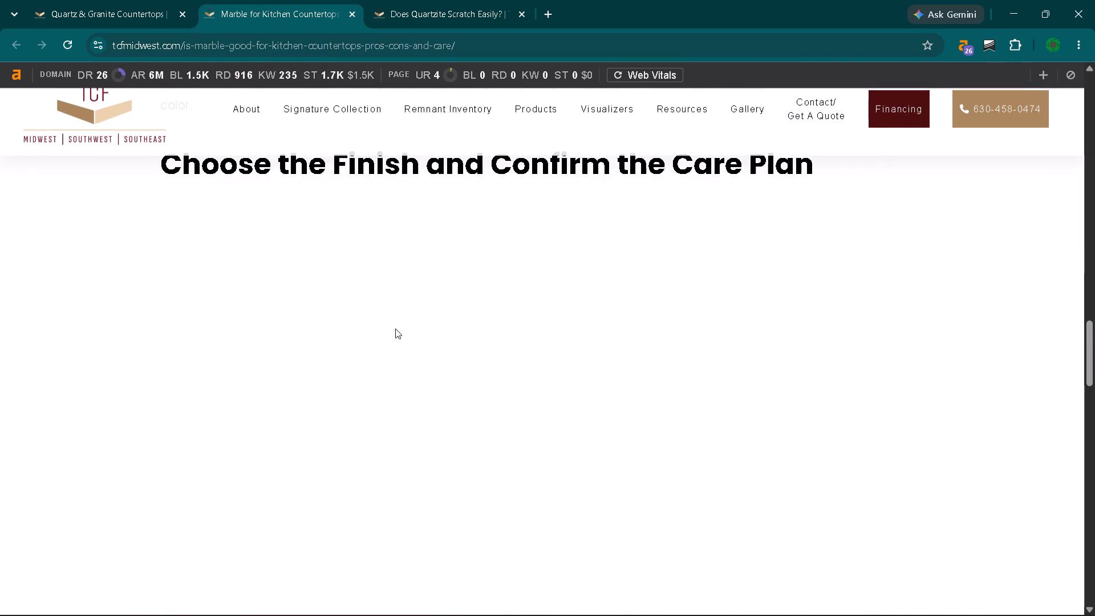
scroll(395, 329, down, 19)
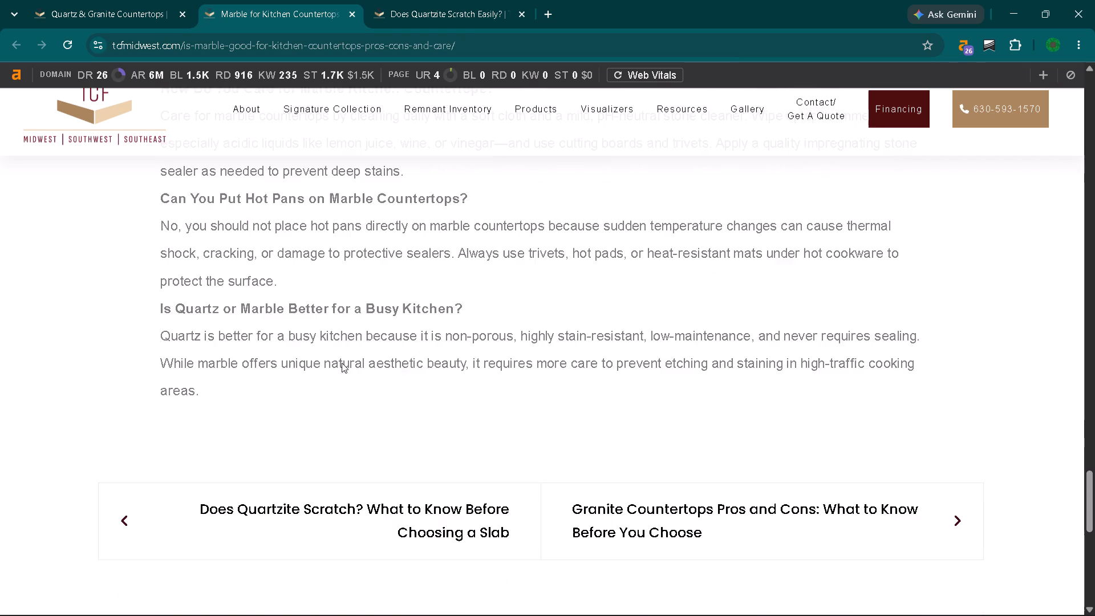
scroll(342, 363, down, 6)
key(ctrl+w)
Skim the article on whether quartzite scratches through to the related posts and close its tab.
scroll(374, 289, down, 10)
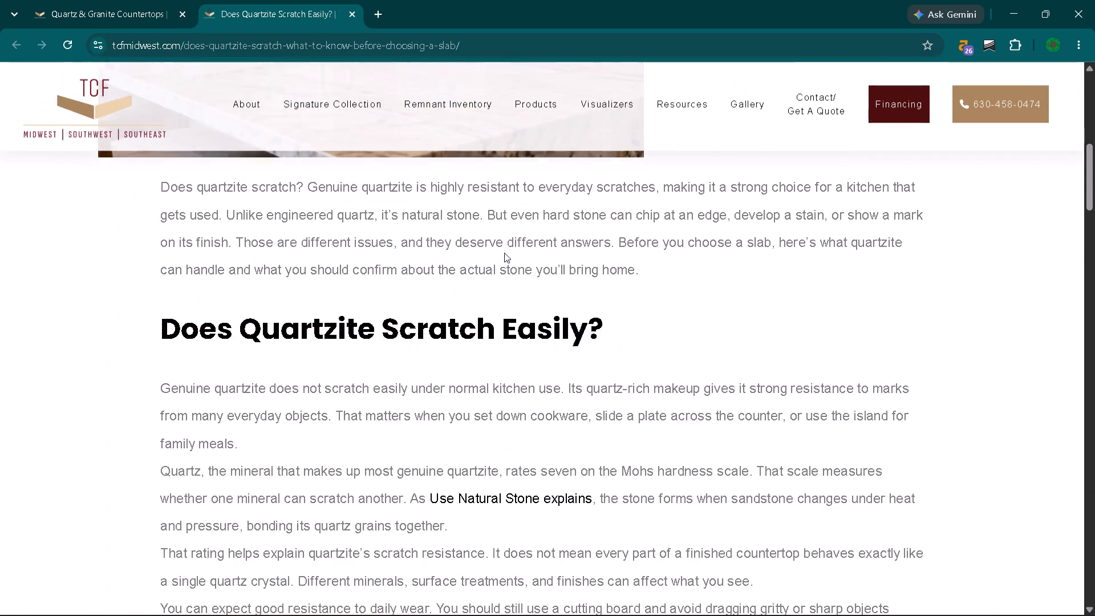
scroll(504, 253, down, 10)
scroll(297, 403, up, 2)
scroll(301, 404, down, 8)
scroll(365, 382, up, 1)
scroll(369, 390, down, 2)
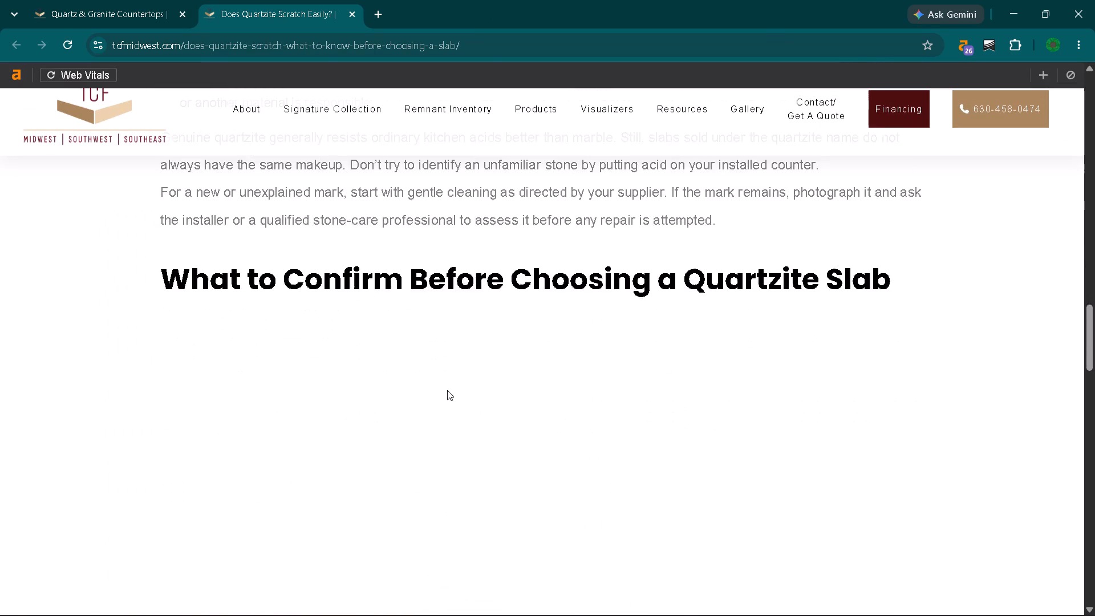
scroll(447, 390, down, 9)
scroll(401, 327, up, 1)
scroll(416, 320, down, 8)
scroll(473, 501, down, 12)
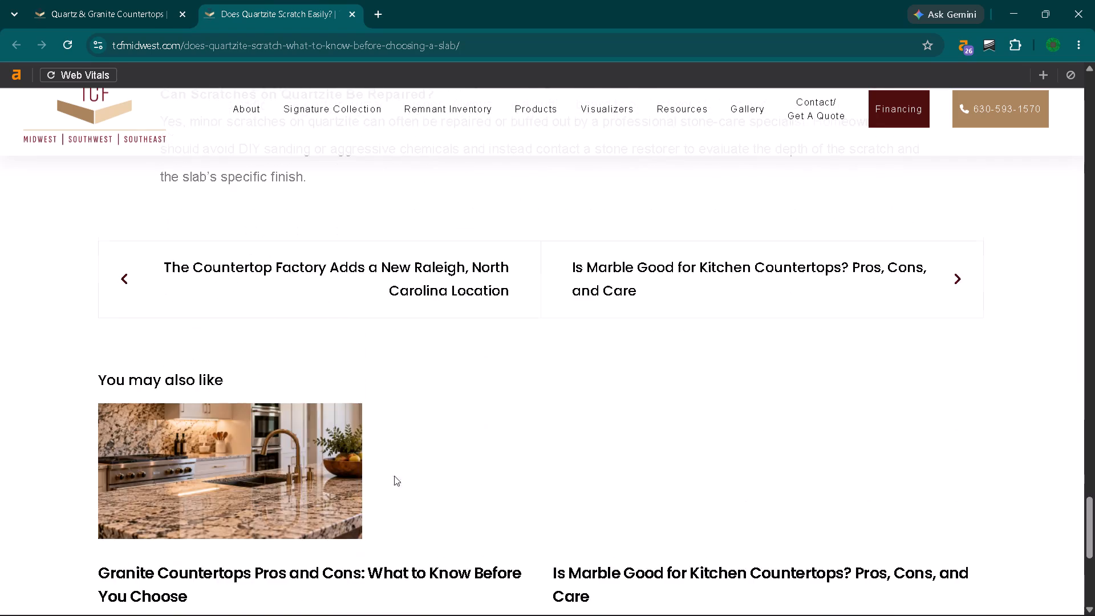
scroll(394, 476, down, 2)
key(ctrl+w)
Back in the BuzzStream window, close out TCF with Reject selected, advance to the next queued site and close the TCF tab.
scroll(386, 414, down, 9)
click(0, 409)
key(alt+Tab)
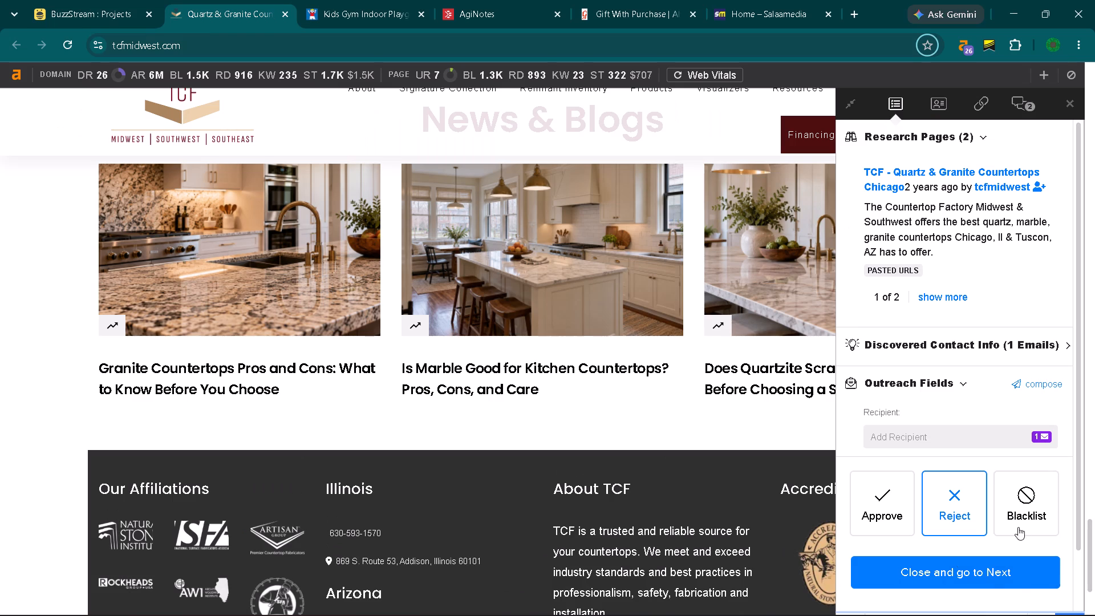
click(956, 581)
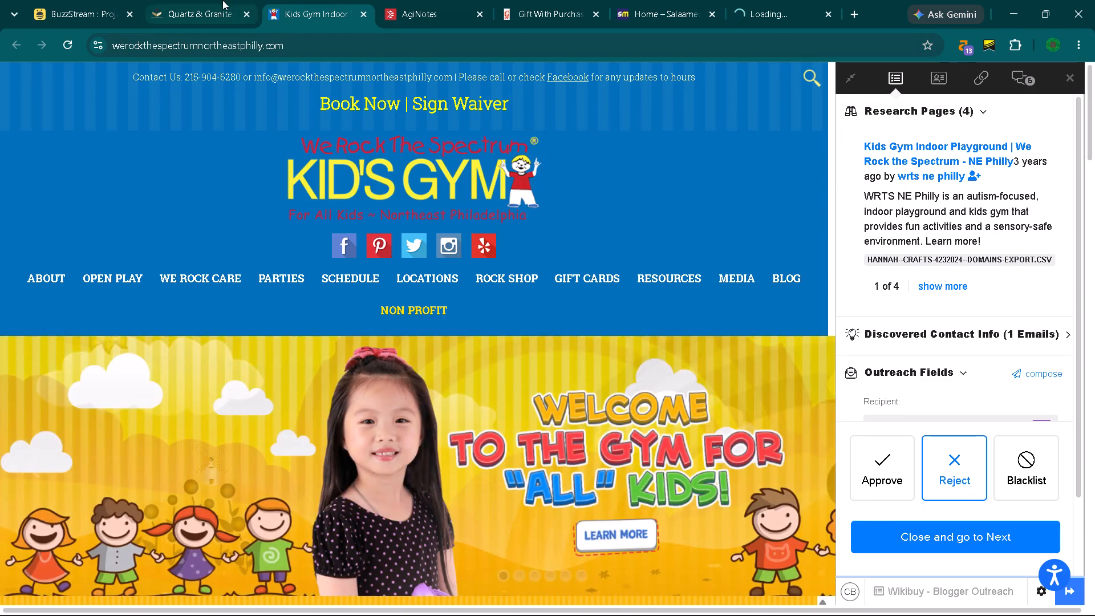
double_click(222, 0)
key(ctrl+w)
click(0, 189)
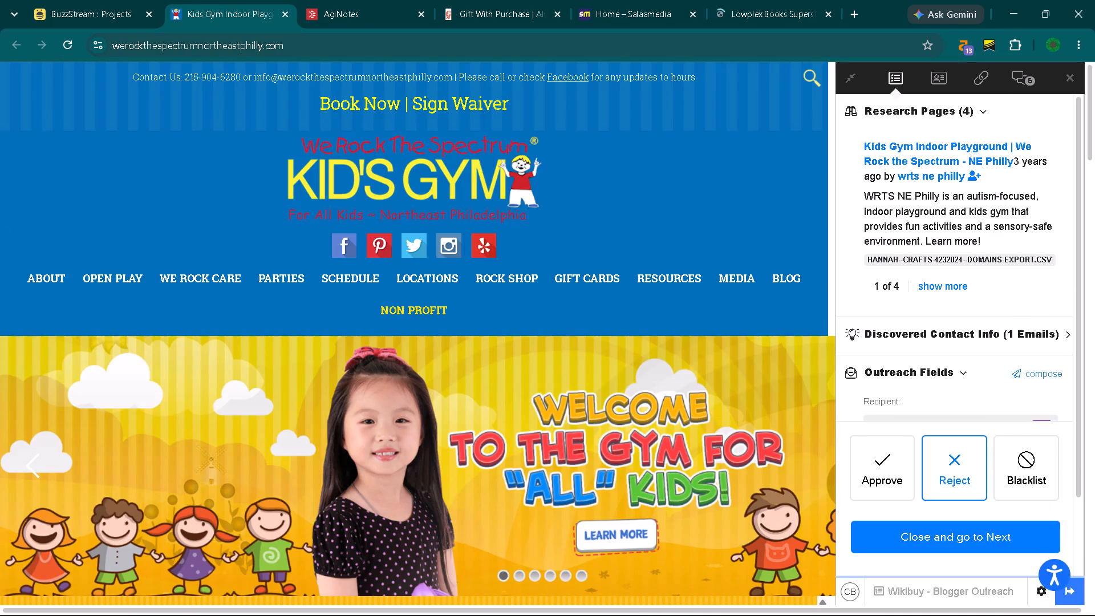
Check the Ahrefs SEO Toolbar metrics for the We Rock the Spectrum Kid's Gym site.
click(963, 47)
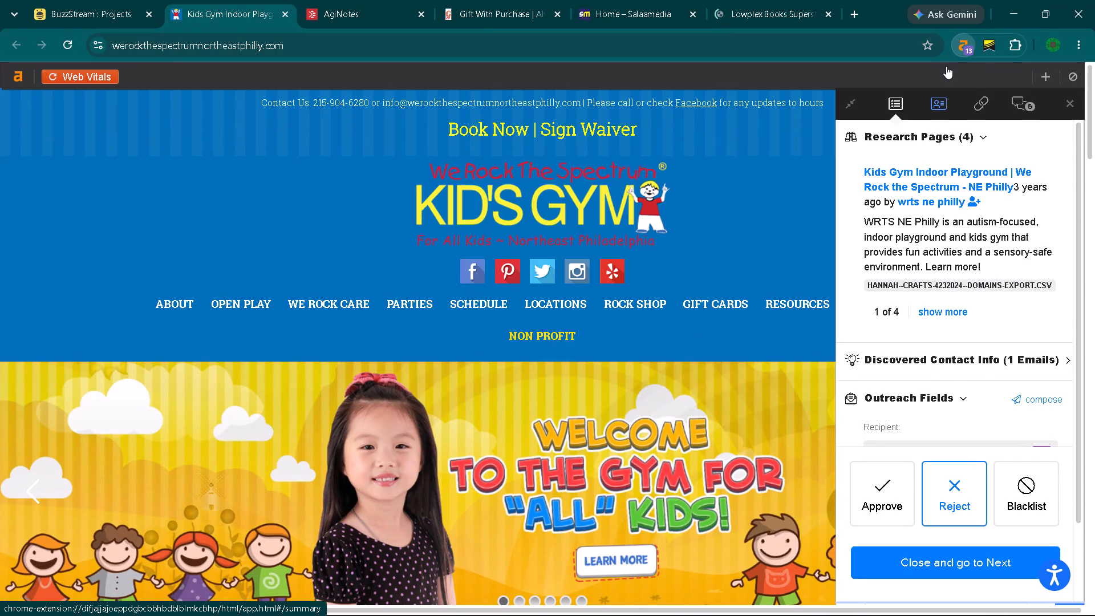
click(220, 193)
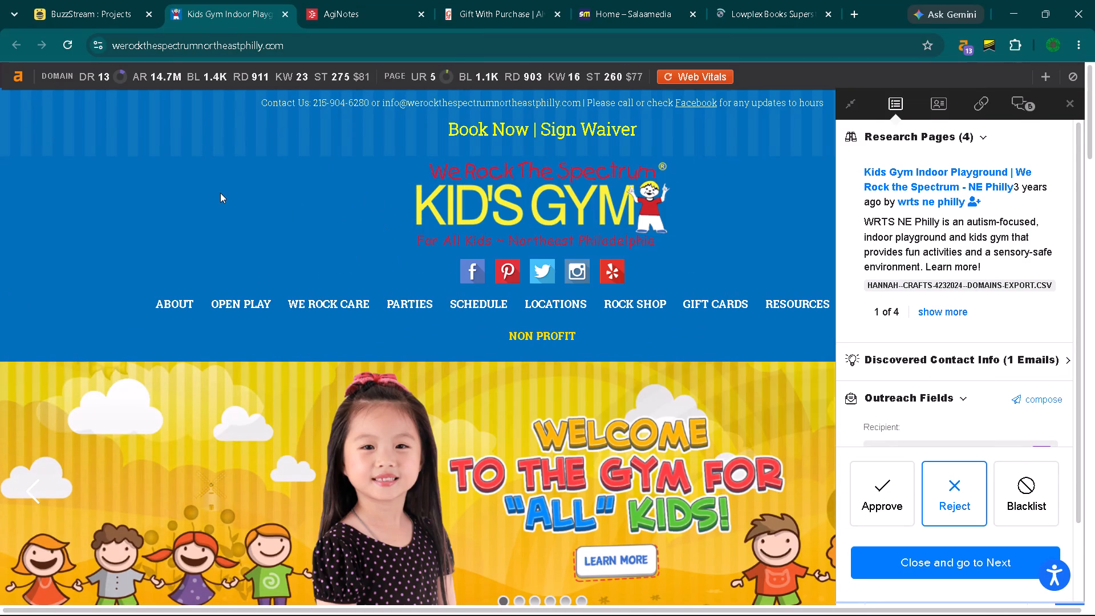
Copy the werockthespectrumnortheastphilly.com address and open it in the article window in place of TCF.
click(318, 47)
key(ctrl+c)
key(ctrl+c)
key(ctrl+c)
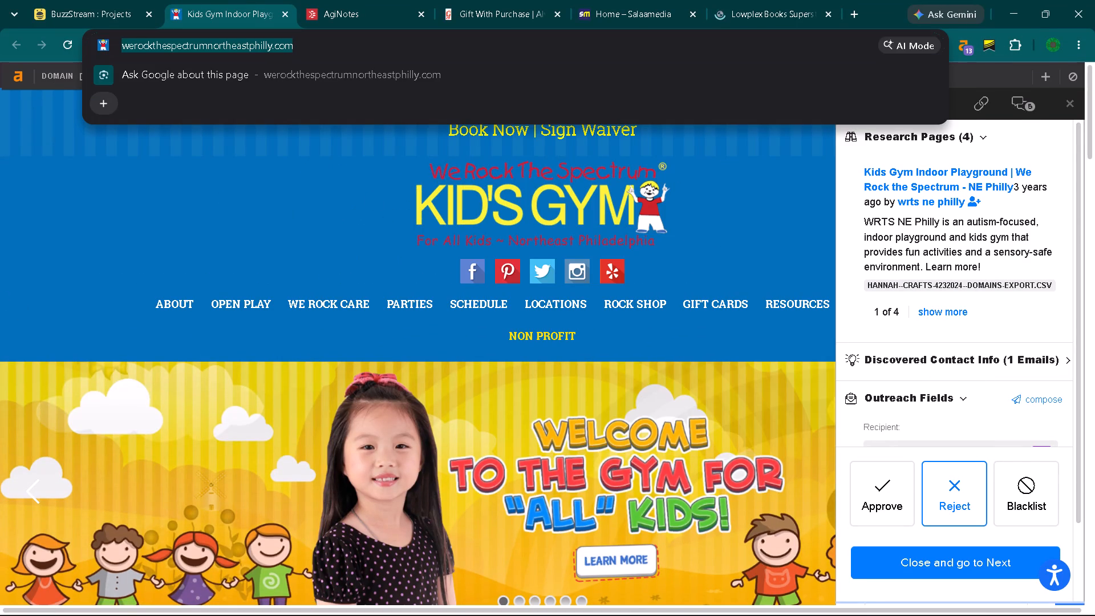
key(alt+Tab)
click(318, 47)
key(ctrl+v)
key(3)
key(Return)
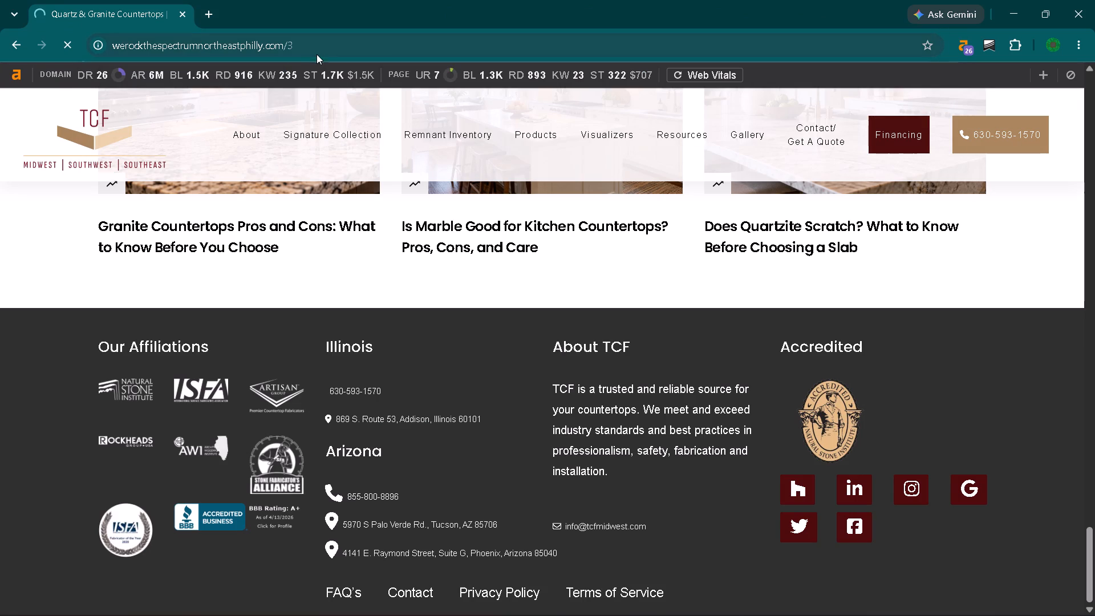
click(384, 42)
key(ctrl+v)
key(Return)
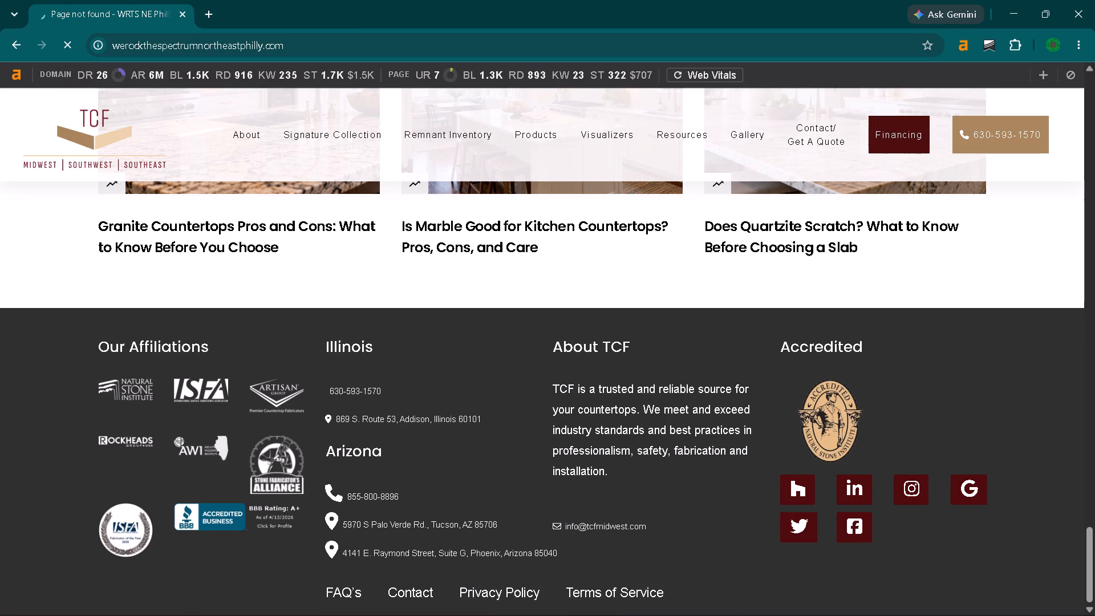
key(alt+Tab)
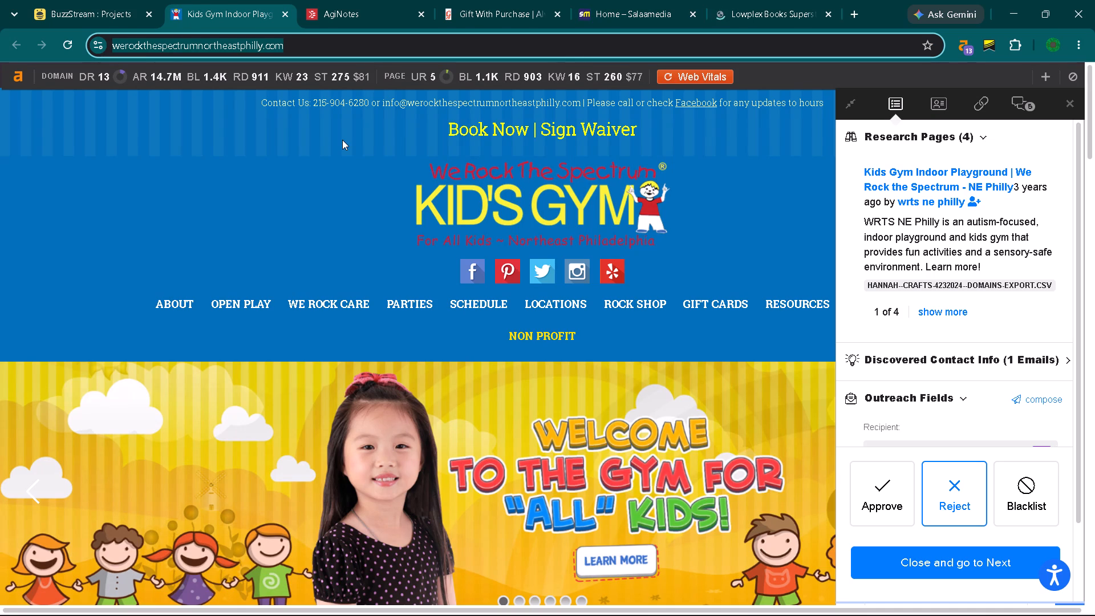
key(alt+Tab)
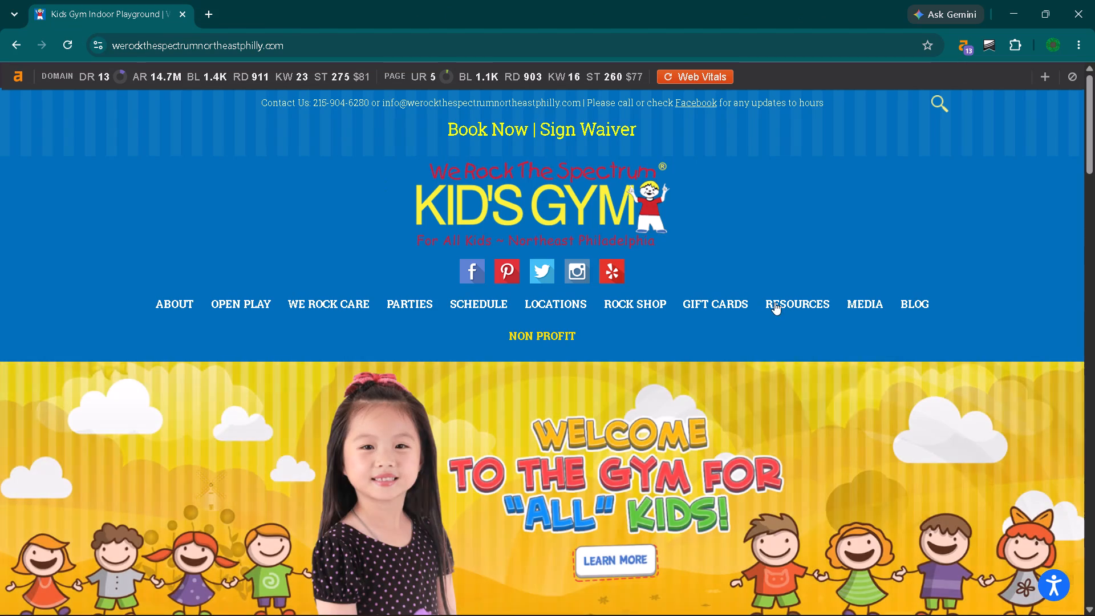
Open the Kid's Gym blog in a separate tab, review its post topics and dates, and close the tab.
click(922, 305)
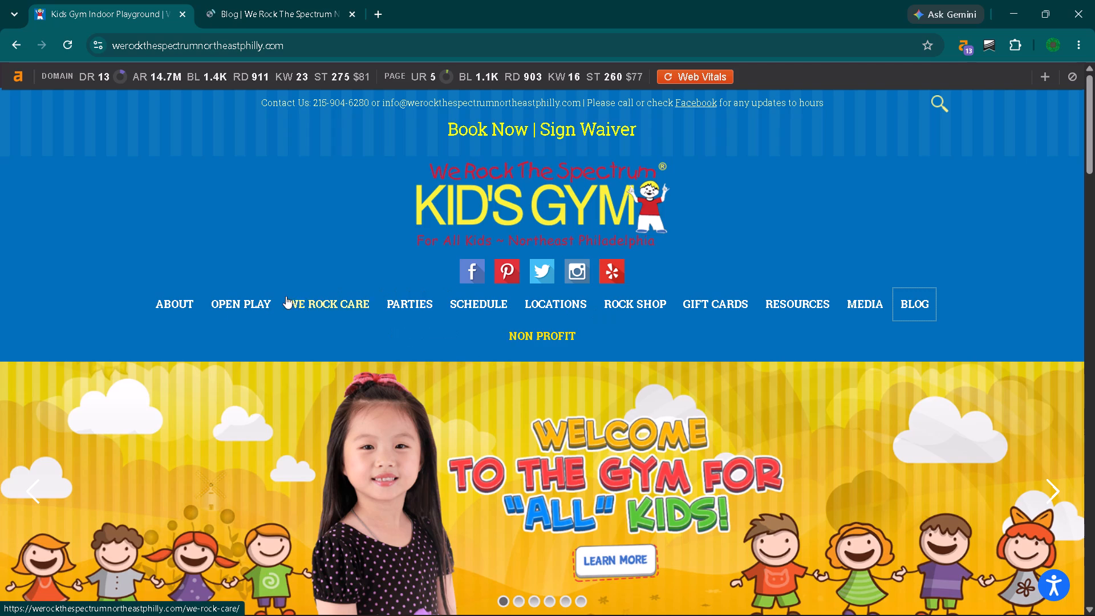
key(ctrl+Tab)
scroll(342, 355, down, 2)
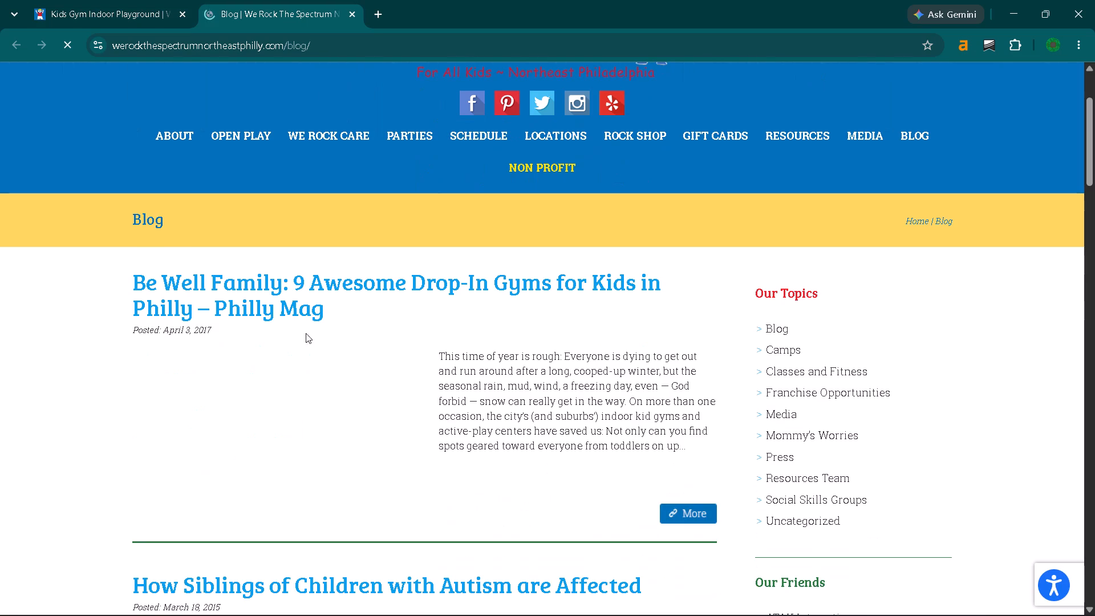
scroll(130, 260, down, 3)
scroll(373, 351, down, 3)
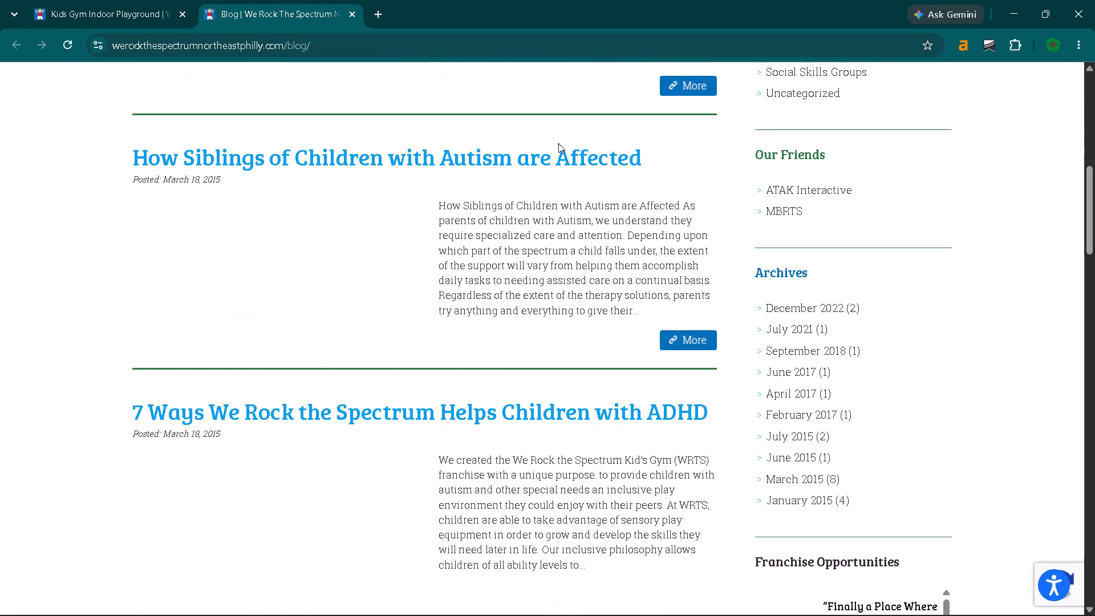
scroll(303, 324, down, 5)
scroll(367, 310, up, 1)
scroll(375, 313, down, 4)
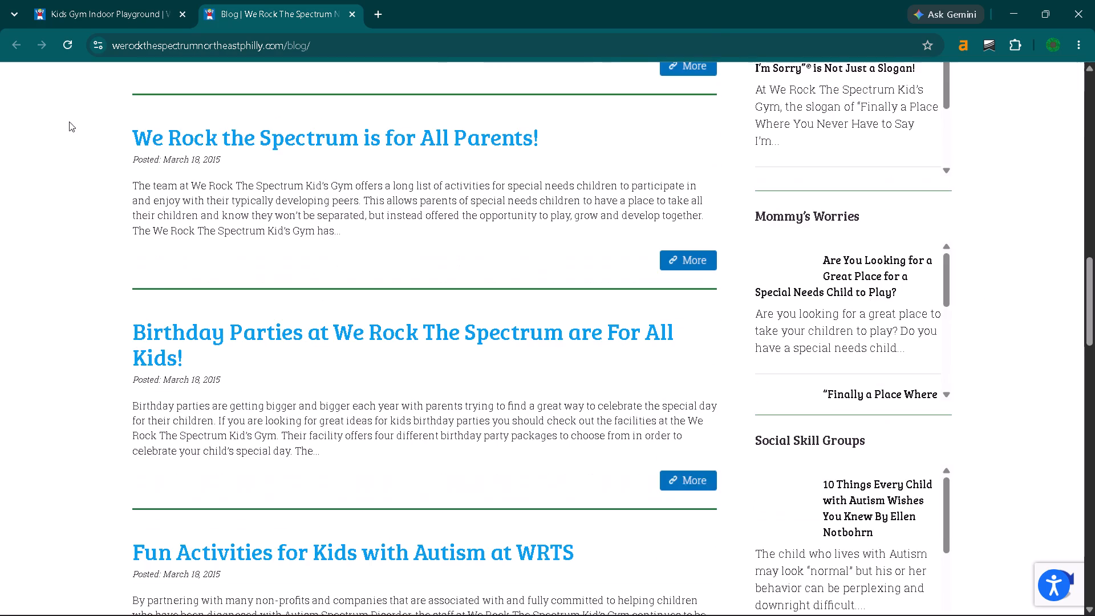
scroll(243, 232, down, 2)
scroll(254, 279, up, 1)
scroll(262, 290, down, 4)
scroll(331, 321, down, 6)
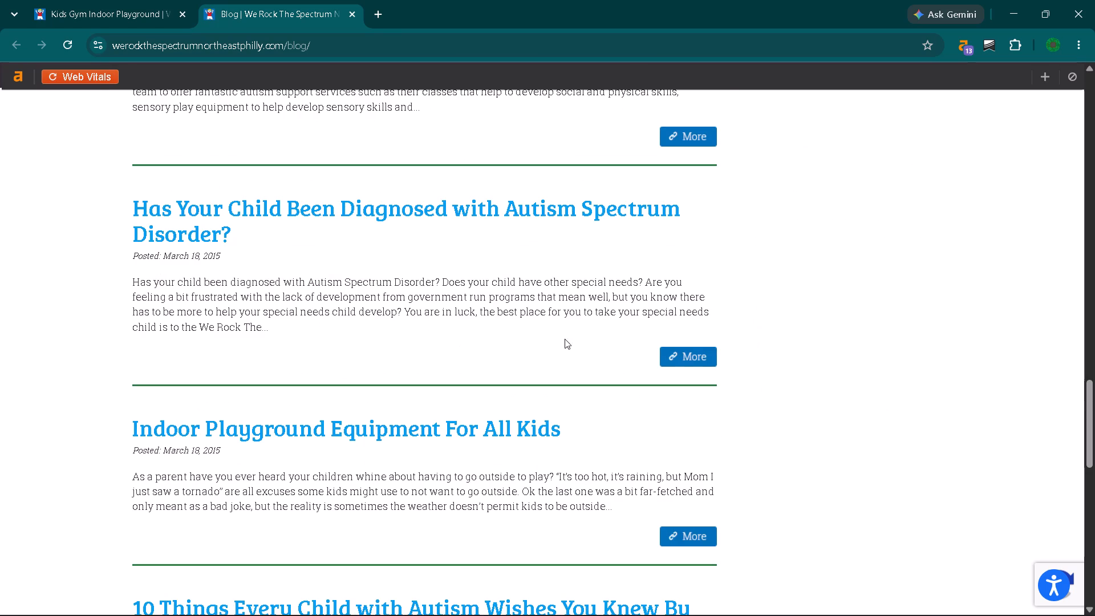
key(ctrl+w)
Back in the BuzzStream window, close out the Kid's Gym site with Reject selected and close its tab to reach AgiNotes.
key(alt+Tab)
click(954, 549)
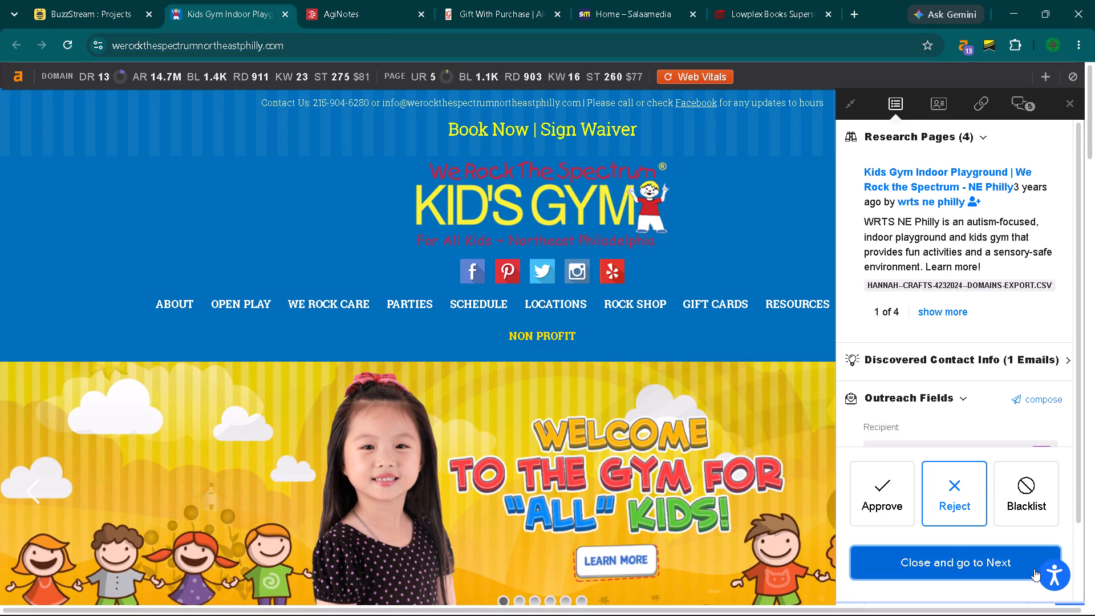
double_click(243, 0)
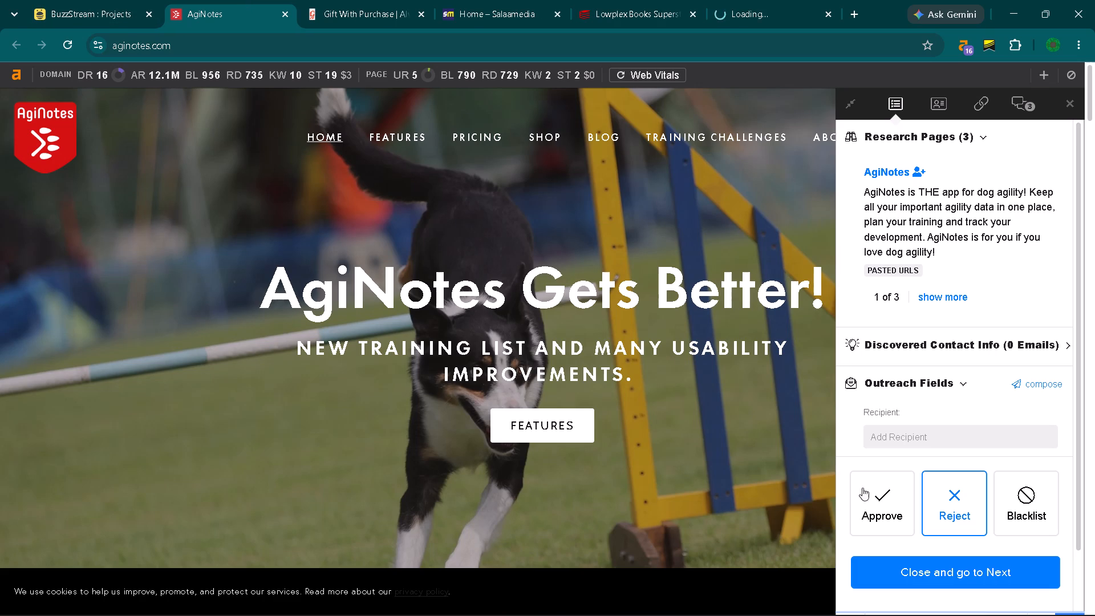
Close out AgiNotes with Reject selected, advance the queue and close its tab to reach Gift With Purchase.
click(940, 555)
click(918, 574)
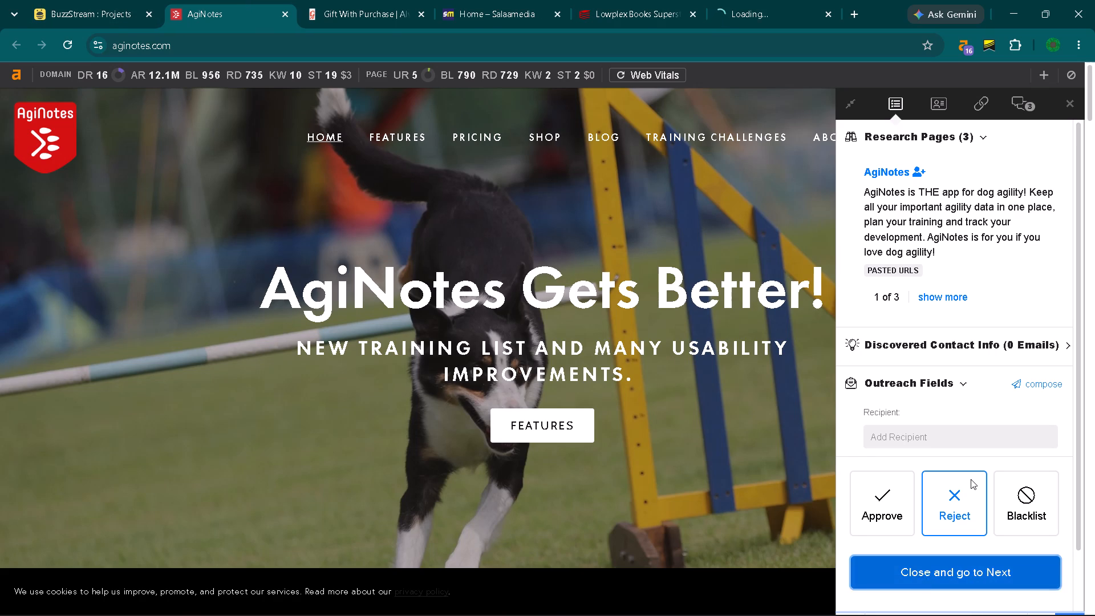
double_click(201, 0)
key(ctrl+w)
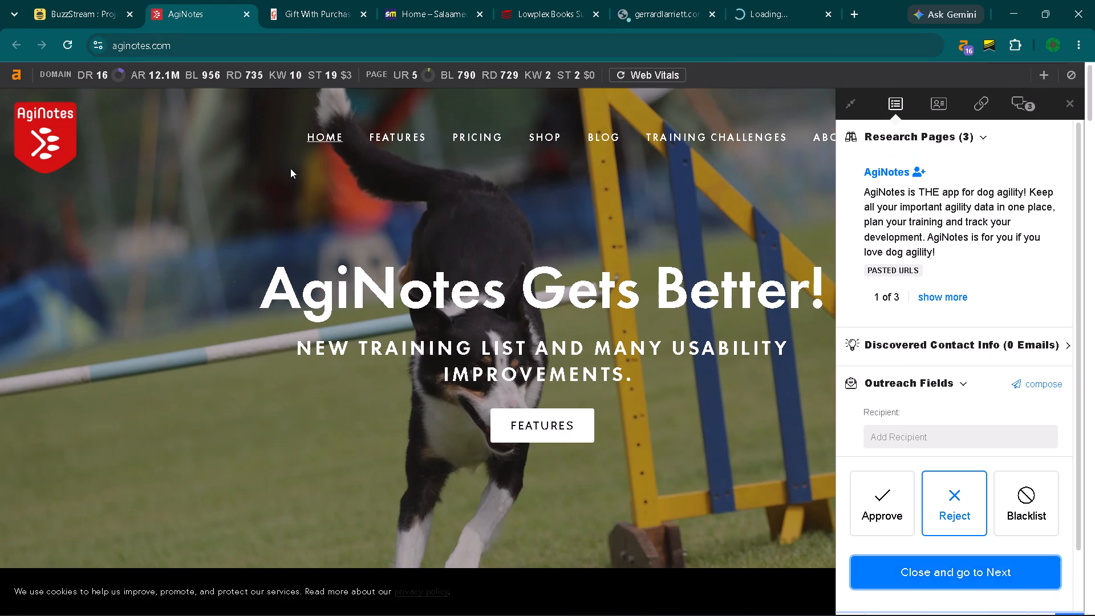
click(0, 245)
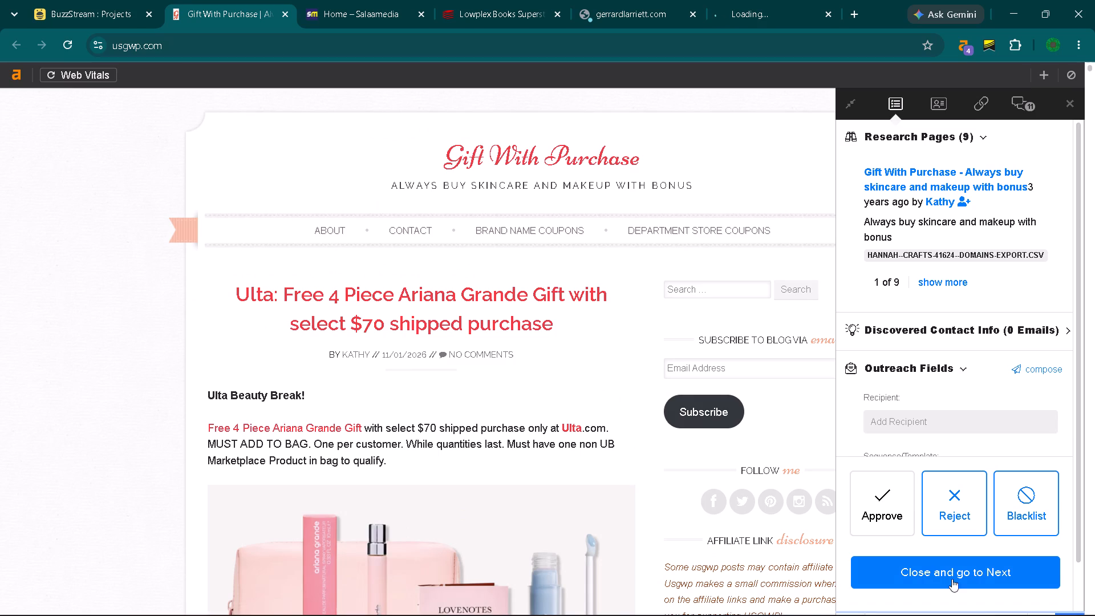
Close out Gift With Purchase and Salaamedia with Reject selected, closing each site's tab to reach Lowplex Books.
click(952, 573)
double_click(224, 0)
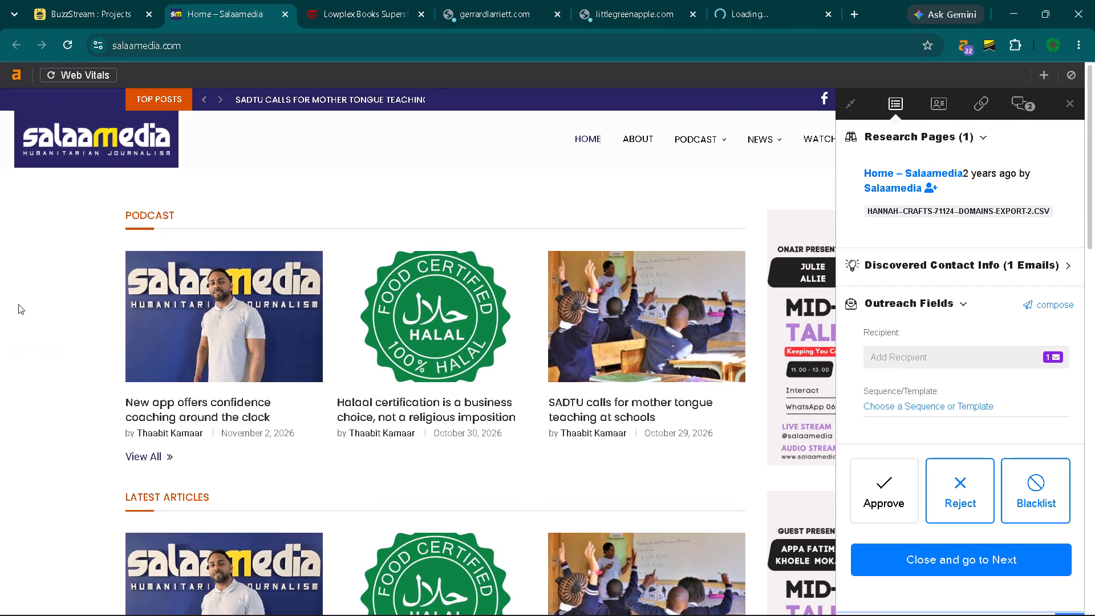
click(987, 566)
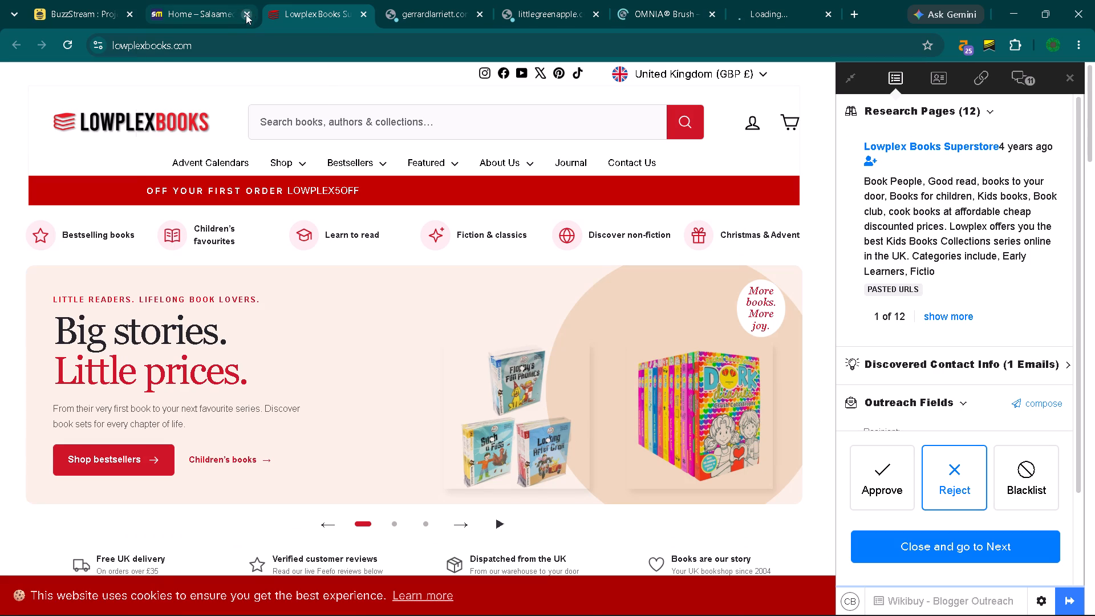
click(249, 10)
click(0, 218)
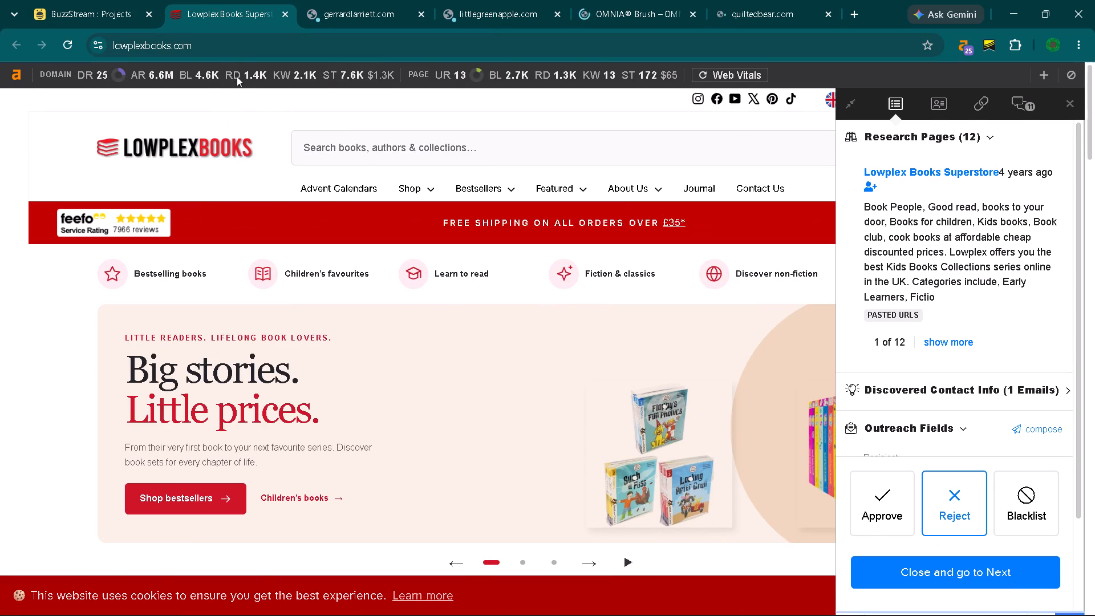
Copy the lowplexbooks.com address and open it in the article window in place of the Kid's Gym site.
click(233, 50)
key(ctrl+c)
key(ctrl+c)
key(ctrl+c)
key(ctrl+c)
key(alt+Tab)
click(239, 42)
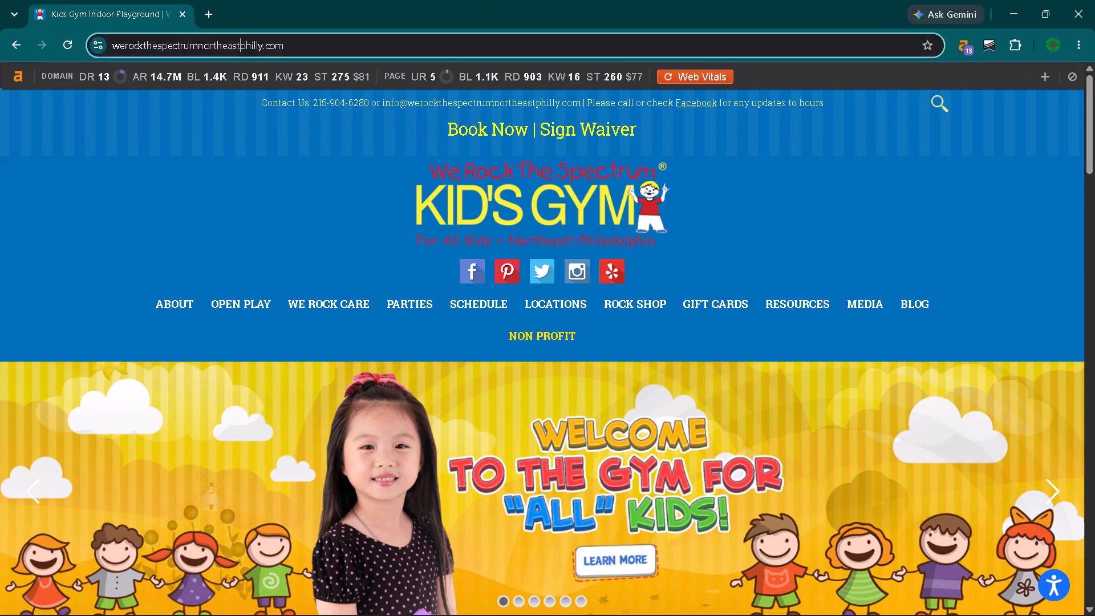
key(ctrl+v)
key(Return)
key(alt+Tab)
key(alt+Tab)
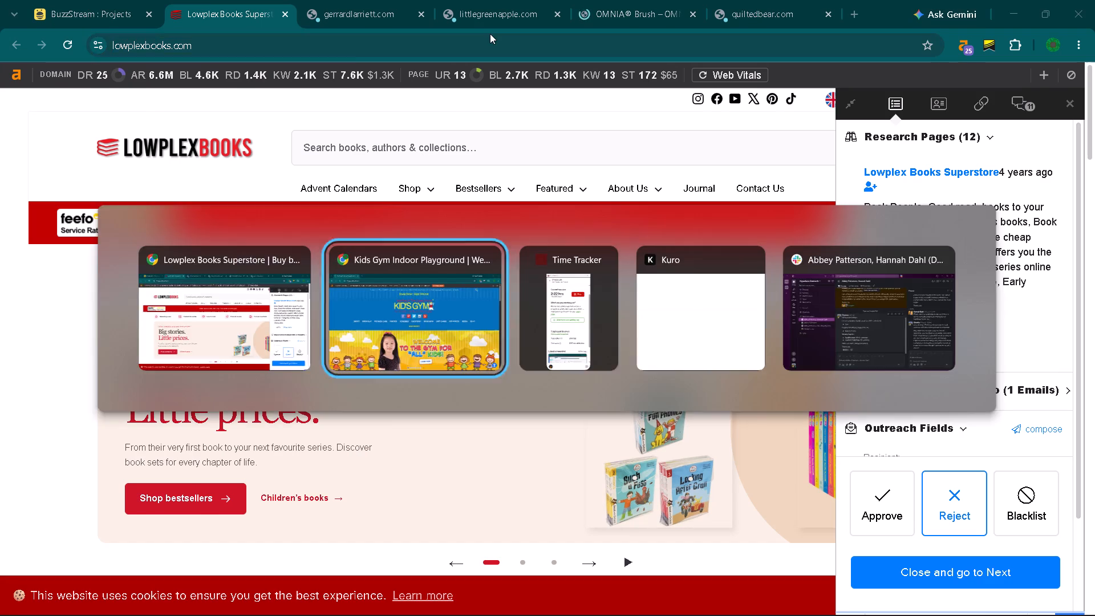
Switch to the article window showing Lowplex Books, open its Journal in a new tab, and check the homepage footer.
key(alt+Tab)
key(alt+Tab)
key(alt+Tab)
key(alt+Tab)
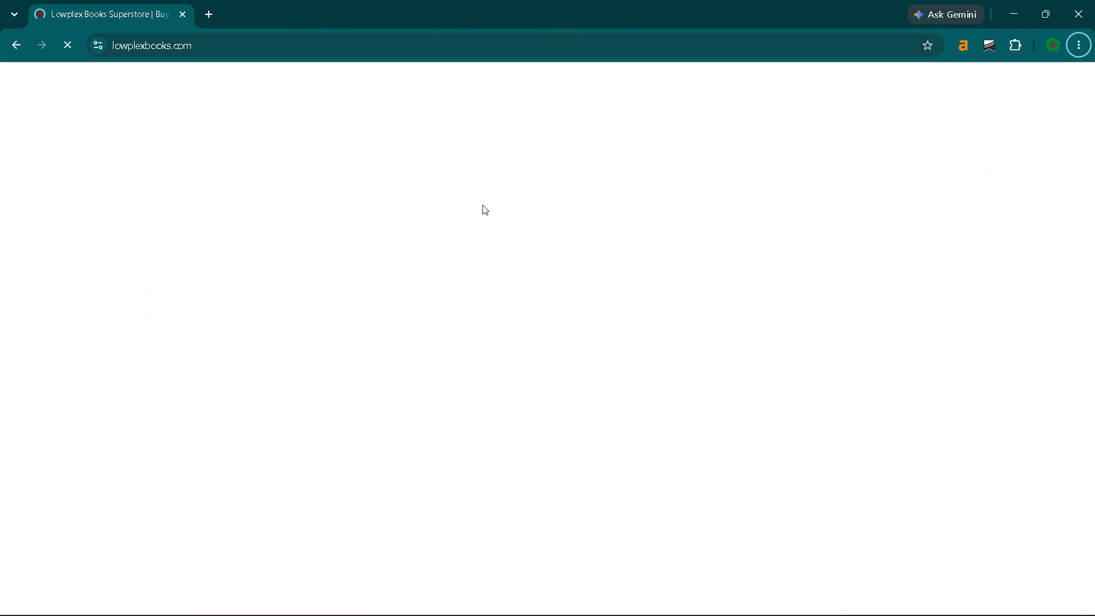
key(alt+Tab)
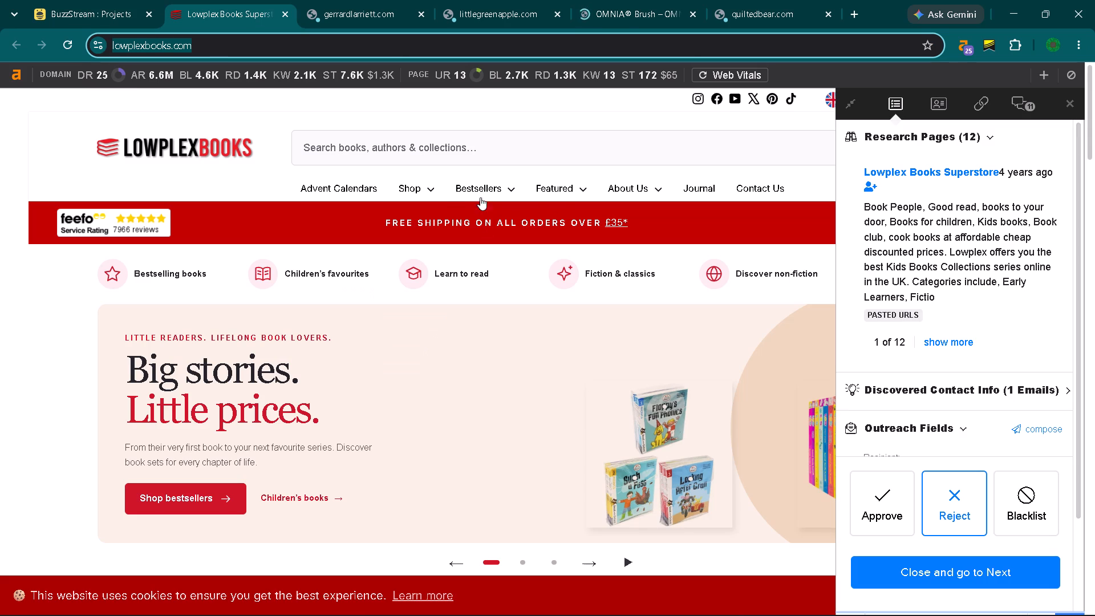
key(alt+Tab)
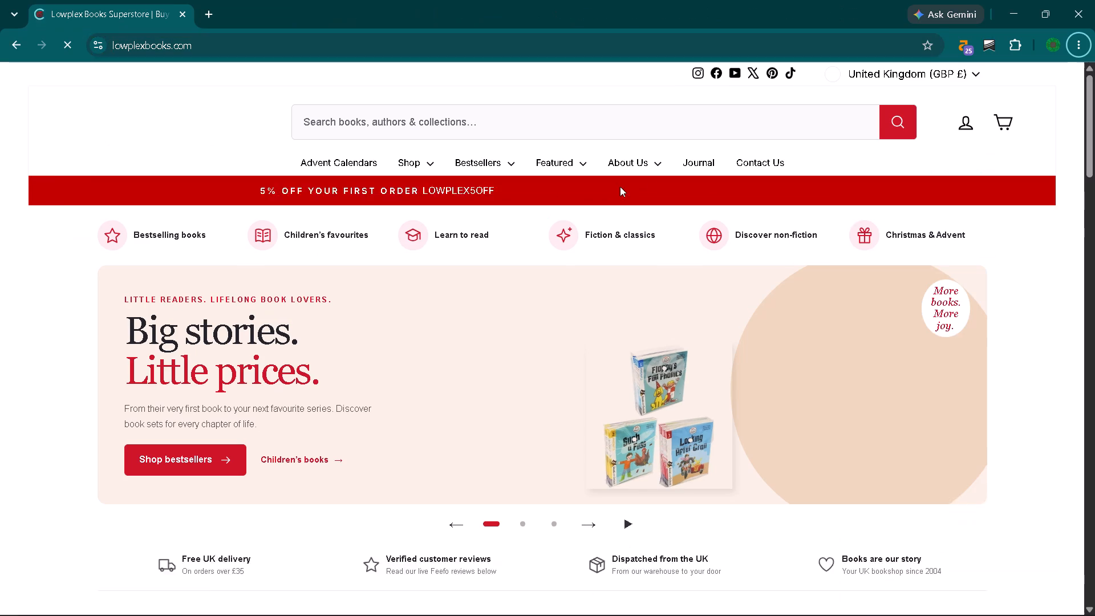
ctrl+click(704, 160)
drag(1094, 94, 1089, 546)
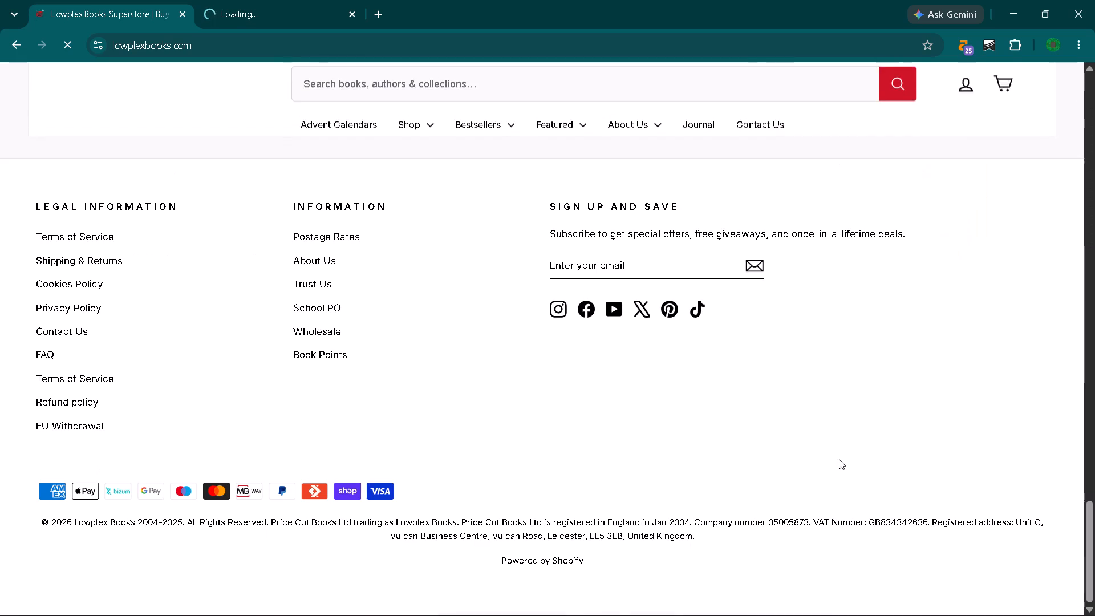
scroll(164, 443, down, 4)
scroll(101, 458, down, 5)
key(ctrl+Tab)
From the Lowplex Books blog list, open the Sunrise on the Reaping and Cosy Up with Your Next Favourite Book posts in new tabs.
scroll(346, 239, down, 1)
scroll(319, 244, up, 1)
scroll(311, 247, down, 6)
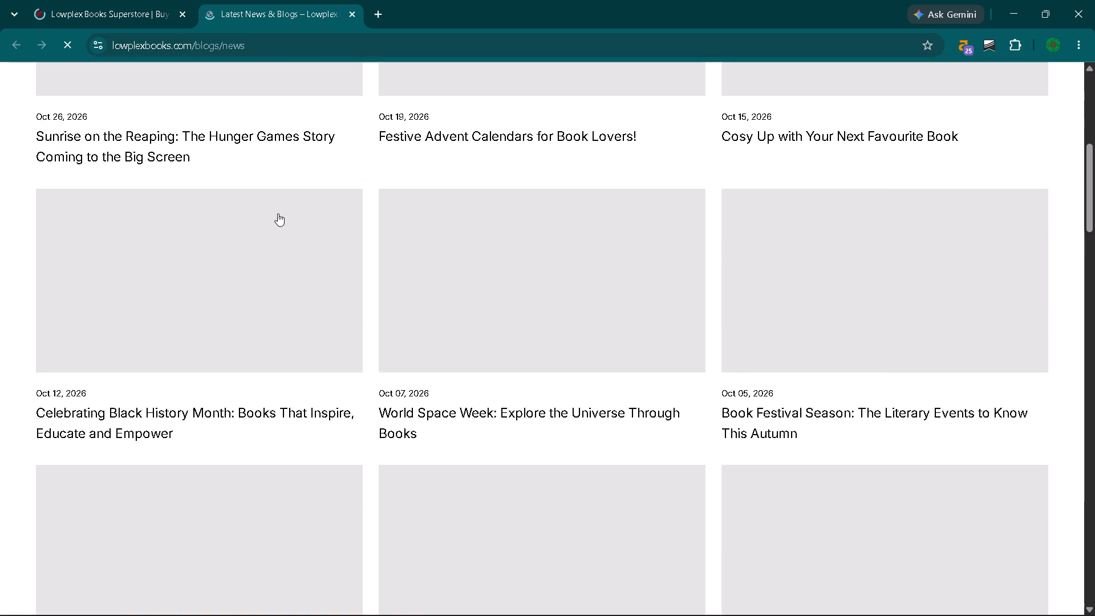
scroll(233, 238, up, 2)
ctrl+click(121, 294)
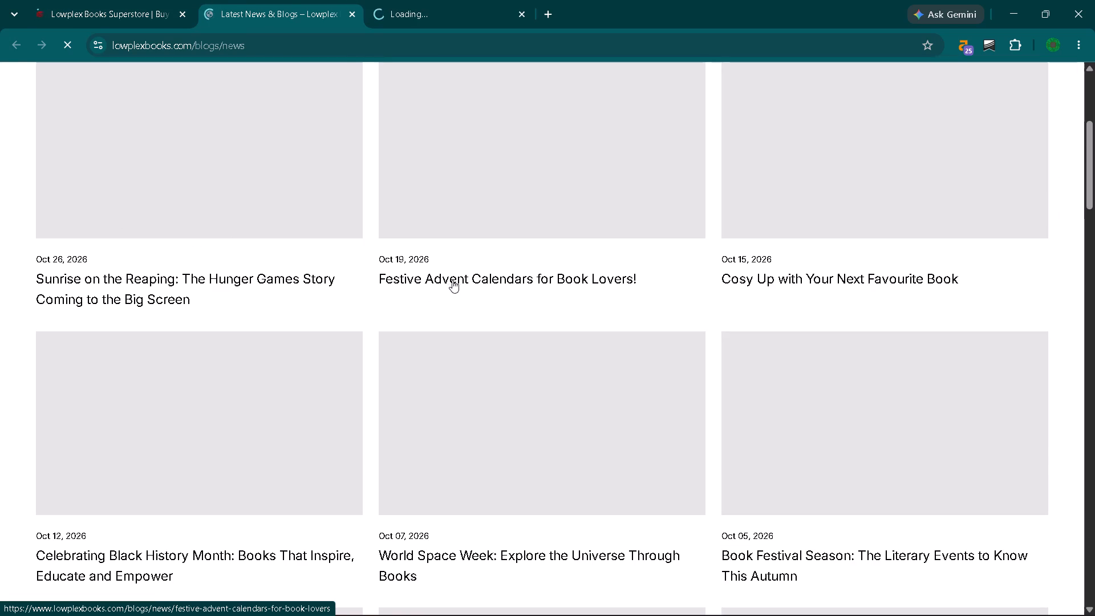
ctrl+click(451, 280)
ctrl+click(818, 277)
Read through the Sunrise on the Reaping post to judge its content and links, and close its tab.
key(ctrl+Tab)
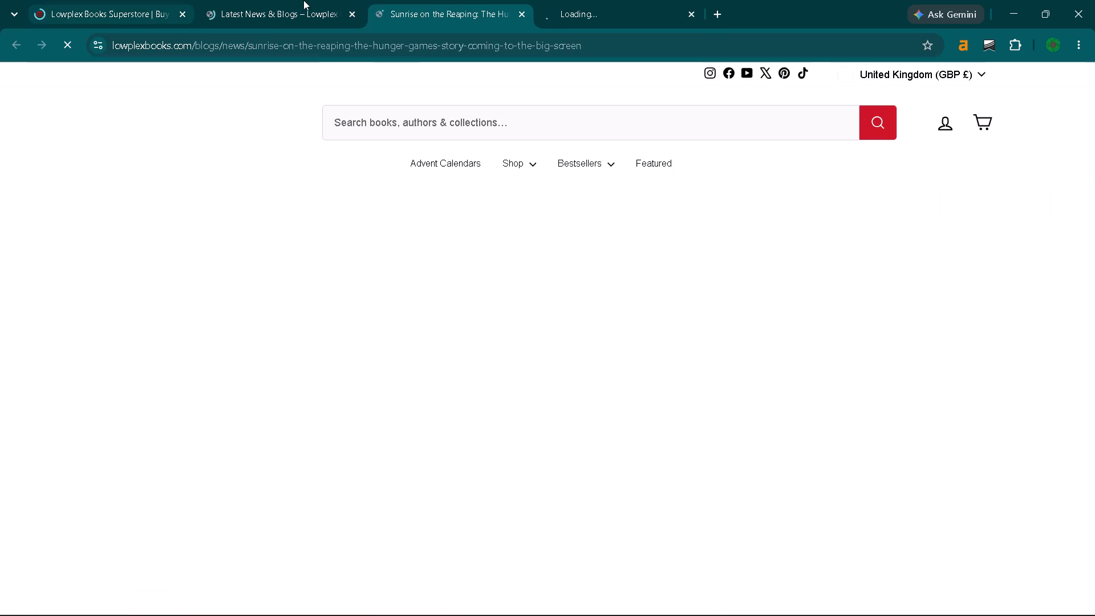
double_click(238, 2)
key(ctrl+Tab)
scroll(313, 224, down, 4)
scroll(354, 253, up, 2)
scroll(358, 254, down, 6)
scroll(372, 297, up, 5)
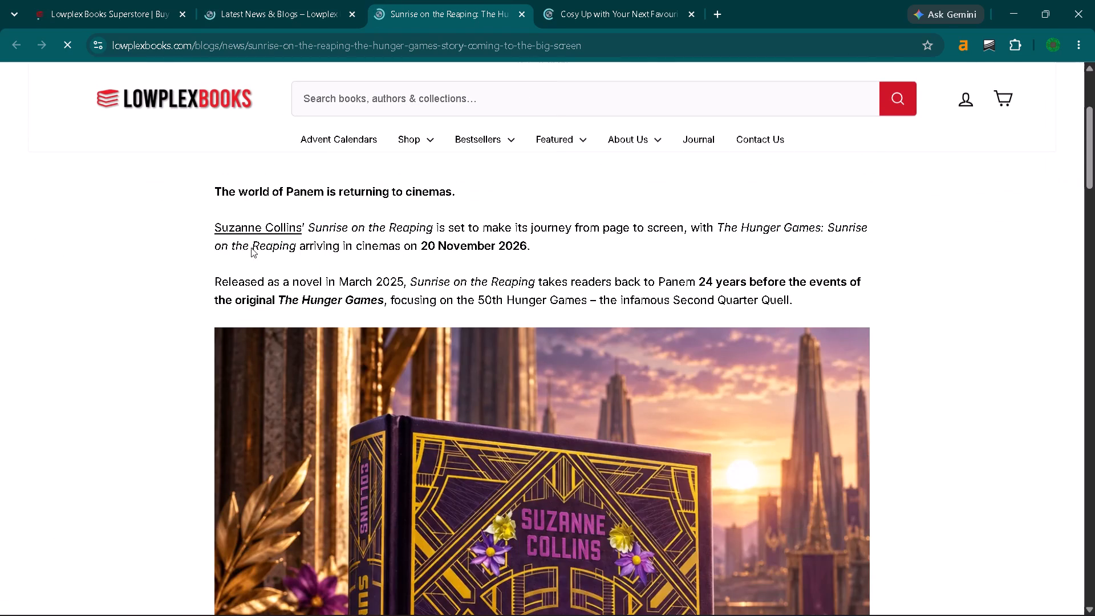
scroll(273, 281, down, 7)
scroll(340, 306, down, 6)
scroll(420, 293, up, 1)
scroll(420, 294, down, 10)
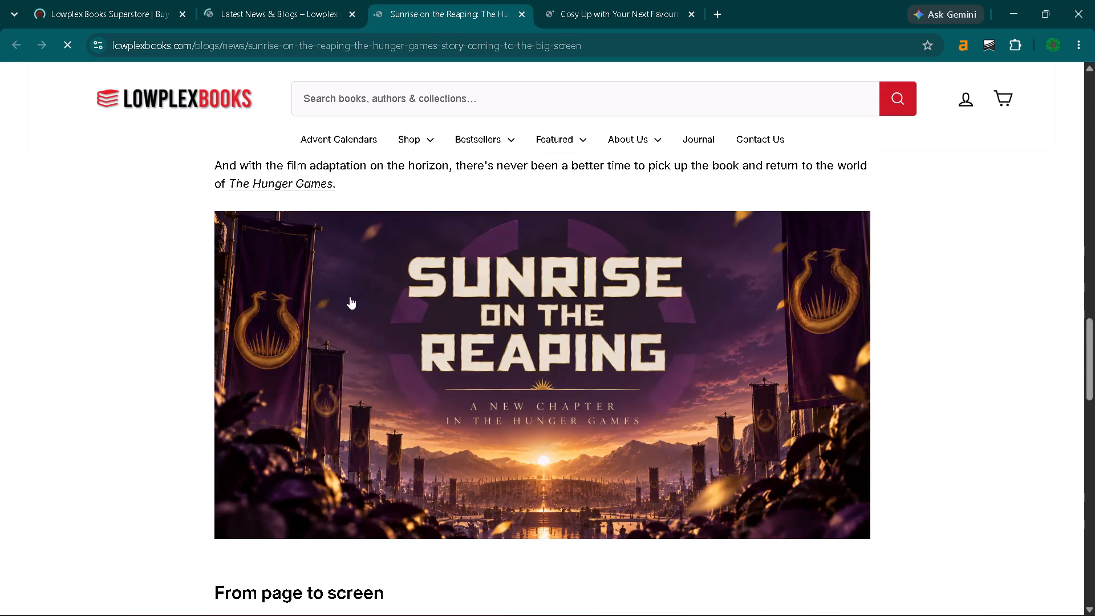
scroll(350, 297, down, 11)
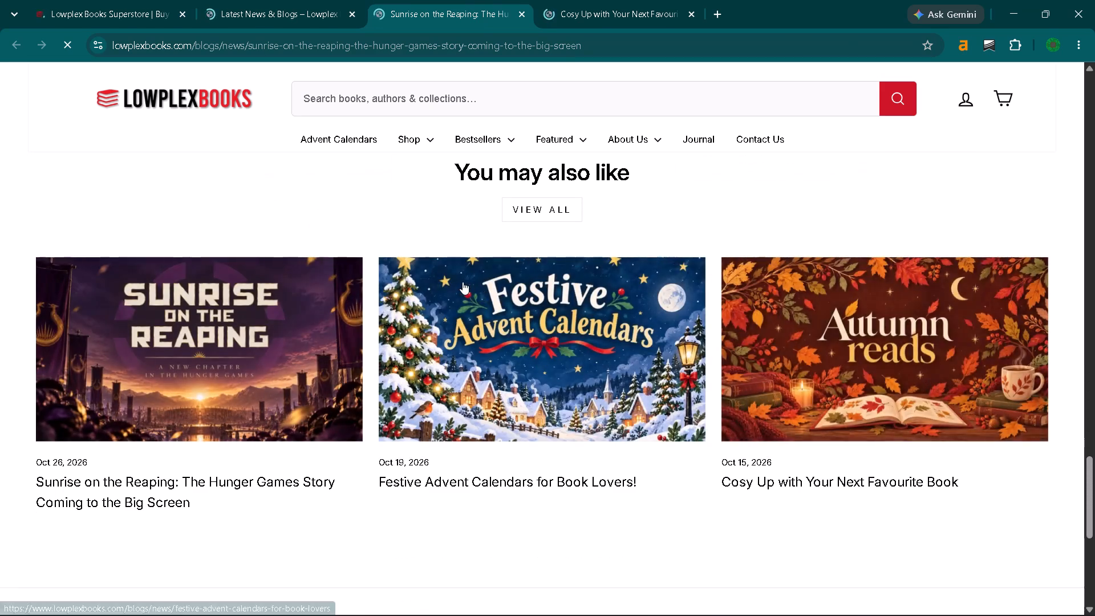
key(ctrl+w)
Skim the Cosy Up with Your Next Favourite Book post to its end and close its tab.
scroll(371, 305, down, 12)
scroll(313, 246, down, 9)
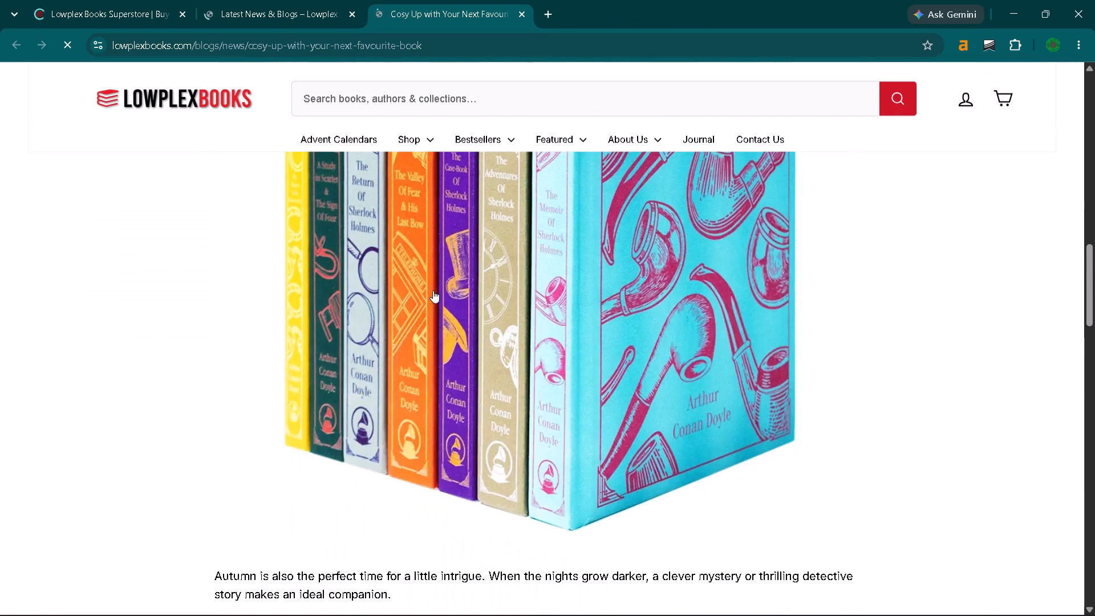
scroll(433, 290, down, 3)
scroll(366, 297, down, 15)
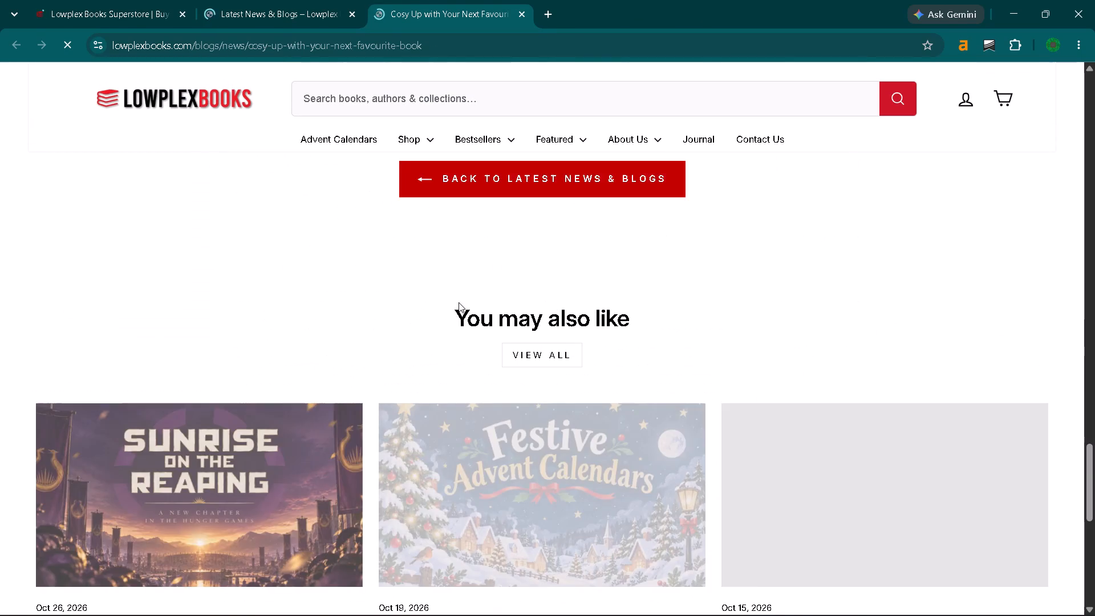
scroll(459, 302, down, 3)
key(ctrl+w)
From the blog list, open the World Space Week, Book Festival Season, Colleen Hoover Books and Spooktacular Reads posts in new tabs.
scroll(375, 295, down, 7)
scroll(477, 324, up, 5)
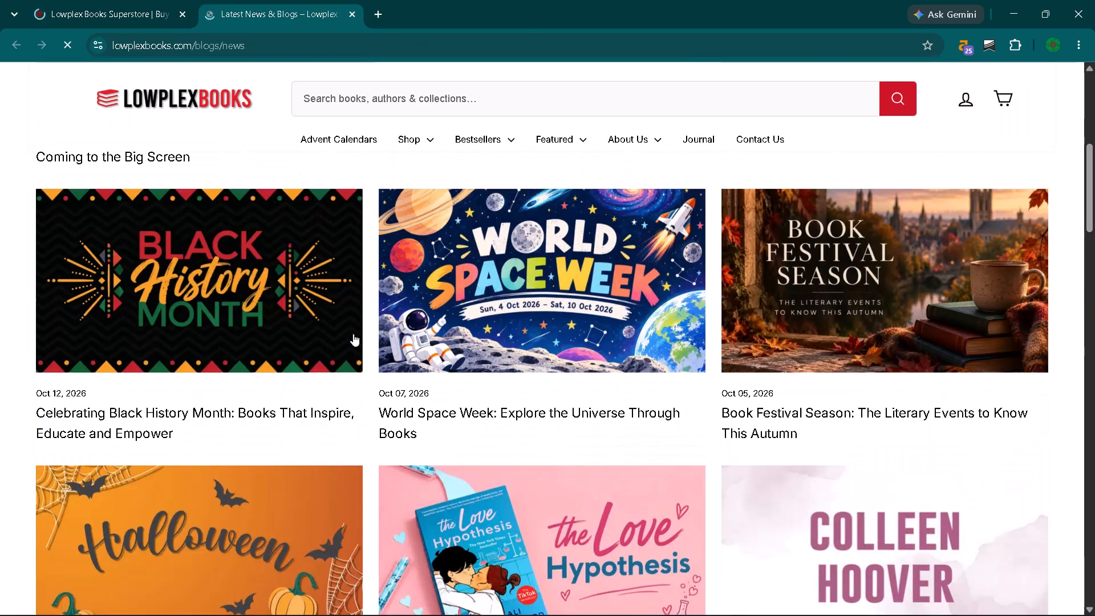
ctrl+click(437, 321)
scroll(732, 317, down, 3)
scroll(794, 298, up, 5)
ctrl+click(797, 396)
scroll(728, 394, down, 7)
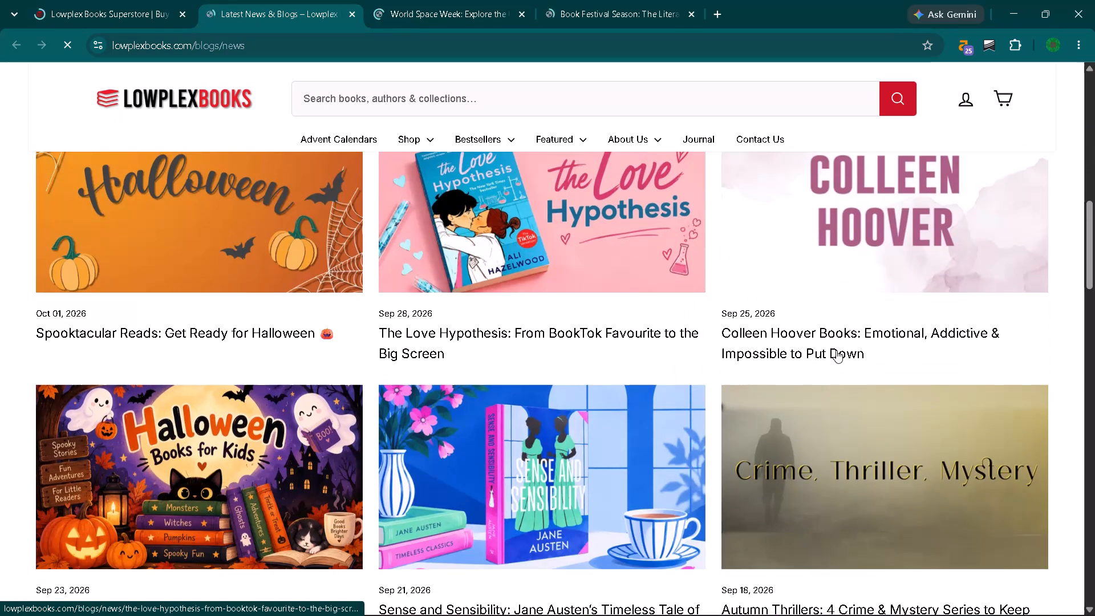
ctrl+click(847, 290)
scroll(282, 329, down, 4)
scroll(261, 230, up, 1)
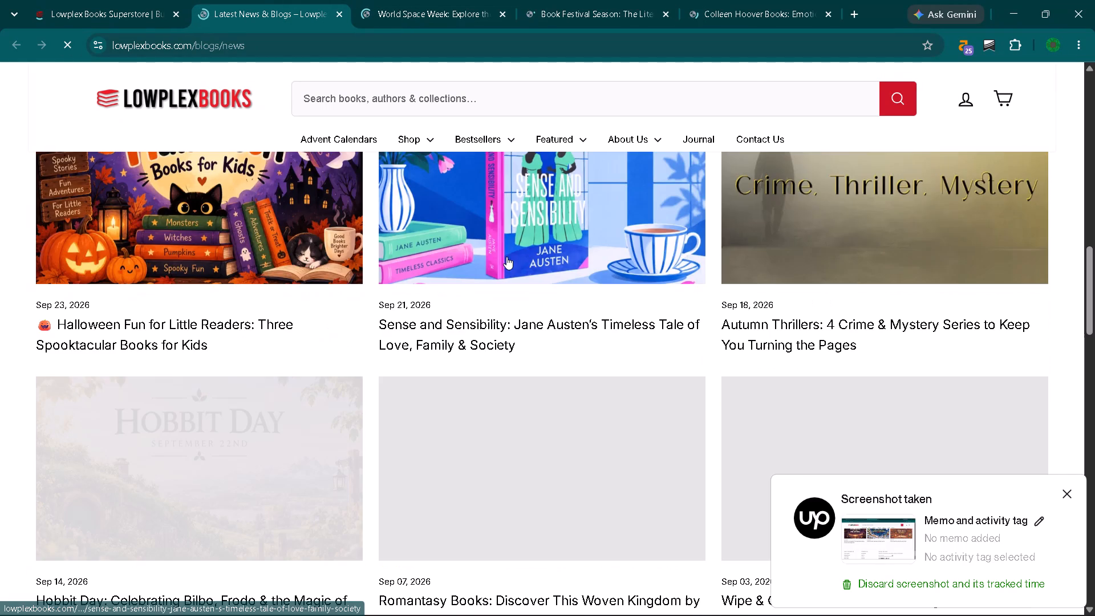
scroll(506, 257, up, 3)
ctrl+click(170, 248)
Read through the World Space Week post, checking where its headings and text links lead, and close its tab.
key(ctrl+Tab)
scroll(381, 252, down, 3)
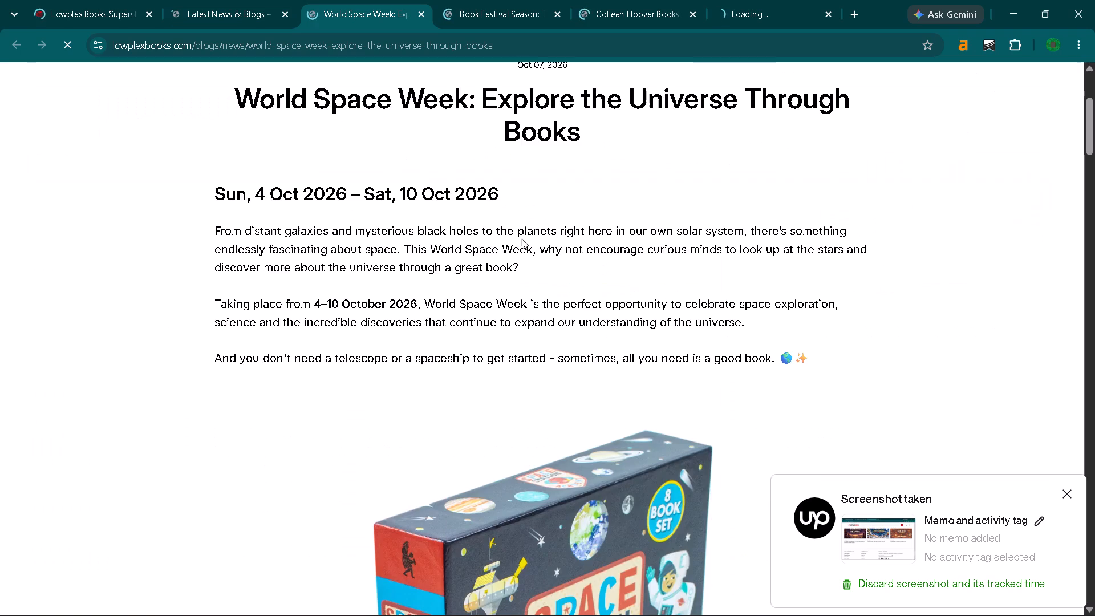
scroll(404, 250, down, 3)
scroll(336, 264, down, 3)
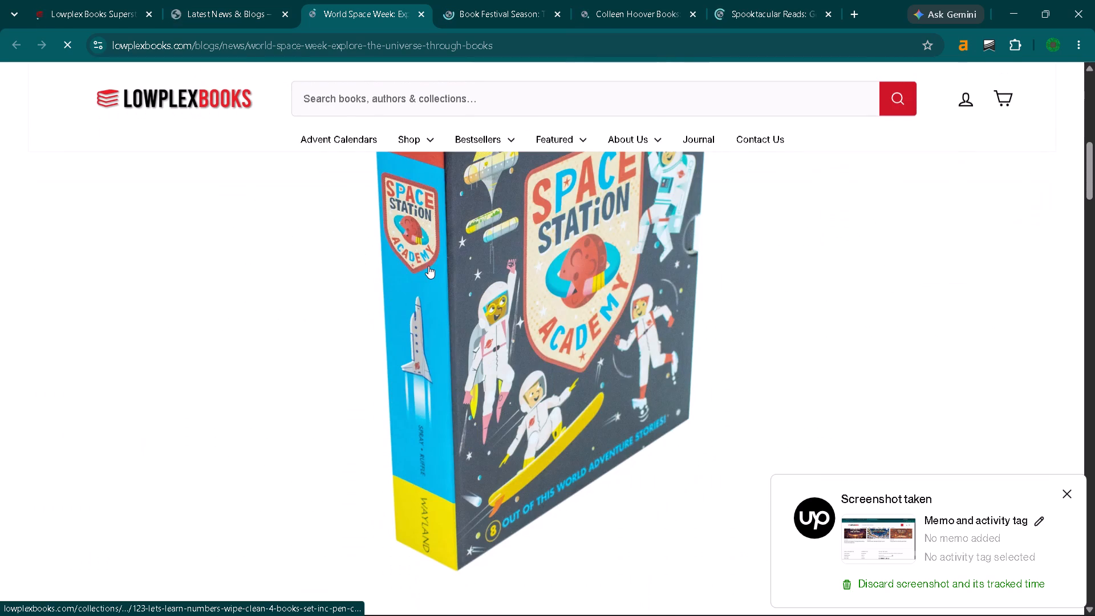
scroll(428, 266, down, 7)
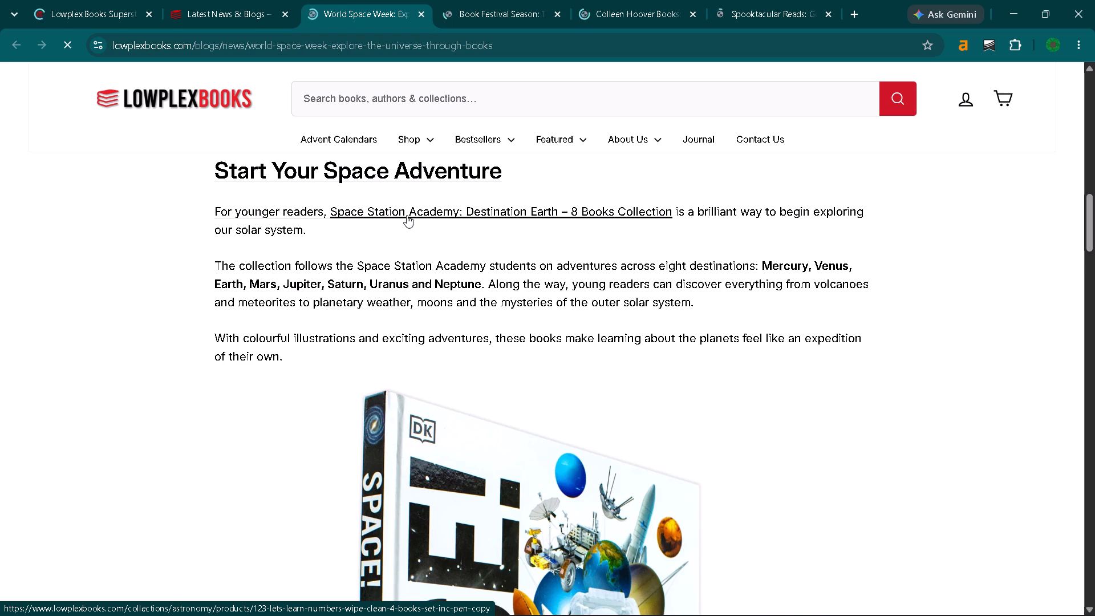
scroll(390, 228, down, 4)
scroll(397, 273, down, 5)
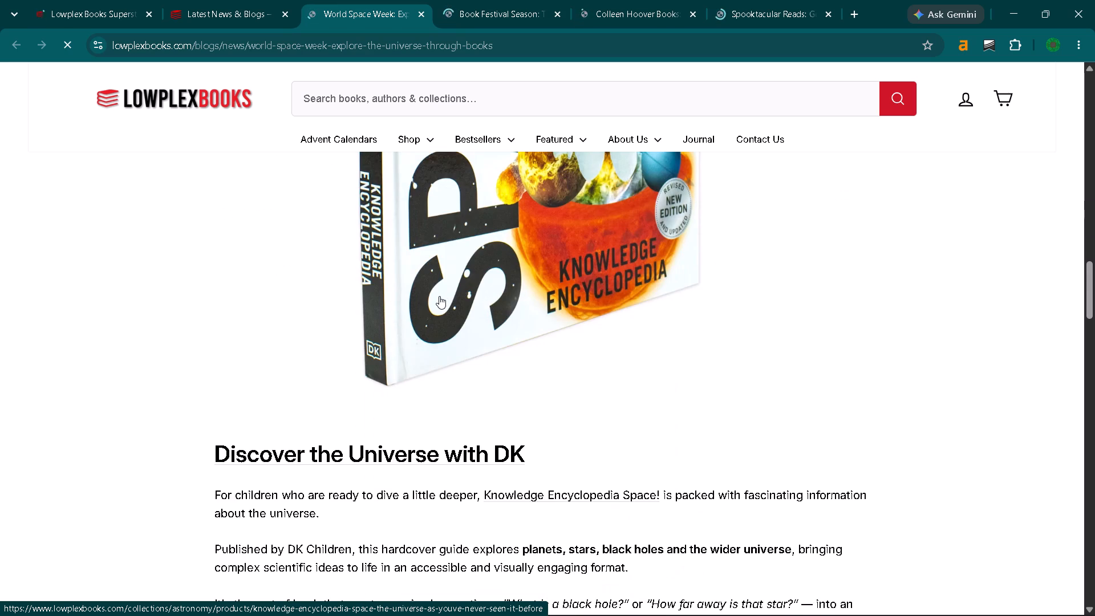
scroll(439, 296, down, 3)
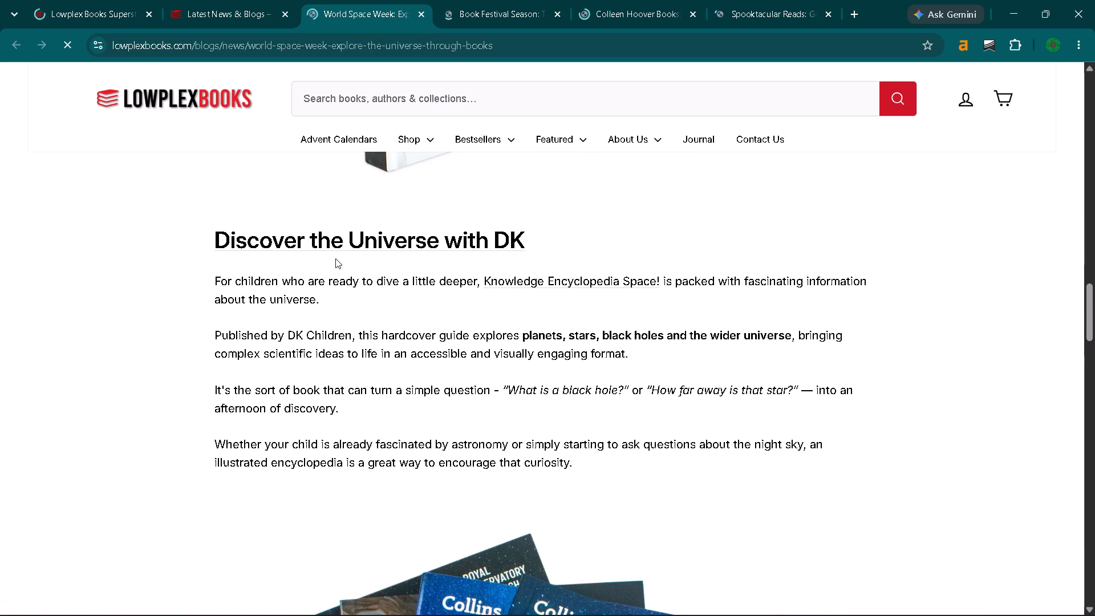
scroll(335, 245, down, 2)
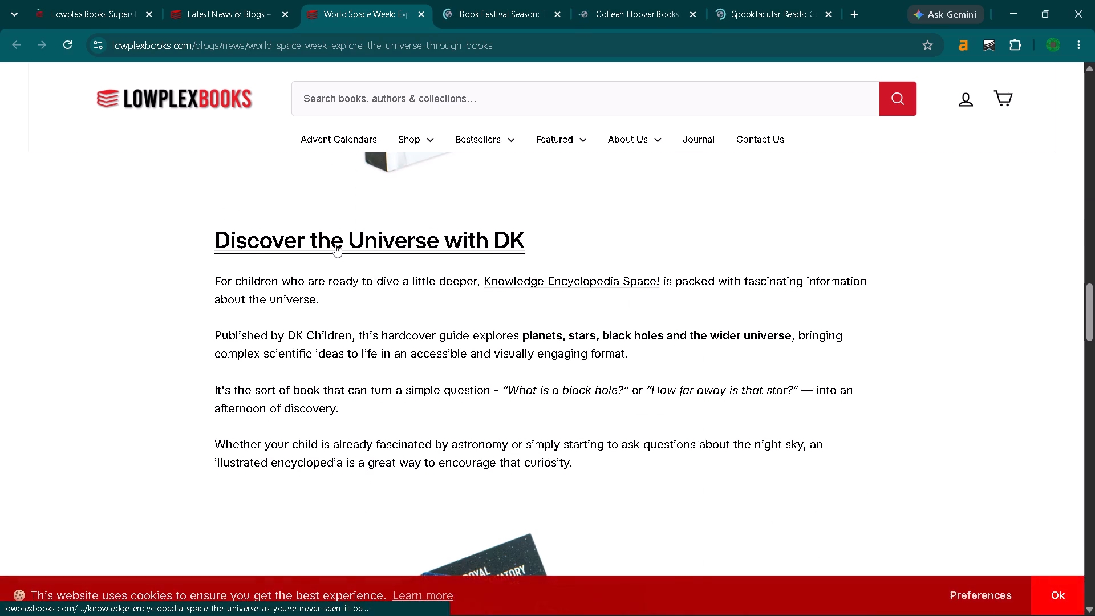
scroll(335, 245, down, 2)
scroll(335, 245, up, 1)
scroll(335, 245, down, 1)
scroll(310, 302, down, 4)
scroll(348, 370, down, 5)
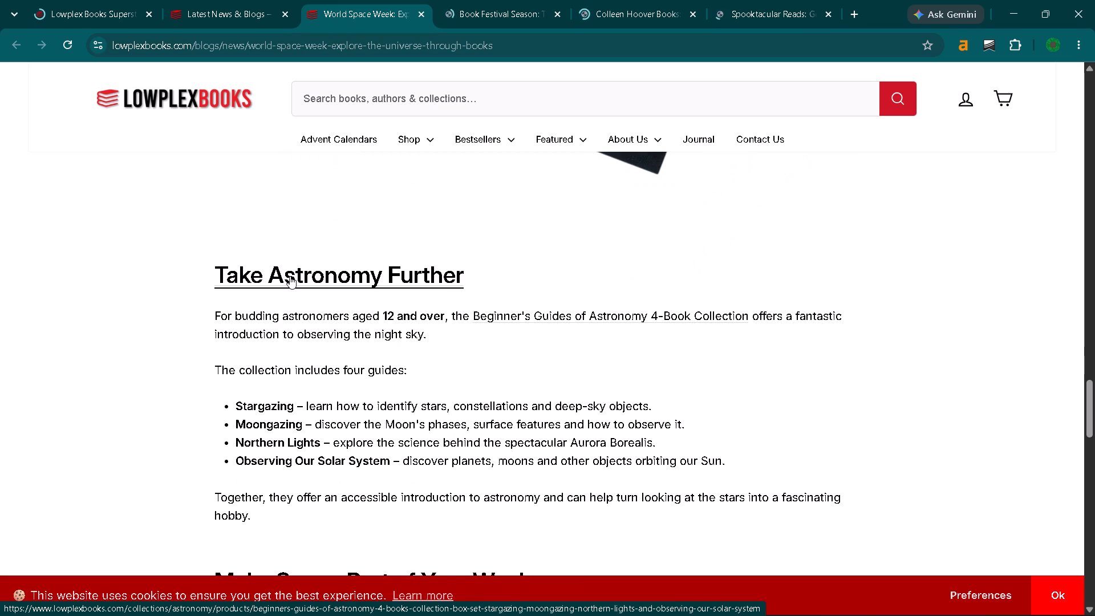
scroll(289, 276, down, 17)
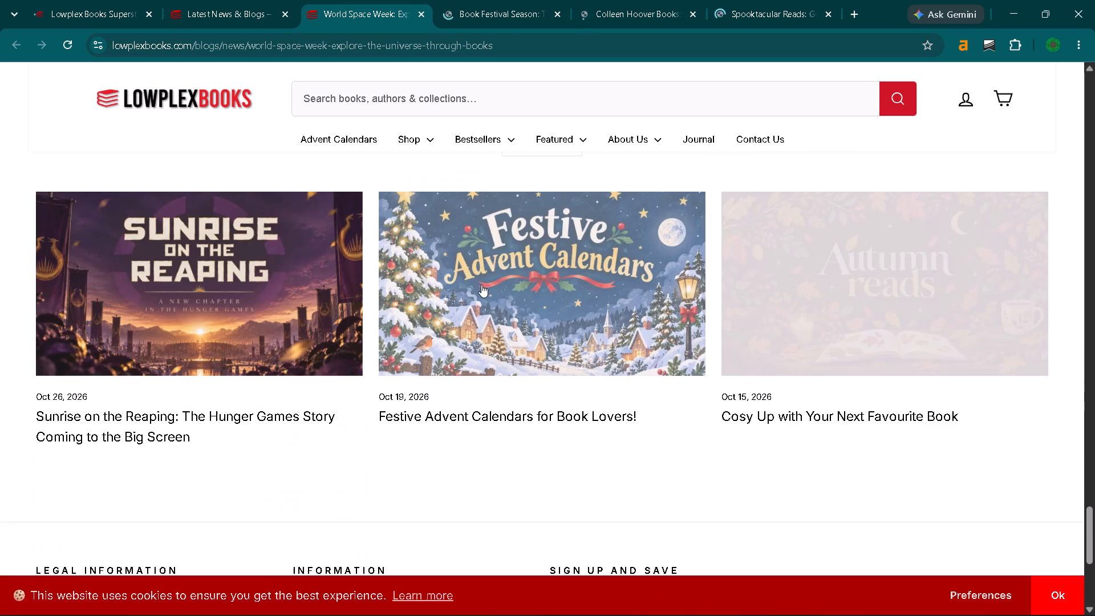
key(ctrl+w)
scroll(375, 289, down, 4)
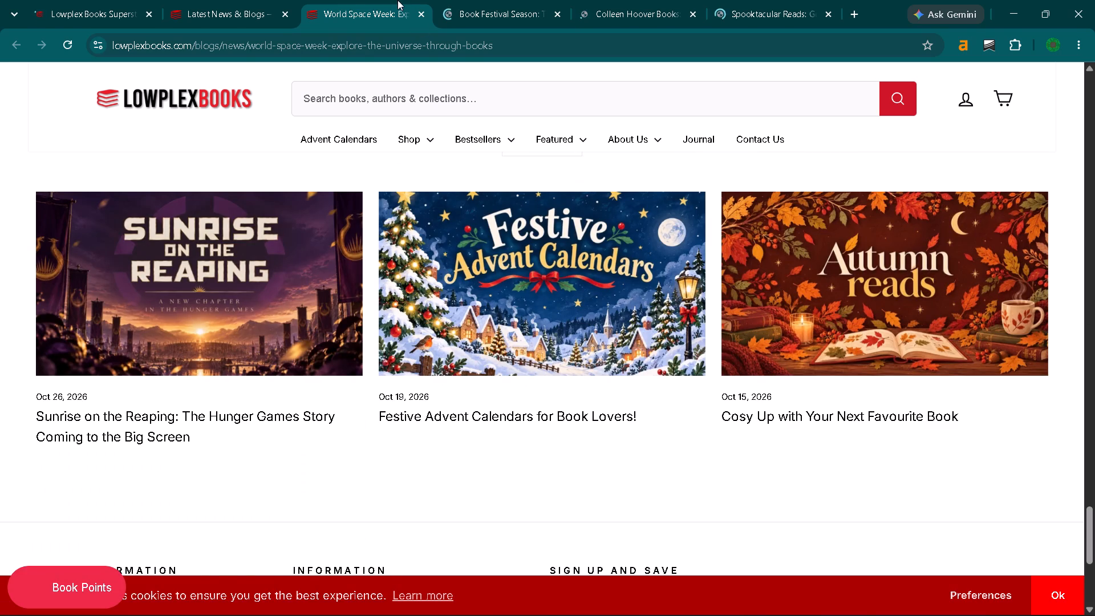
click(398, 0)
Read through the Book Festival Season post, checking its festival sections and links, and close its tab.
scroll(346, 339, down, 9)
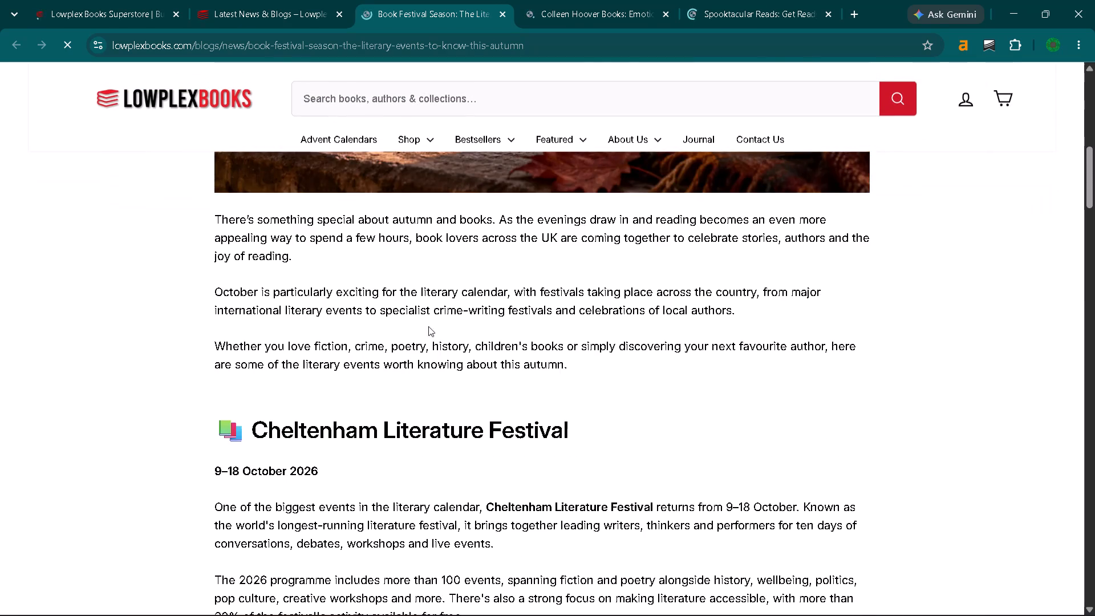
scroll(301, 346, down, 7)
scroll(405, 344, down, 4)
scroll(287, 309, down, 5)
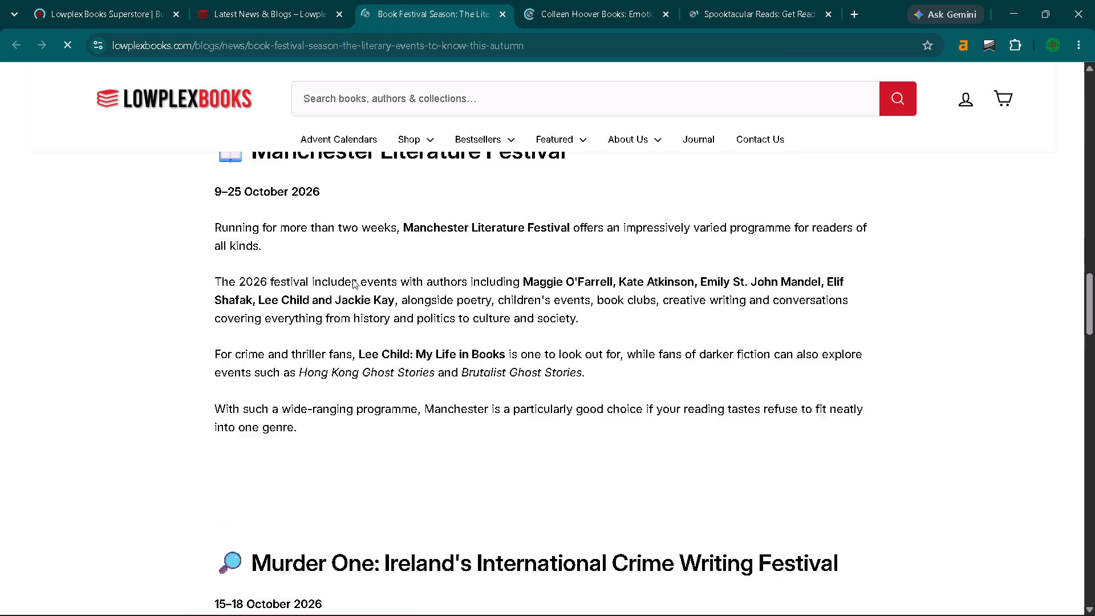
scroll(352, 279, down, 1)
scroll(286, 348, down, 5)
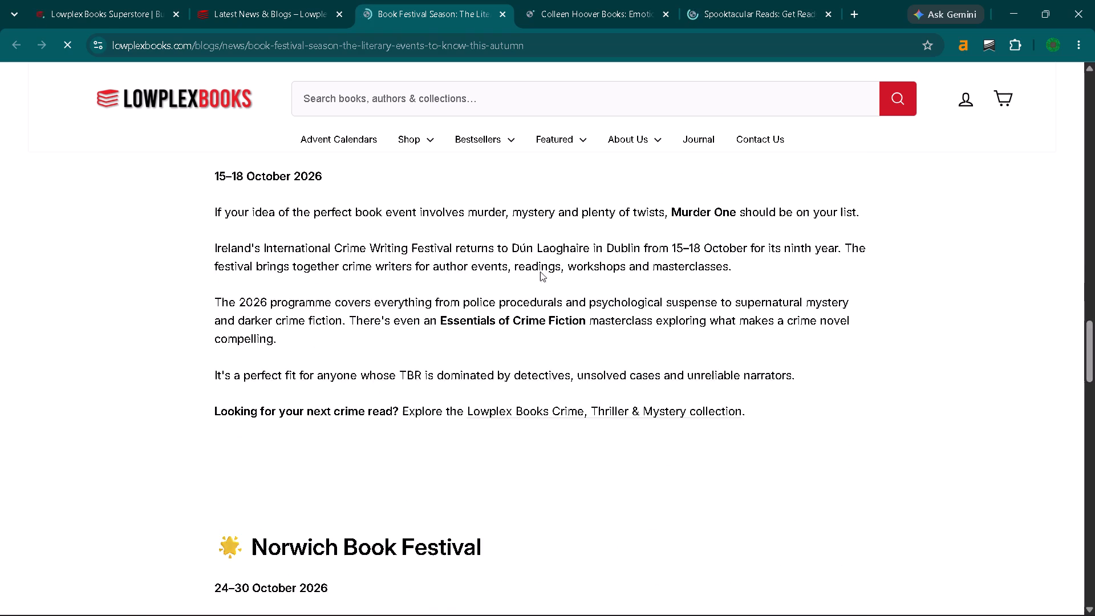
scroll(227, 318, down, 3)
scroll(287, 298, down, 8)
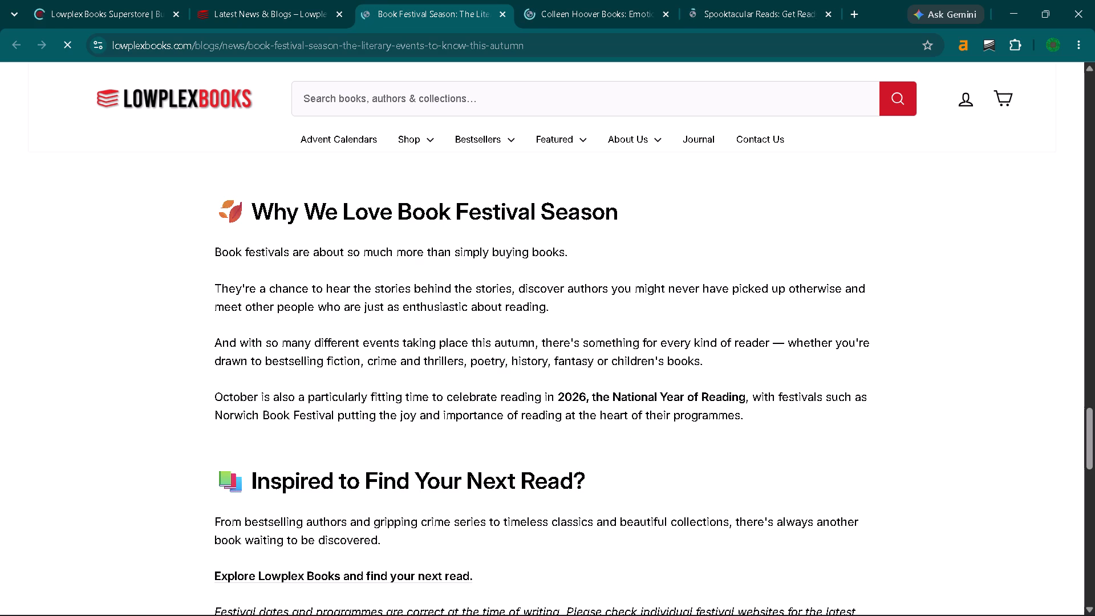
scroll(339, 321, down, 5)
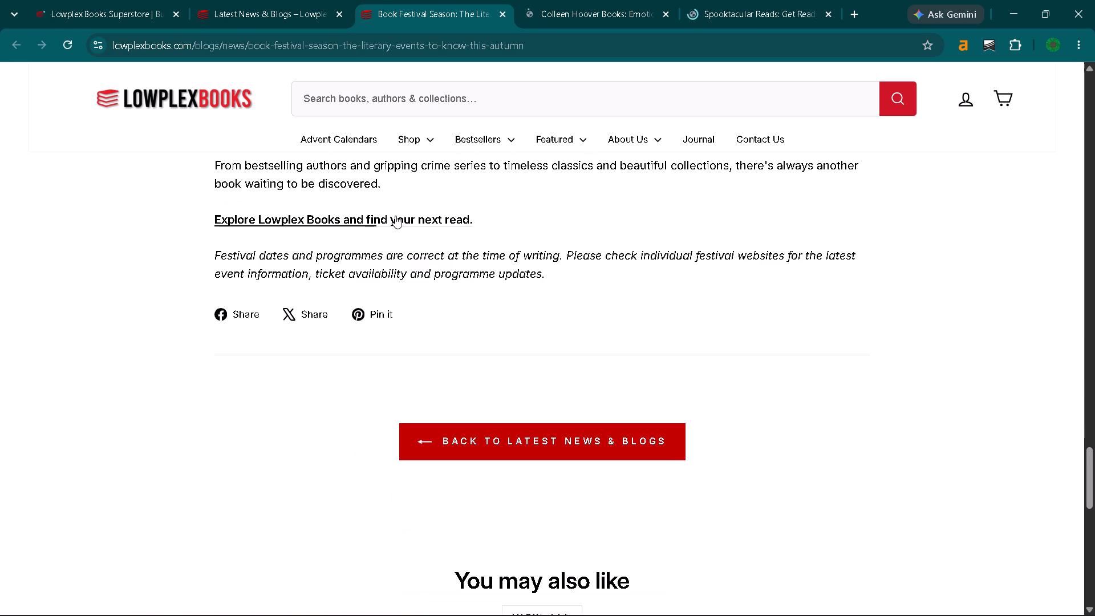
key(ctrl+w)
Read through the Colleen Hoover Books post, checking where its headings link, and close its tab.
scroll(334, 169, down, 5)
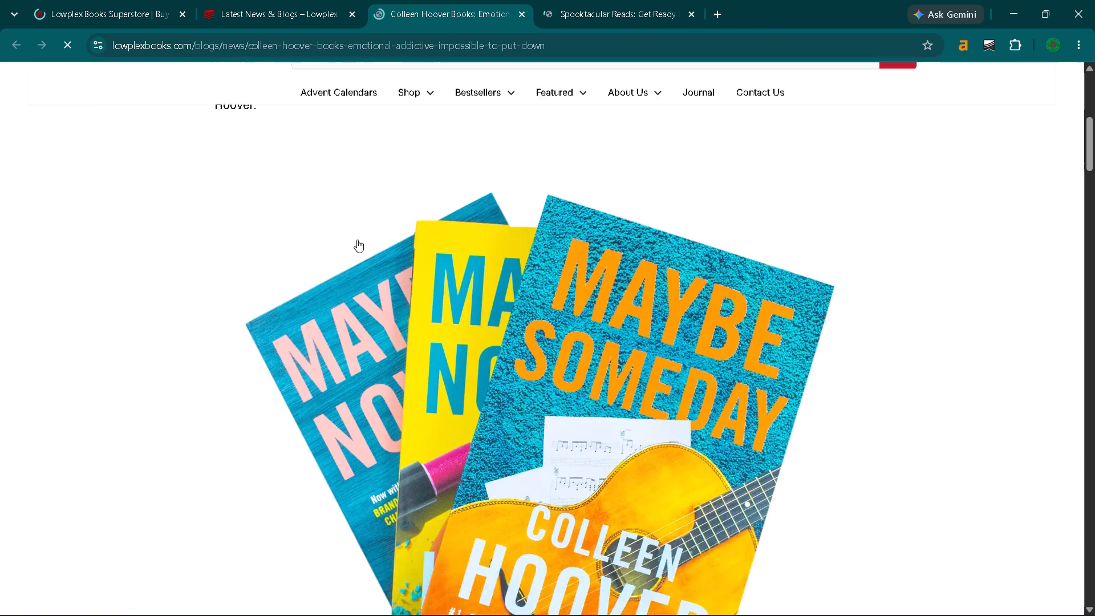
scroll(357, 240, down, 7)
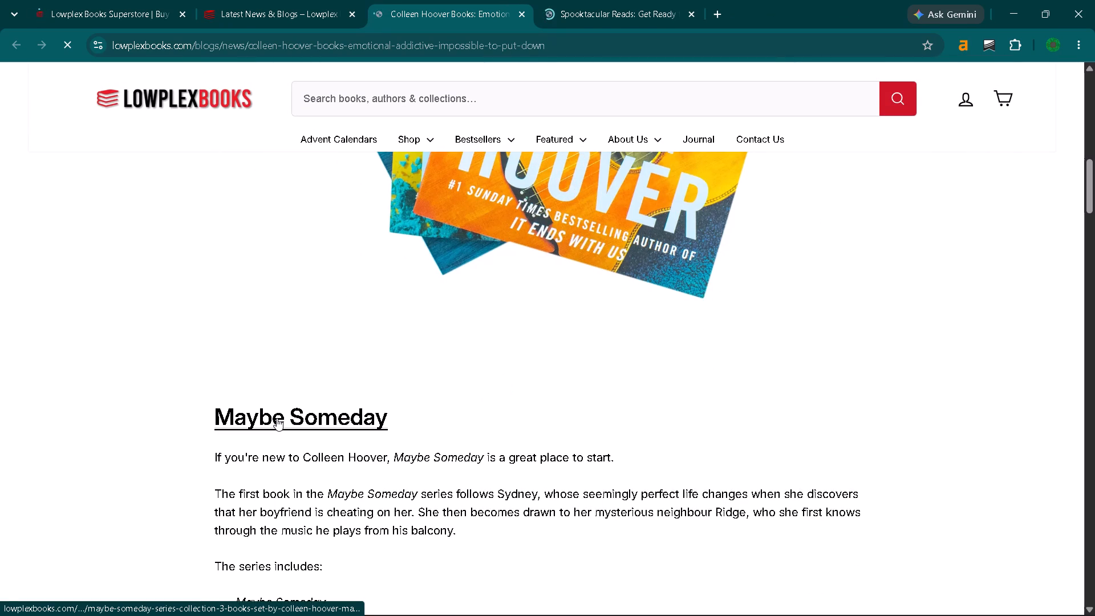
scroll(277, 418, down, 8)
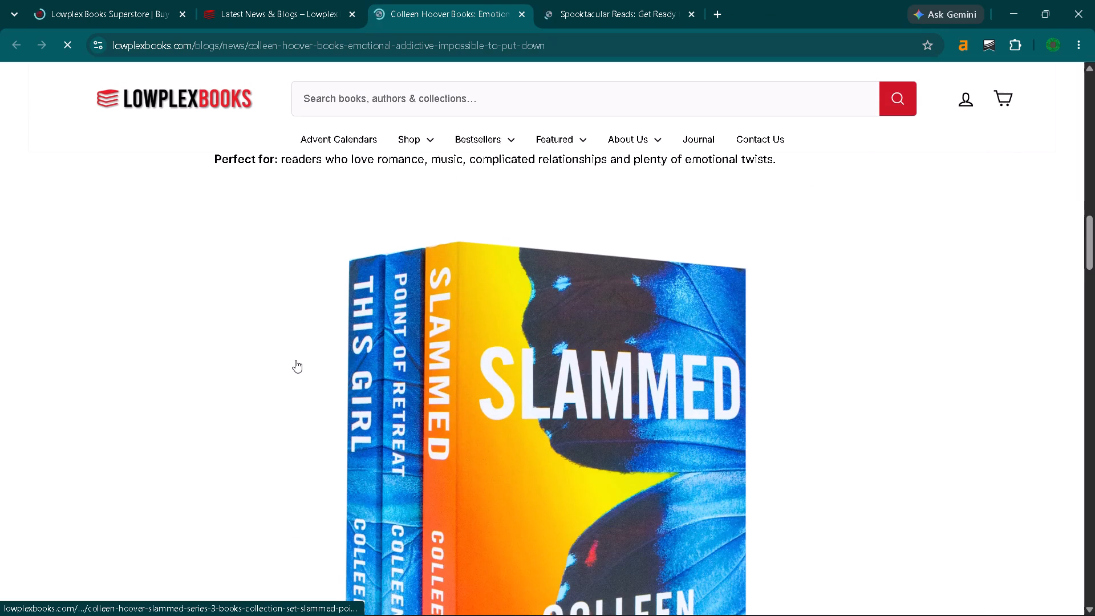
scroll(230, 382, down, 9)
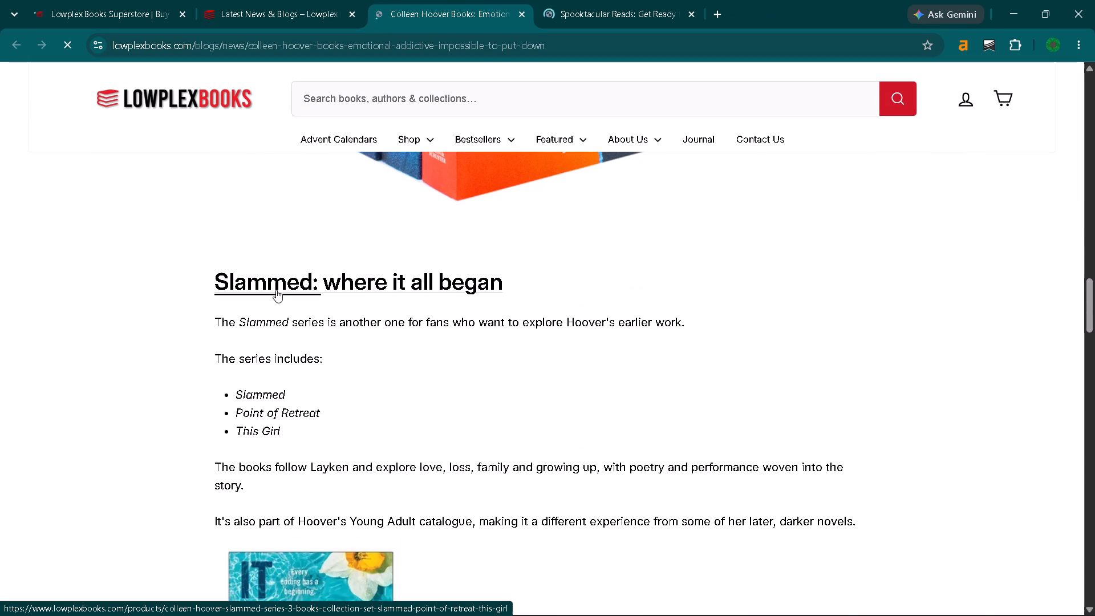
scroll(267, 317, down, 6)
scroll(299, 410, down, 3)
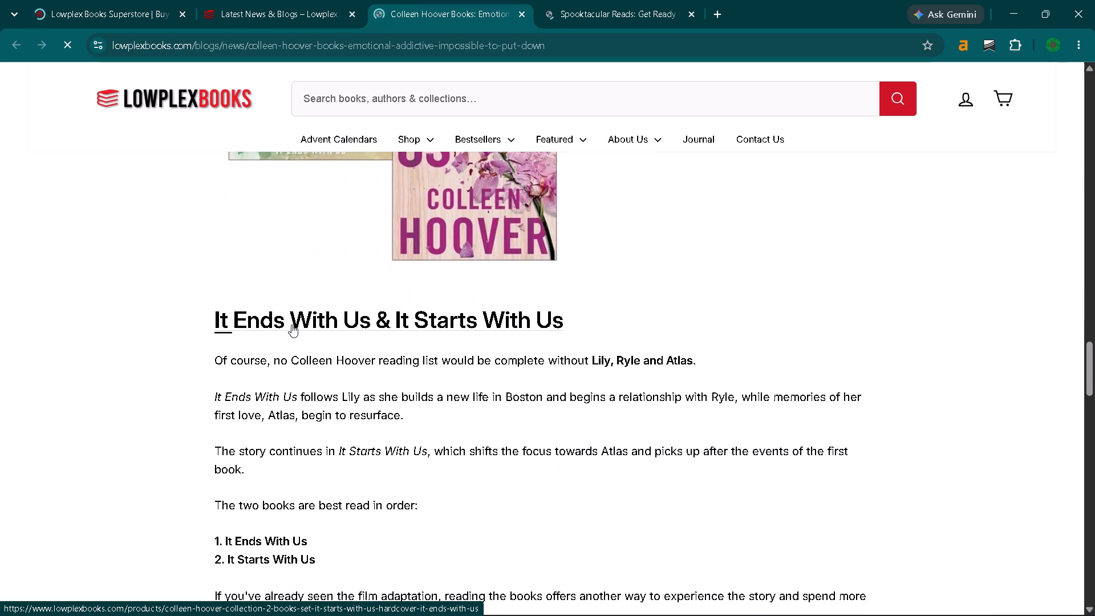
scroll(291, 325, down, 5)
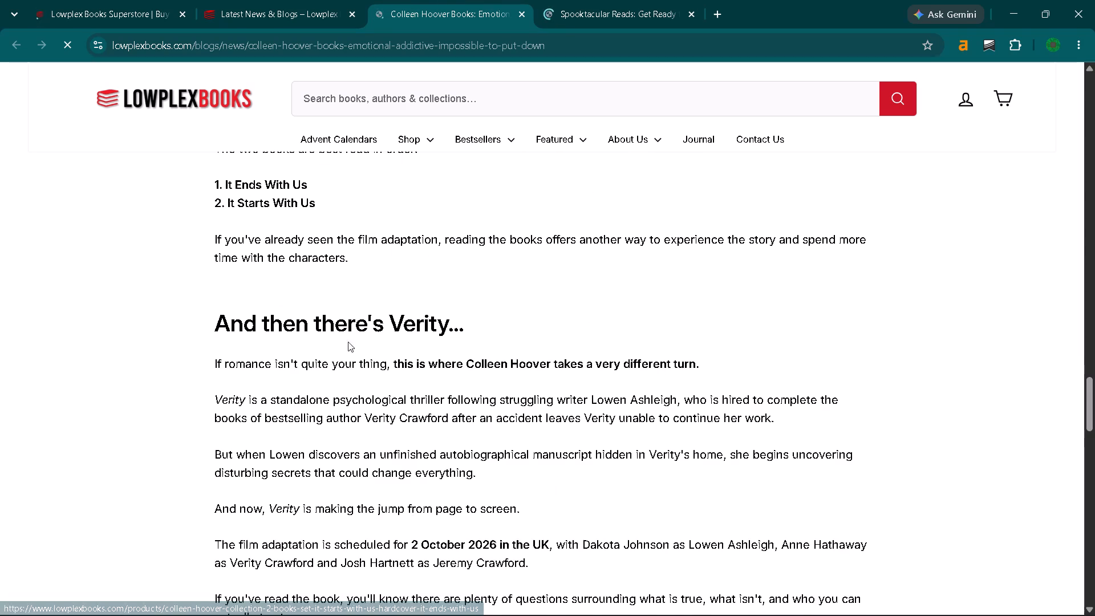
scroll(269, 358, down, 15)
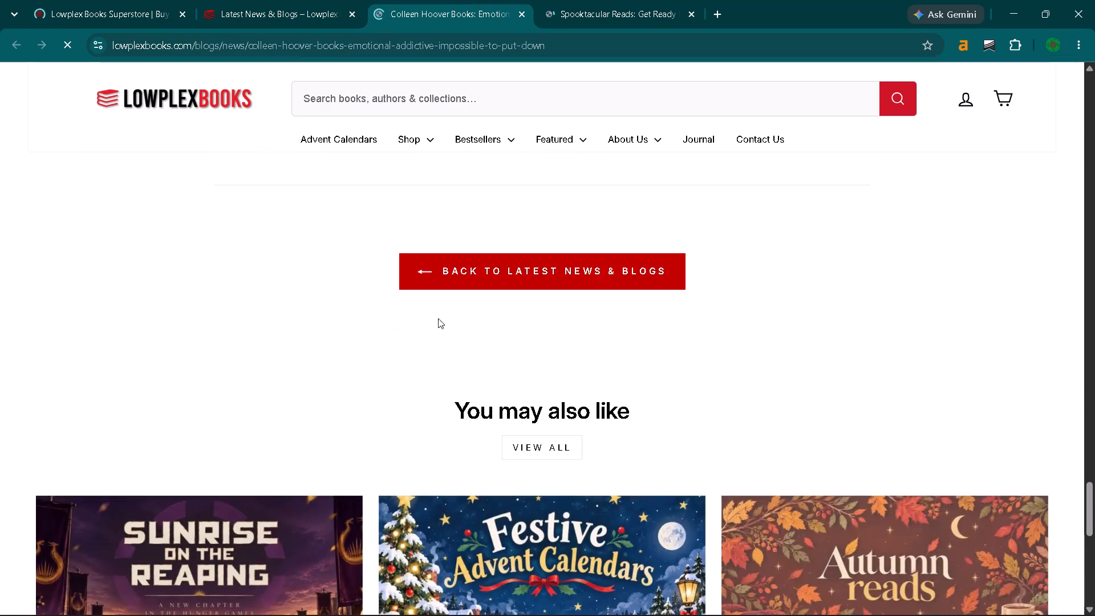
key(ctrl+w)
Read through the Spooktacular Reads Halloween post, checking its book sections and links, and close its tab.
scroll(398, 325, down, 13)
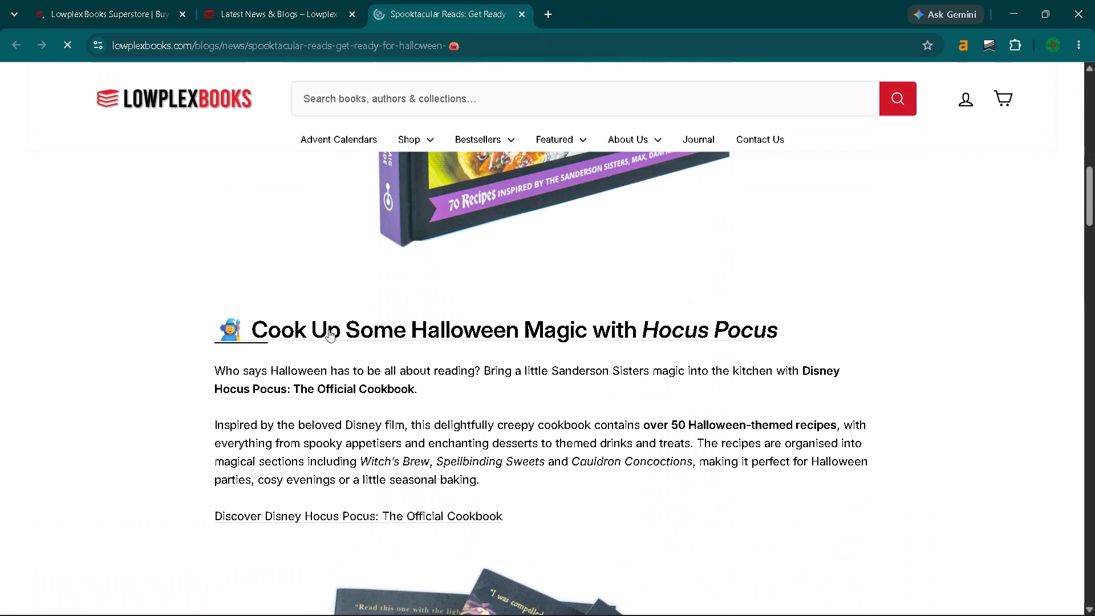
scroll(328, 330, down, 12)
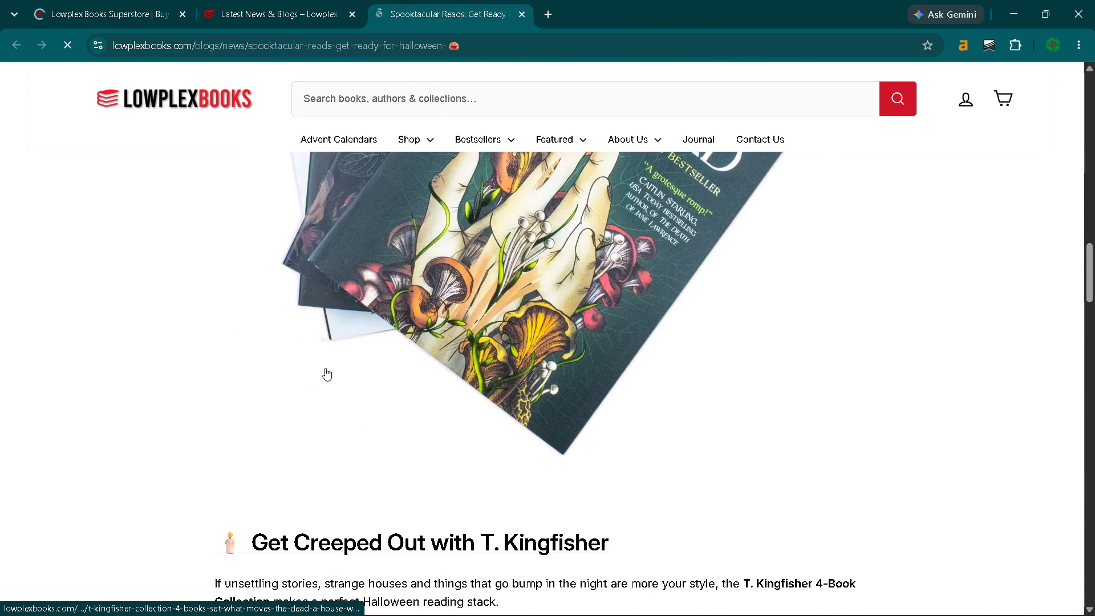
scroll(372, 422, down, 11)
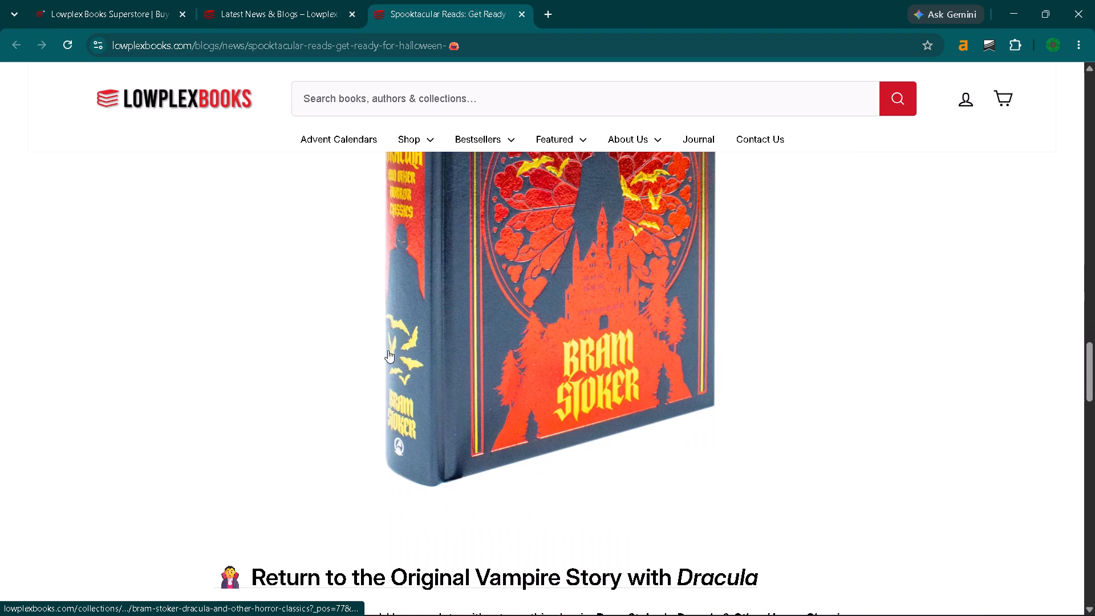
scroll(337, 463, down, 3)
scroll(315, 366, down, 2)
scroll(315, 366, up, 1)
scroll(315, 366, down, 3)
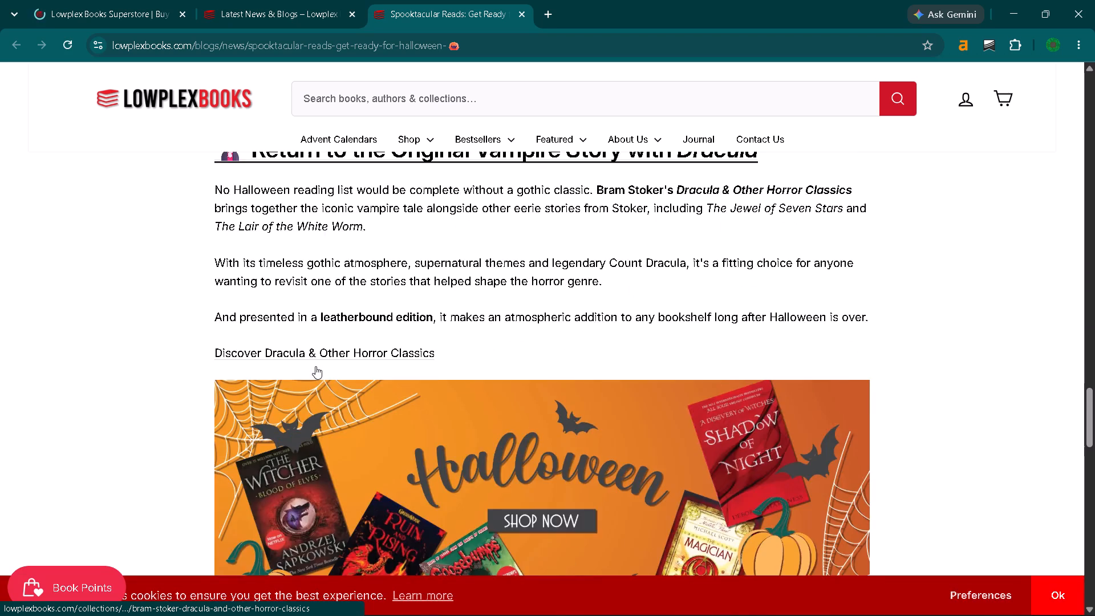
scroll(315, 366, down, 9)
scroll(346, 329, down, 6)
key(ctrl+w)
Skim the remaining posts in Lowplex Books' blog list down to its pagination and close the list's tab.
scroll(380, 345, down, 7)
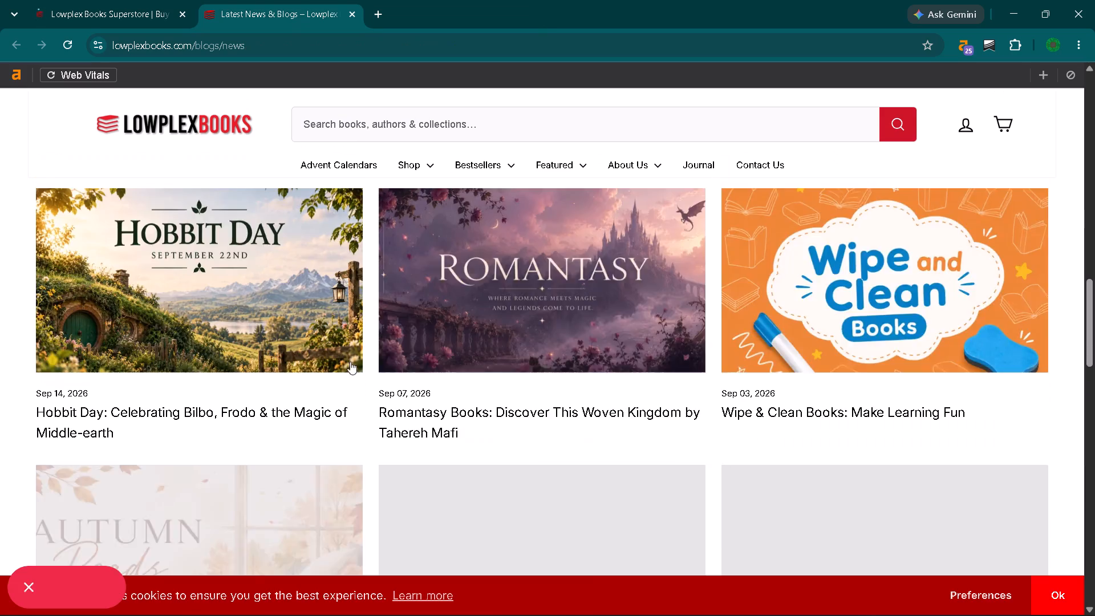
scroll(355, 367, down, 6)
scroll(292, 352, down, 5)
key(ctrl+w)
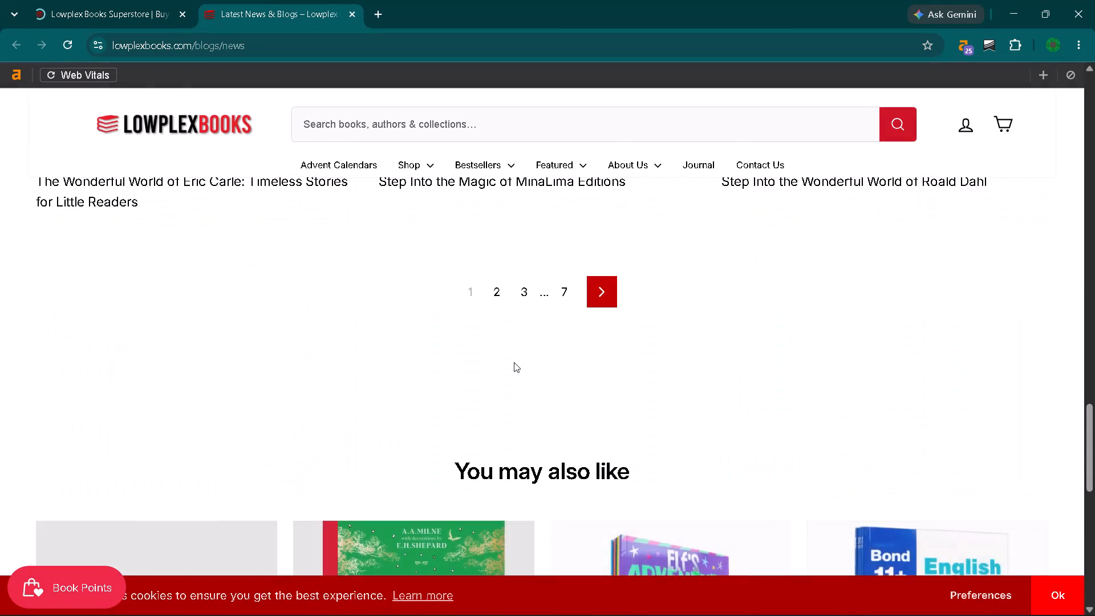
Leave Lowplex Books as rejected in the BuzzStream queue, move on to gerrardlarriett.com and close the Lowplex Books tab.
key(alt+Tab)
click(944, 571)
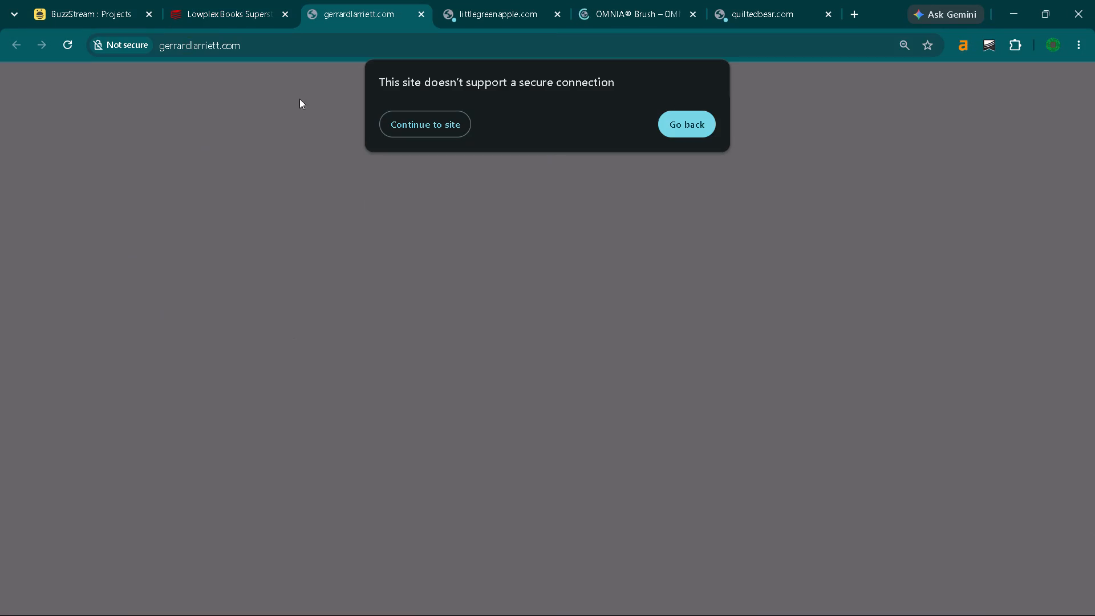
click(435, 127)
double_click(221, 0)
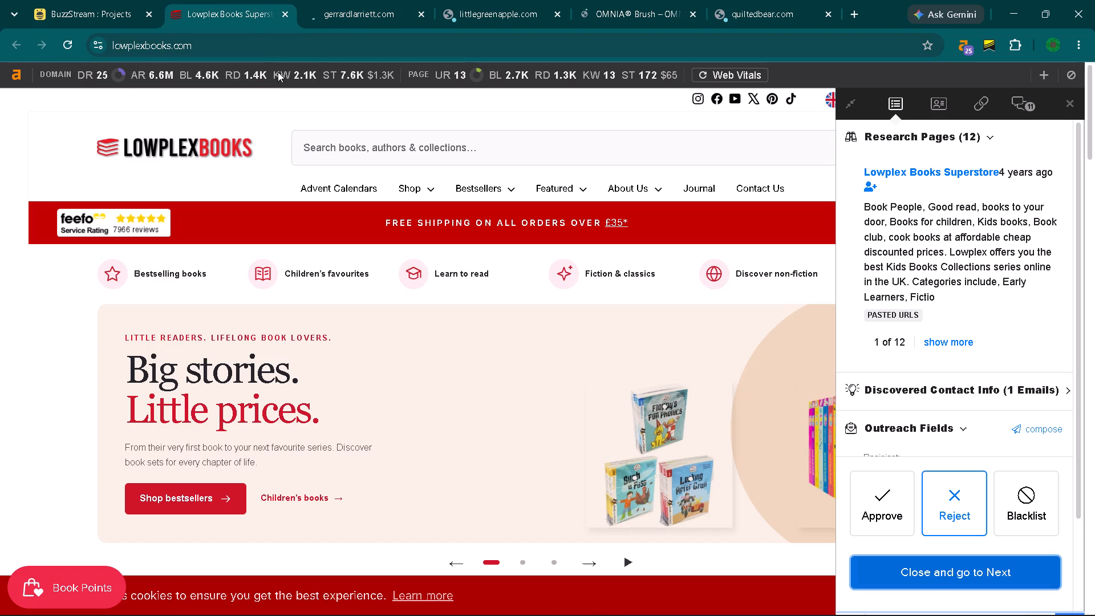
key(ctrl+w)
click(401, 0)
click(456, 134)
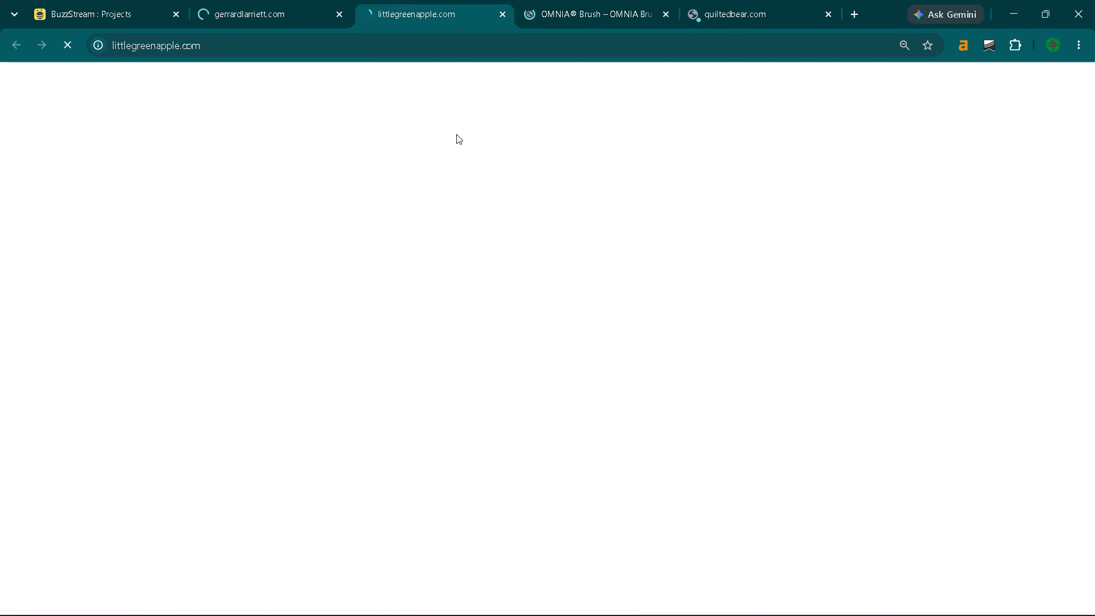
key(ctrl+Tab)
key(ctrl+Tab)
click(404, 120)
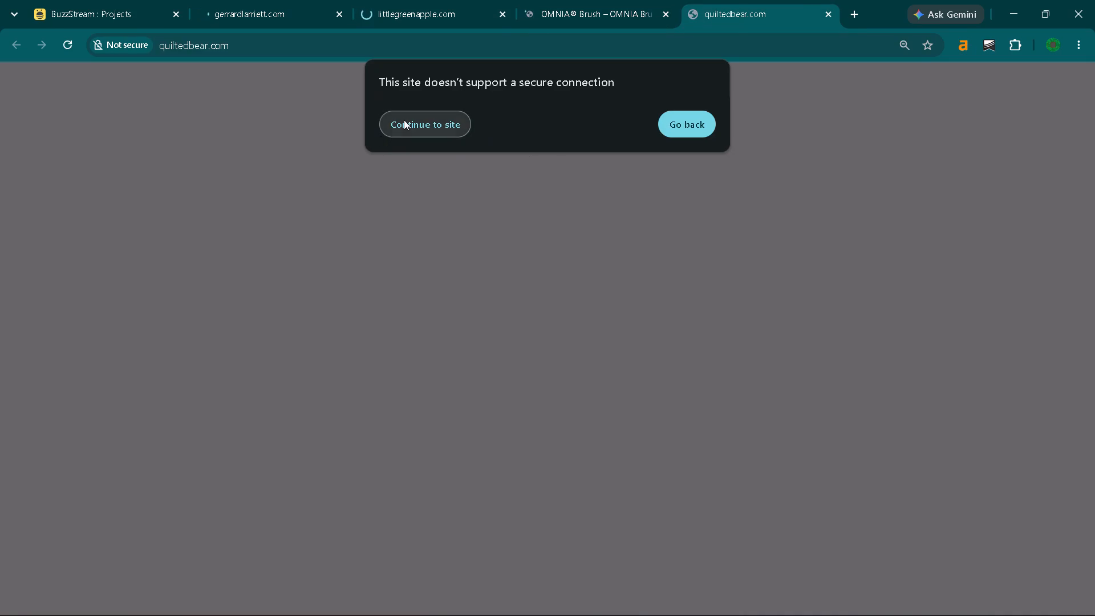
key(ctrl+Tab)
key(ctrl+Tab)
triple_click(259, 0)
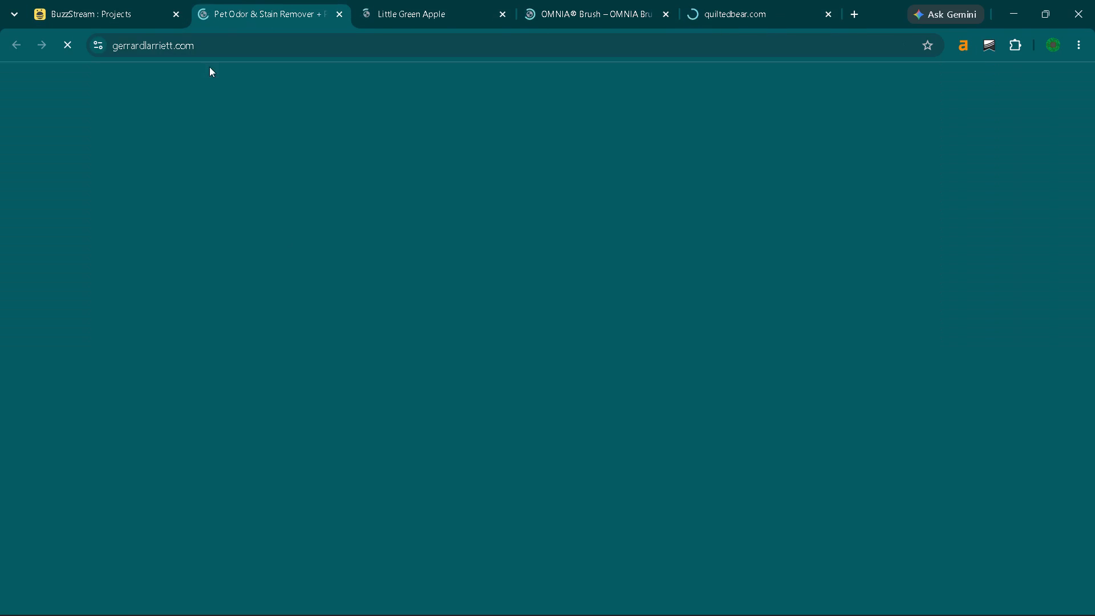
double_click(293, 0)
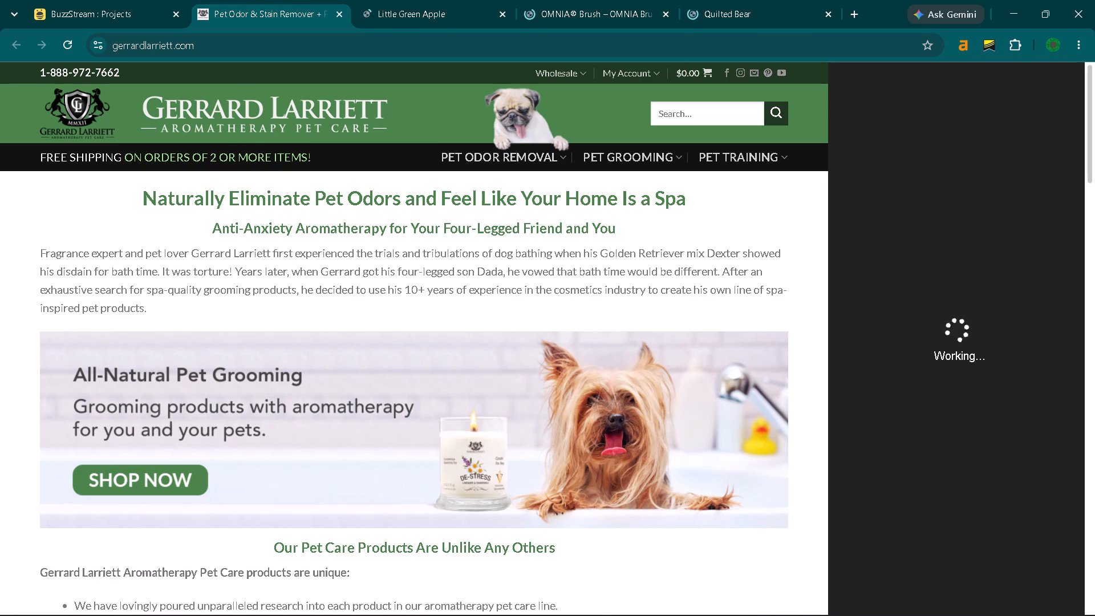
Examine the Gerrard Larriett homepage down to its footer, checking its Ahrefs metrics and looking for a blog link.
scroll(221, 416, down, 7)
scroll(355, 411, down, 1)
scroll(383, 412, up, 1)
scroll(405, 407, down, 9)
scroll(340, 322, down, 5)
scroll(186, 387, down, 9)
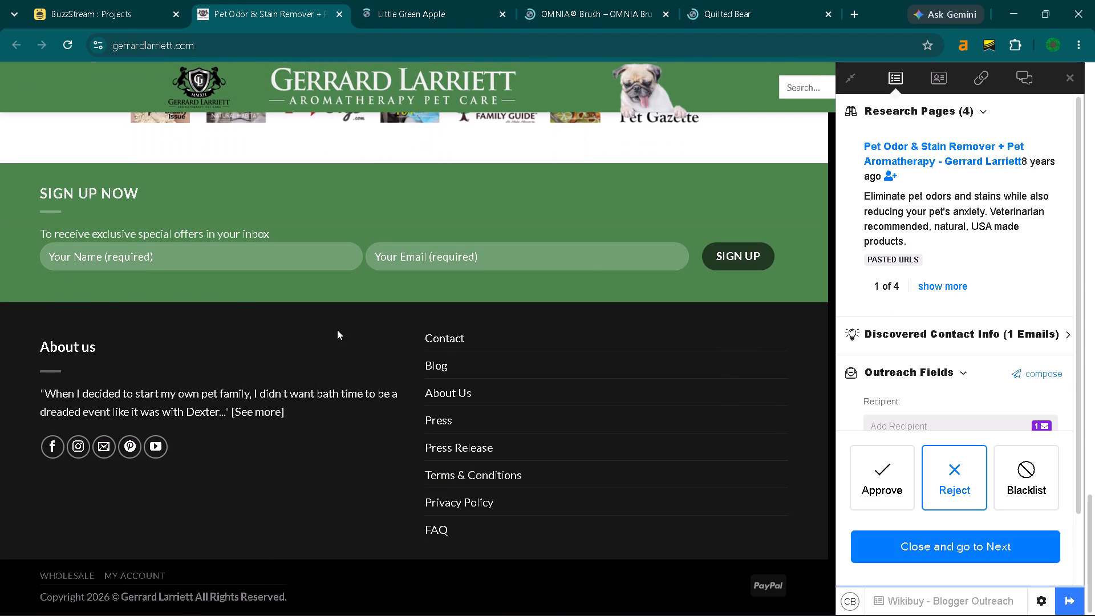
click(965, 40)
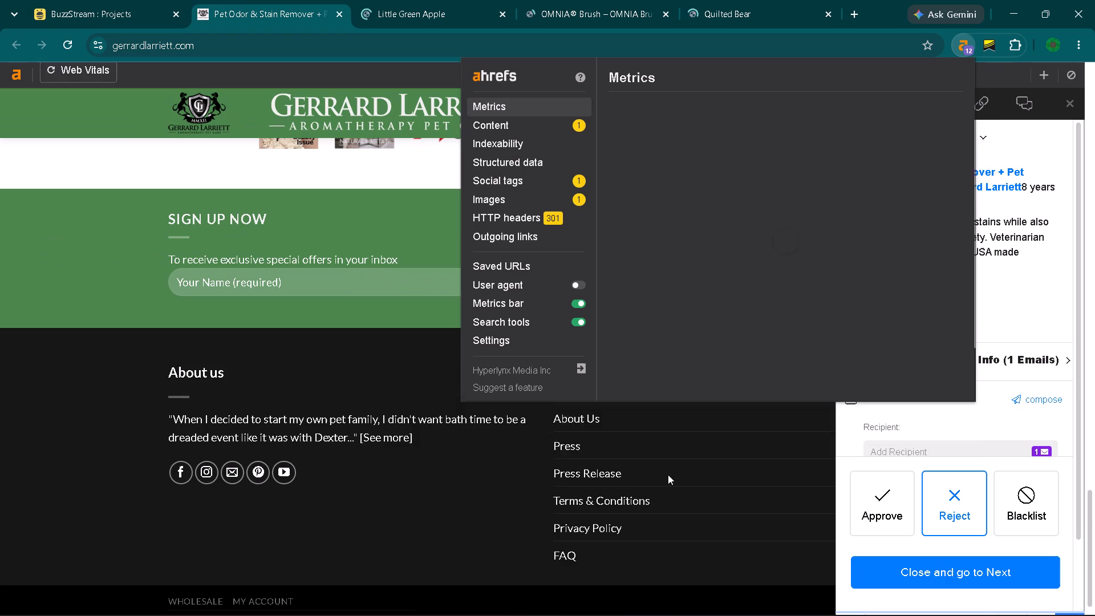
click(0, 469)
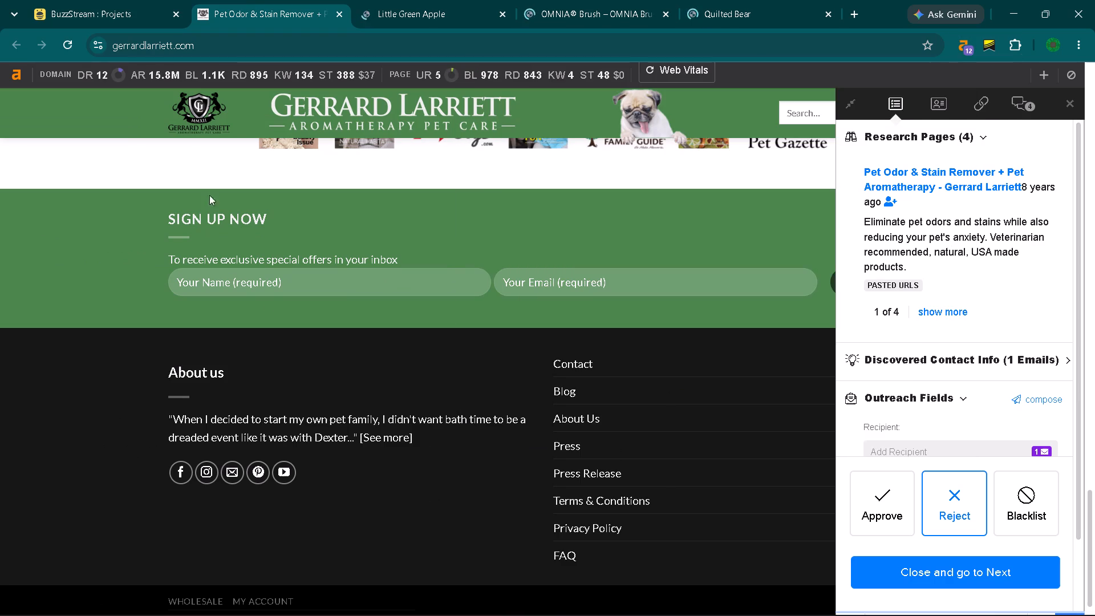
scroll(541, 516, down, 5)
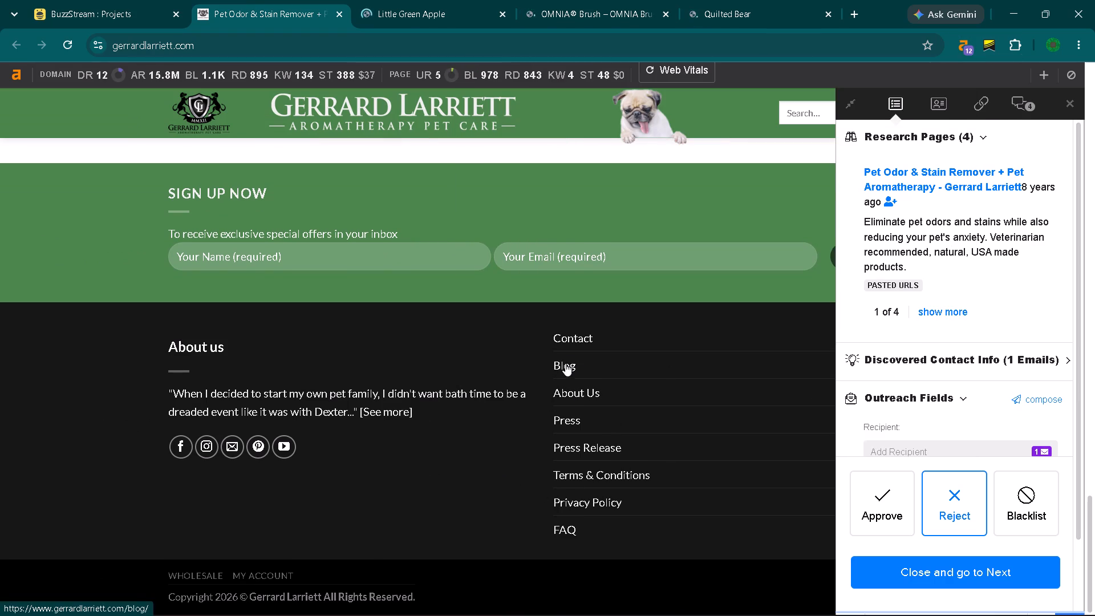
Copy the footer's Blog link and open it in the other browser window in place of the Lowplex Books page.
right_click(564, 364)
click(638, 512)
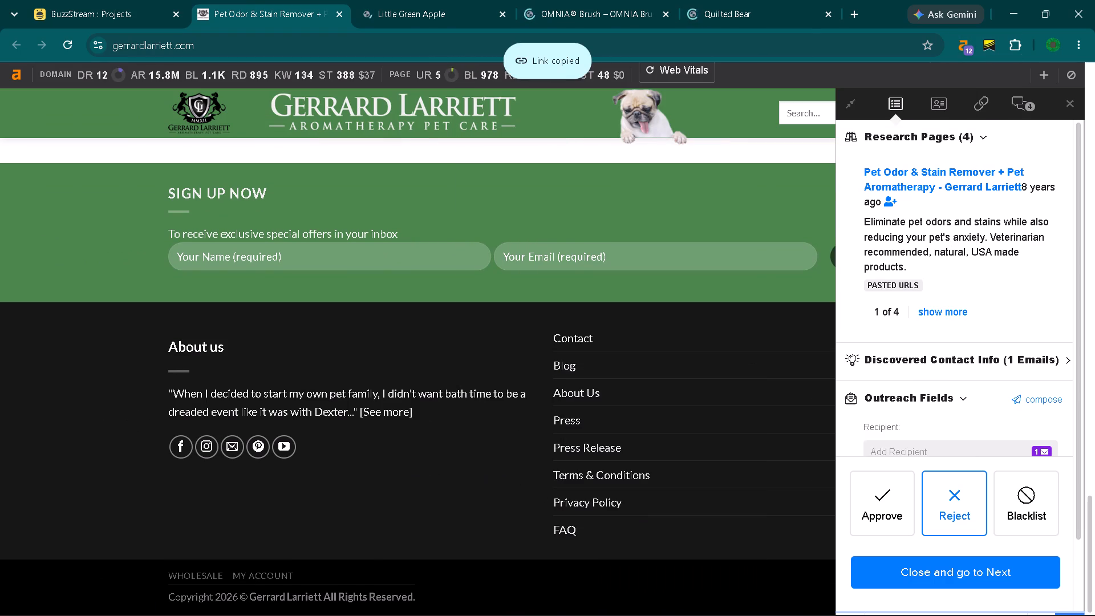
click(805, 524)
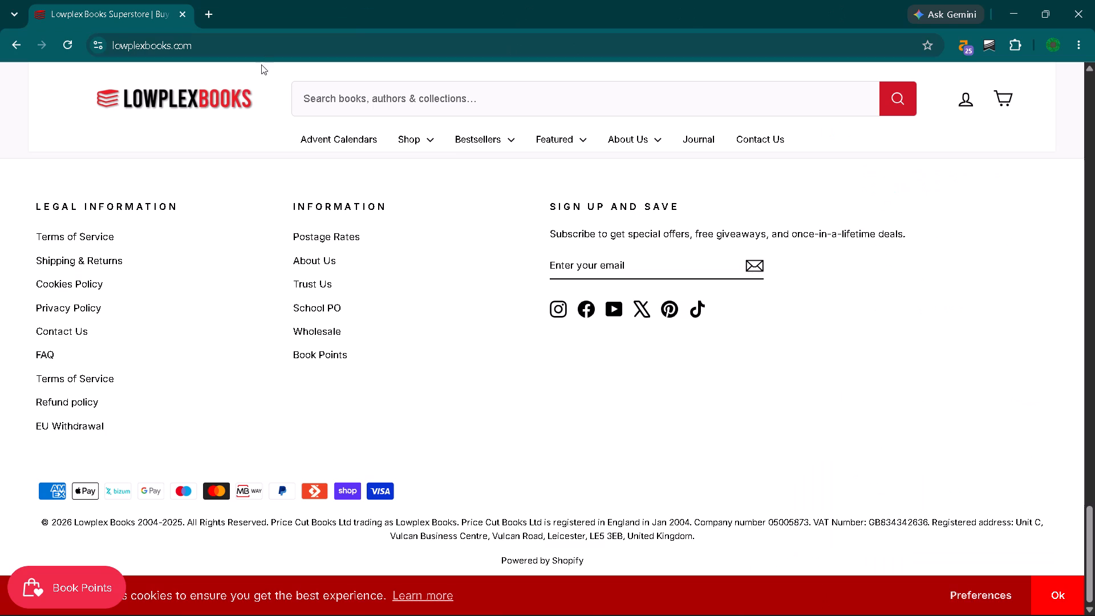
click(263, 51)
right_click(263, 51)
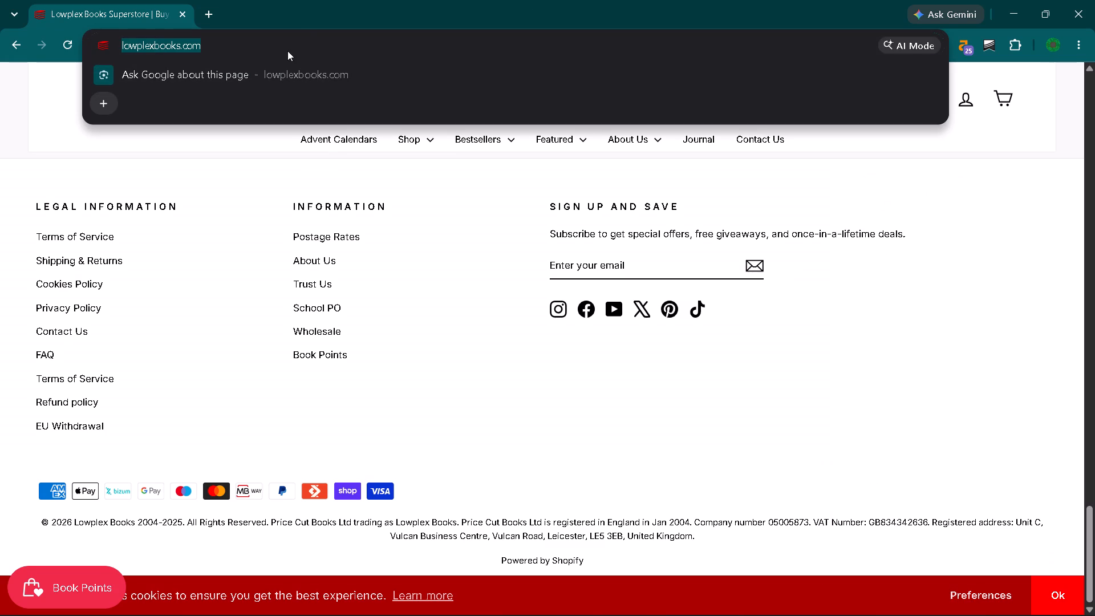
right_click(287, 51)
right_click(288, 46)
click(345, 218)
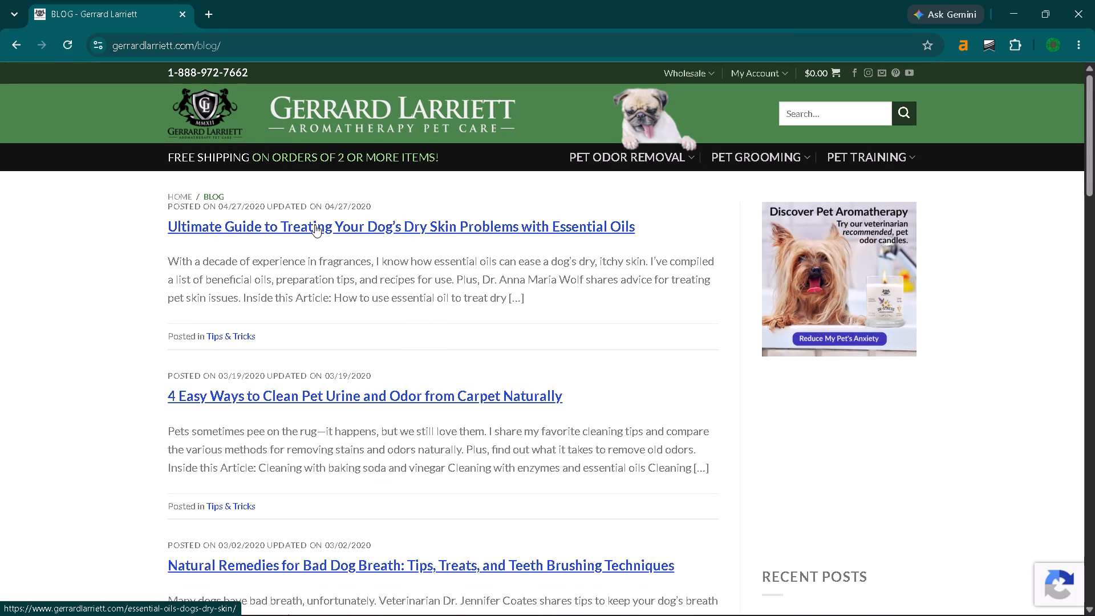
Skim the Gerrard Larriett blog list to its end, checking the topics and posting dates.
scroll(364, 326, down, 2)
scroll(433, 321, down, 7)
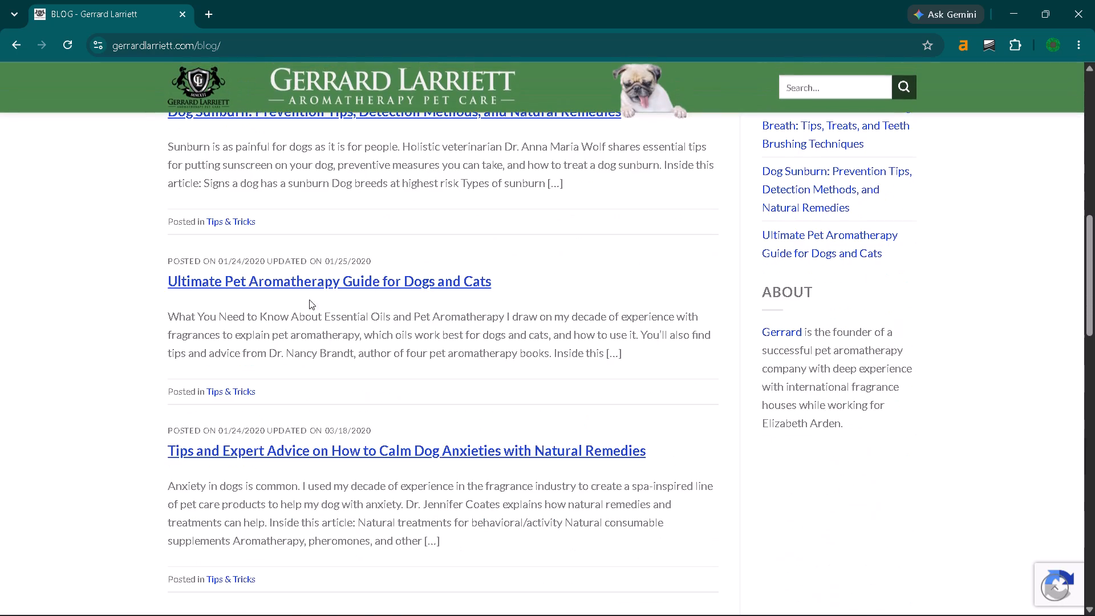
scroll(410, 358, down, 9)
scroll(505, 512, down, 4)
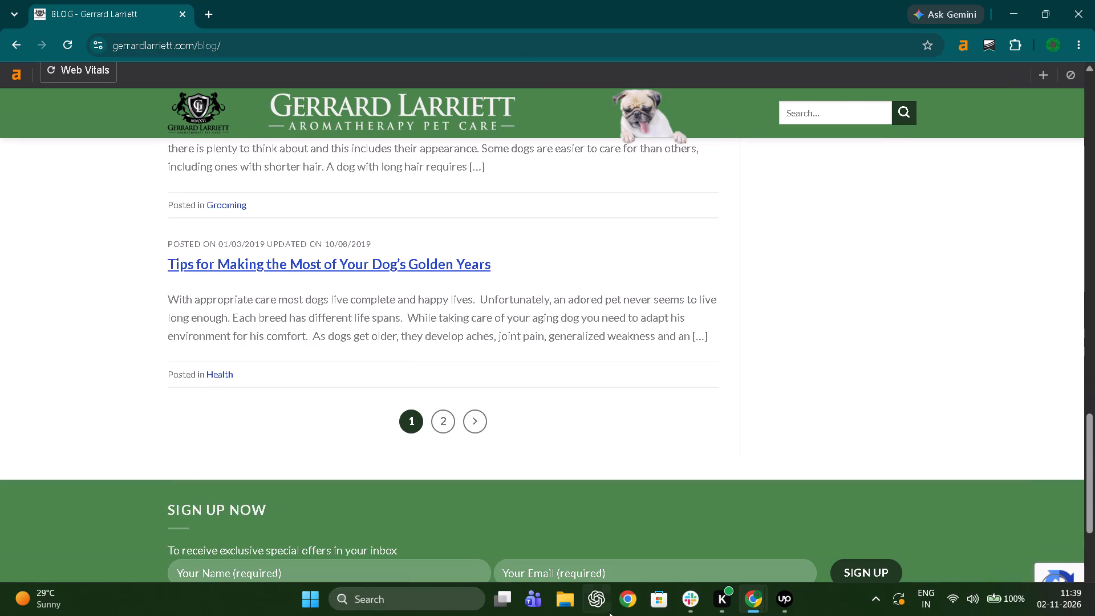
click(705, 534)
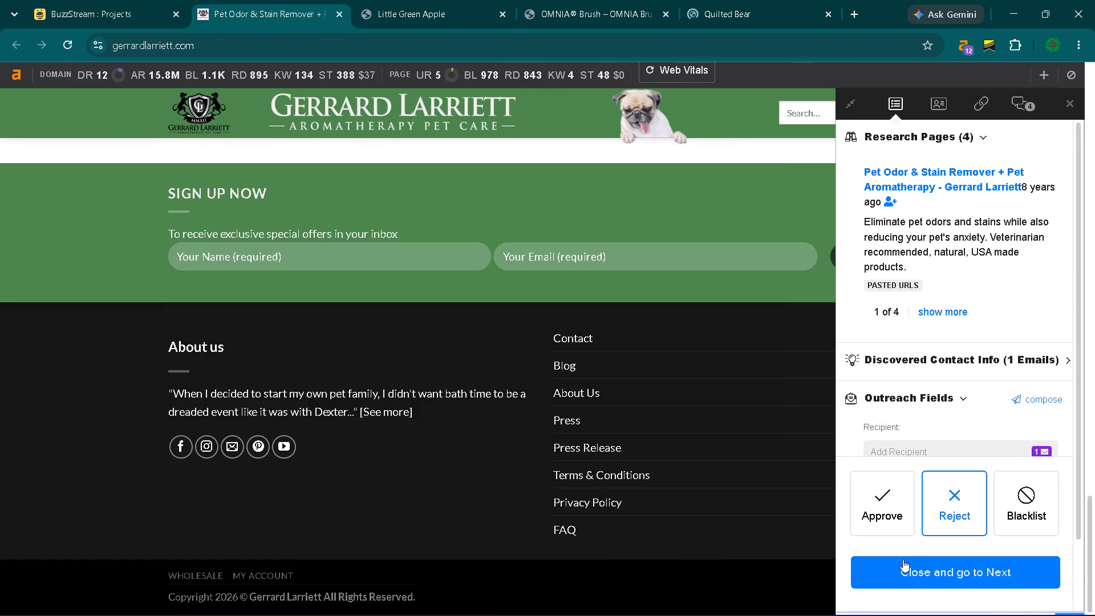
click(963, 555)
click(970, 570)
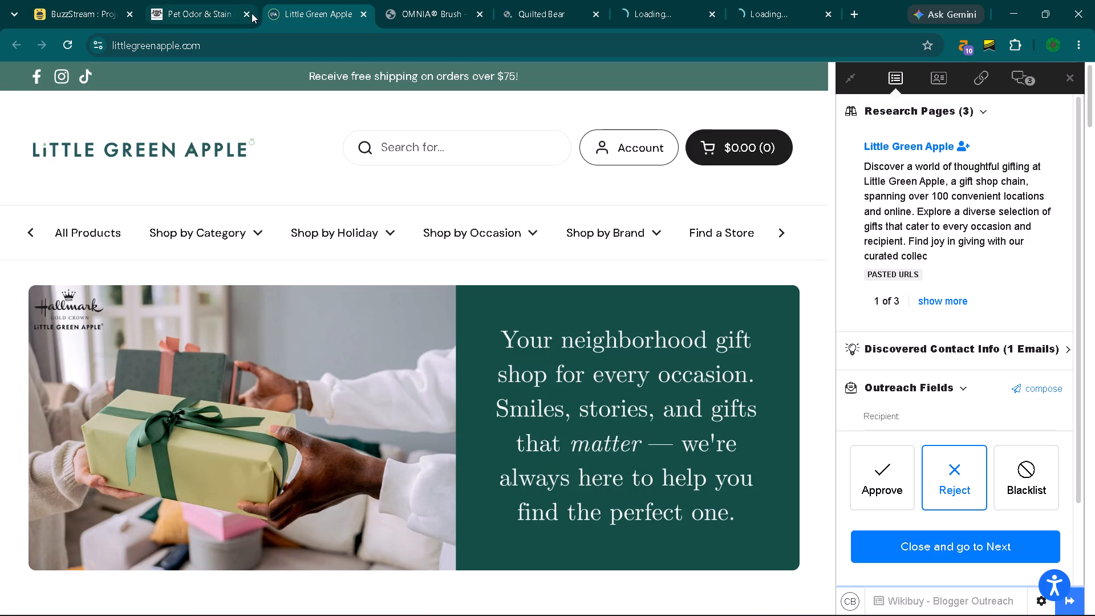
click(252, 13)
click(0, 137)
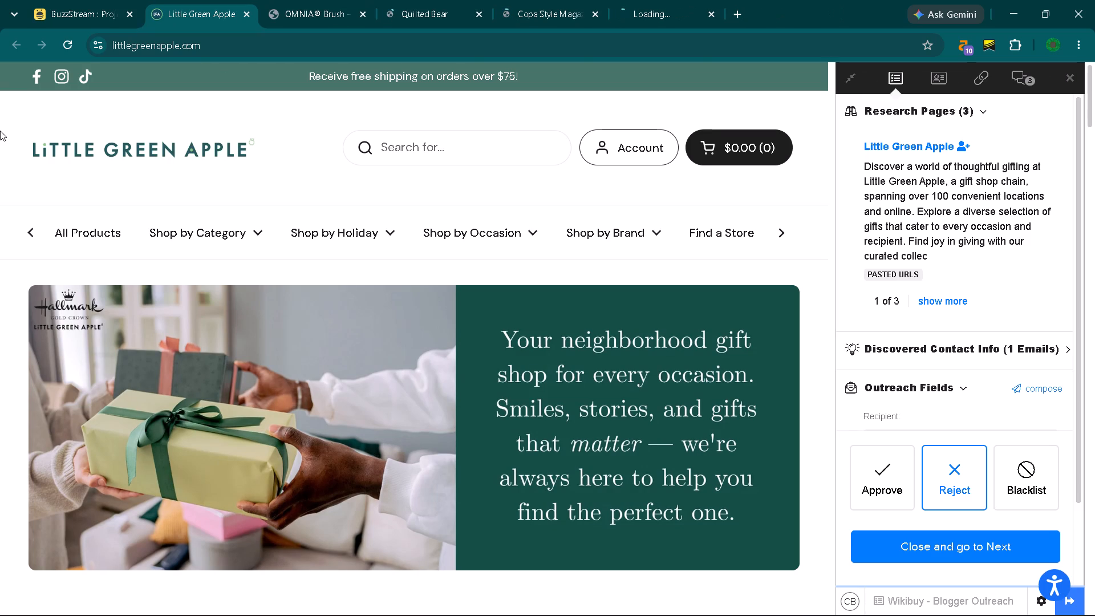
Copy the Little Green Apple site address and open it in the other browser window in place of the Gerrard Larriett blog.
click(205, 40)
right_click(205, 40)
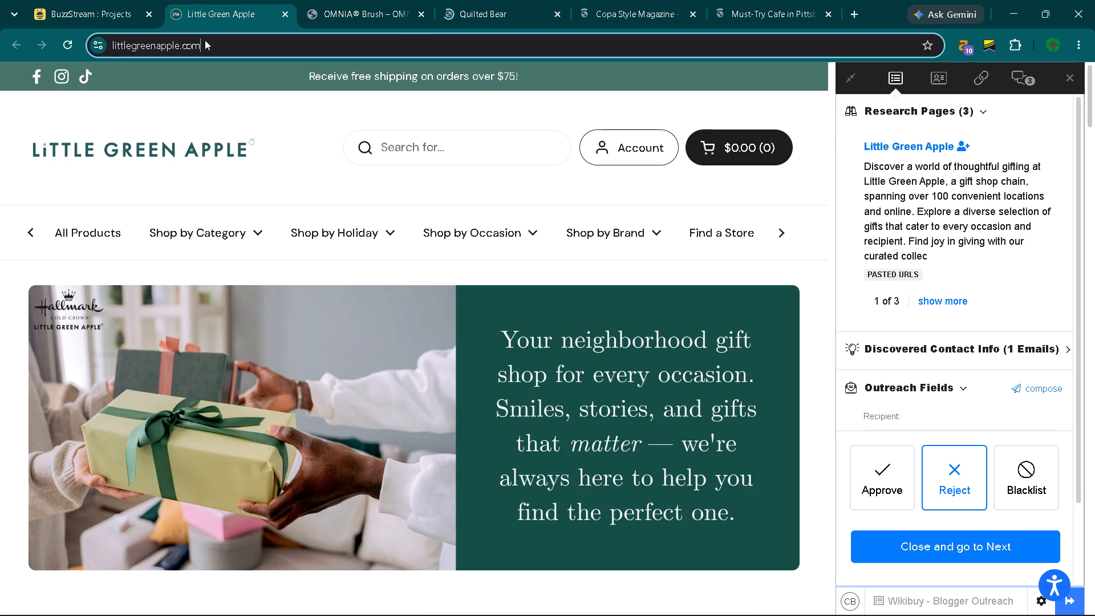
click(244, 177)
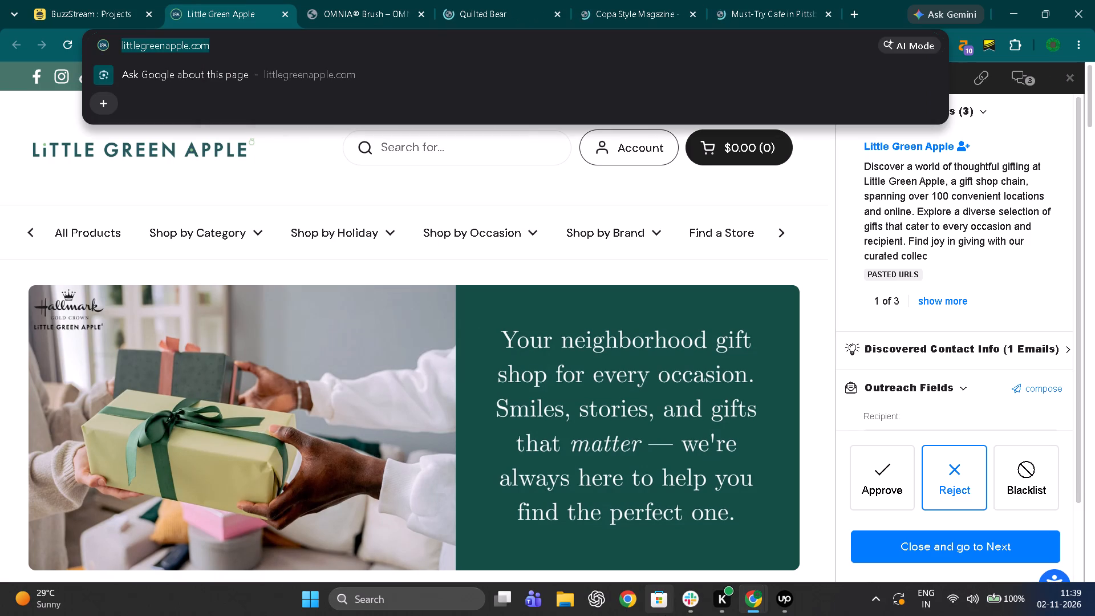
click(812, 492)
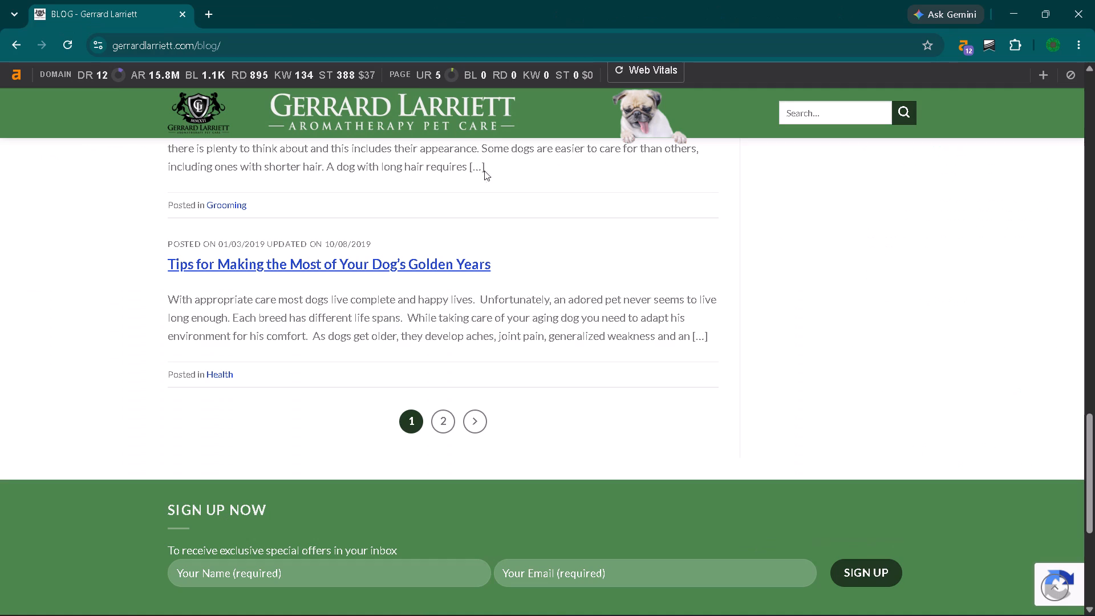
right_click(309, 43)
click(347, 216)
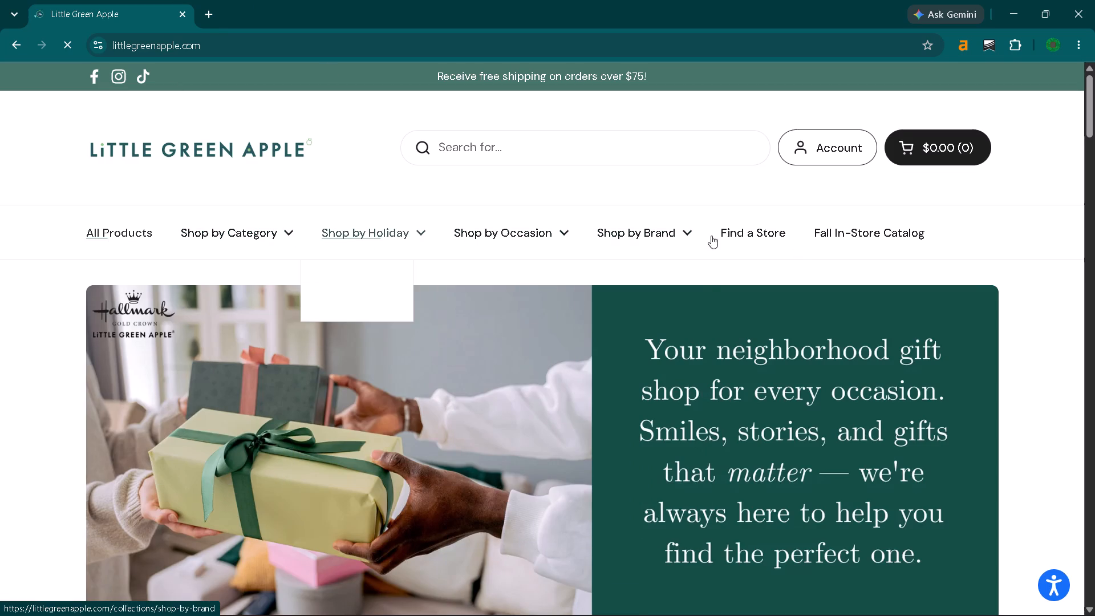
Examine the Little Green Apple homepage down to its footer, looking for a blog link.
scroll(757, 281, down, 10)
scroll(569, 339, up, 2)
scroll(603, 330, down, 6)
scroll(360, 350, up, 1)
scroll(398, 350, down, 1)
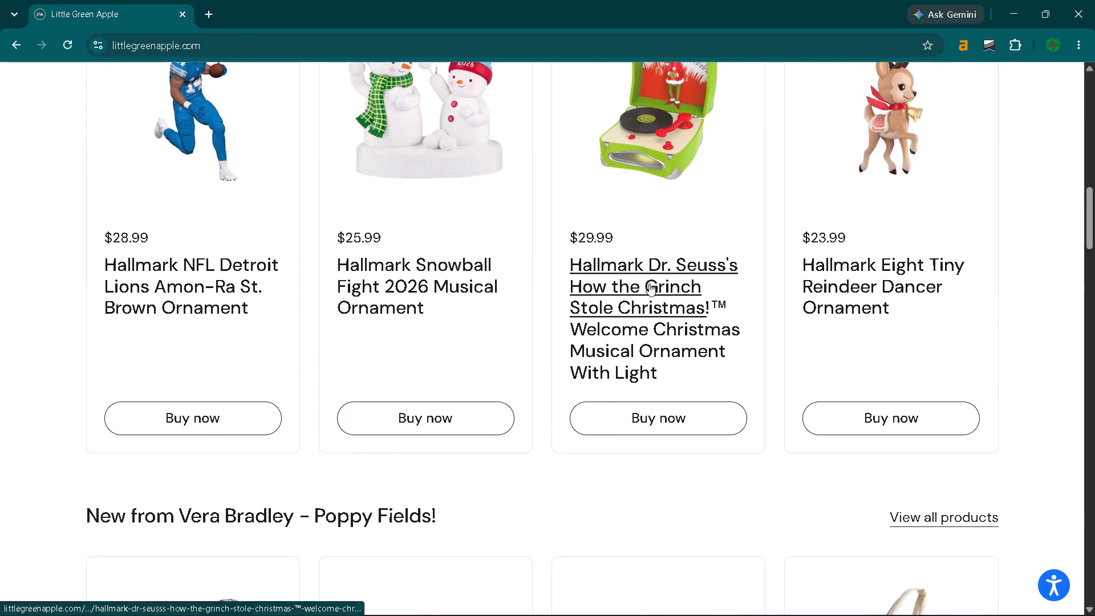
scroll(451, 276, down, 2)
scroll(432, 297, up, 1)
scroll(432, 299, down, 4)
scroll(452, 303, up, 2)
scroll(491, 303, down, 14)
scroll(378, 324, up, 1)
scroll(386, 324, down, 20)
scroll(386, 324, down, 2)
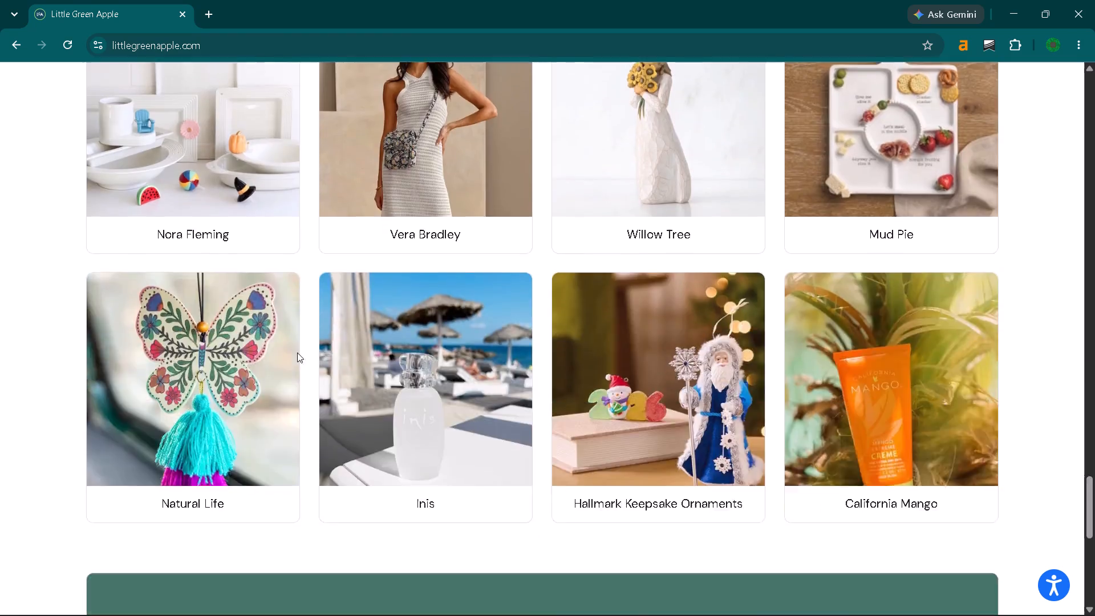
scroll(297, 352, down, 12)
drag(172, 409, 177, 412)
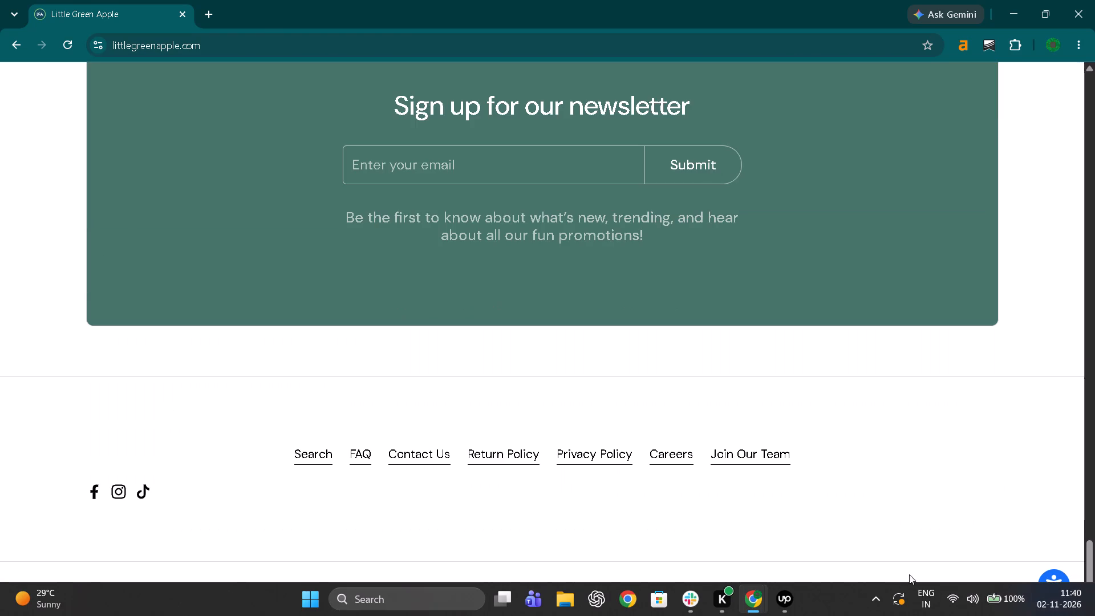
Leave Little Green Apple as rejected in the BuzzStream queue, move on to OMNIA Brush and close the Little Green Apple tab.
click(716, 552)
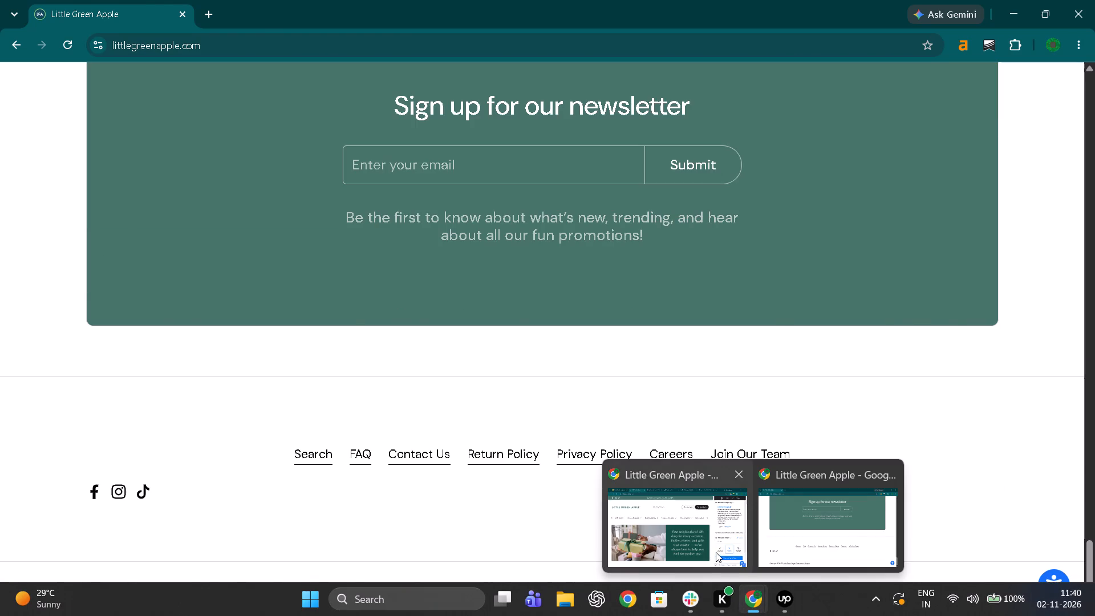
click(926, 537)
click(929, 560)
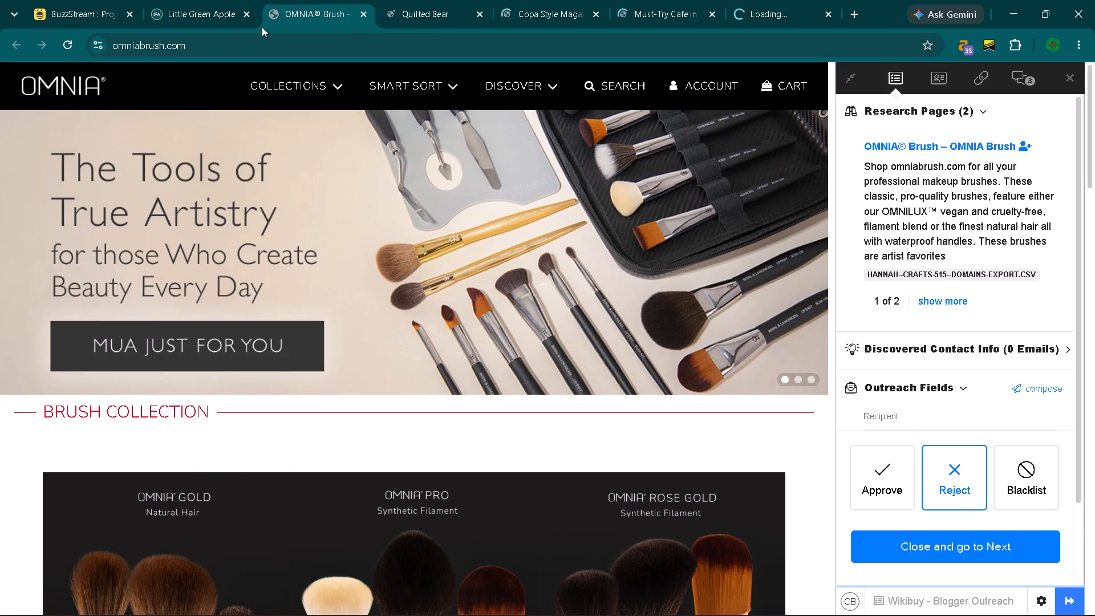
double_click(233, 20)
double_click(218, 6)
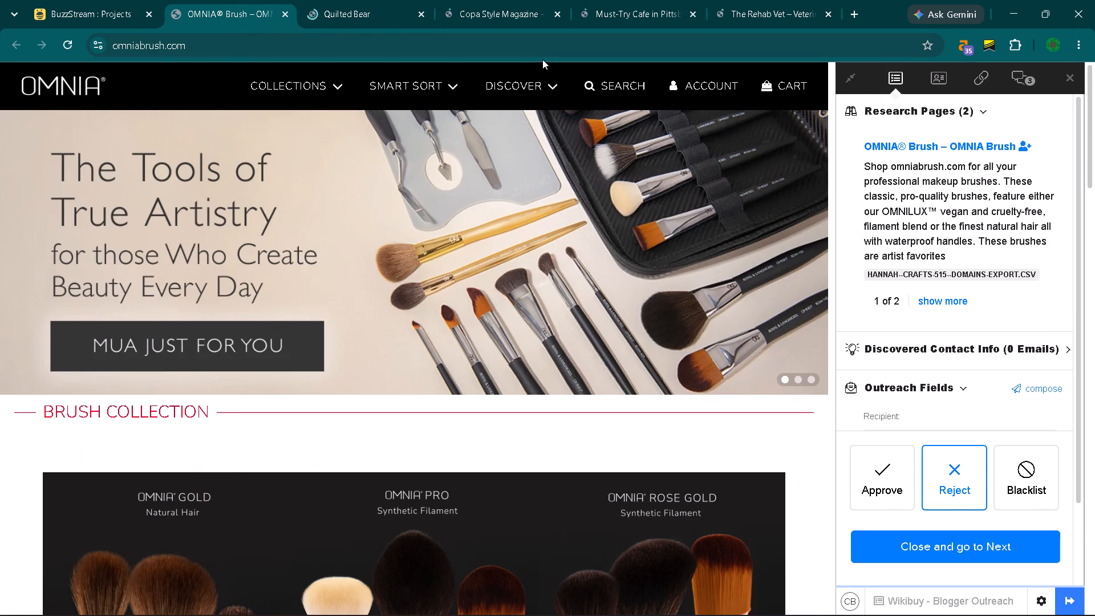
Copy the OMNIA Brush site address and open it in the other browser window in place of the Little Green Apple page.
click(206, 40)
right_click(206, 42)
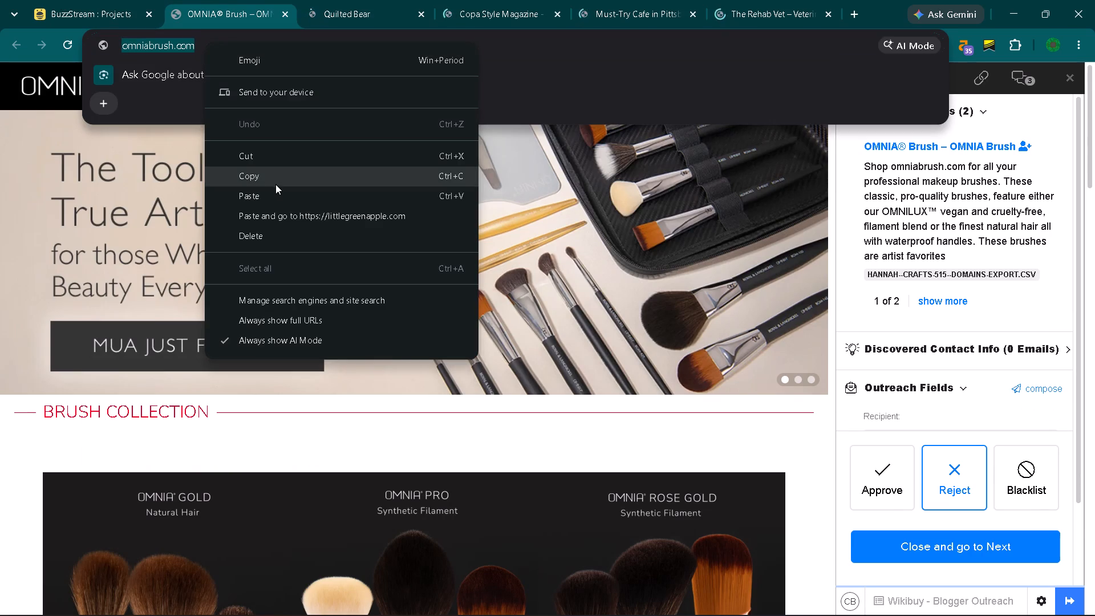
click(275, 184)
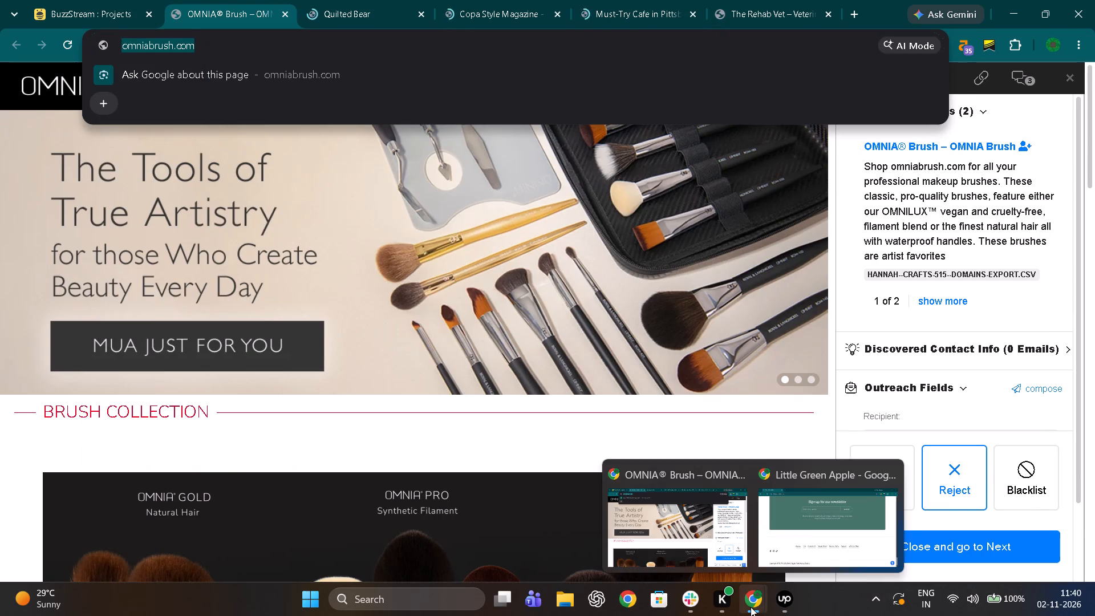
click(863, 513)
click(305, 52)
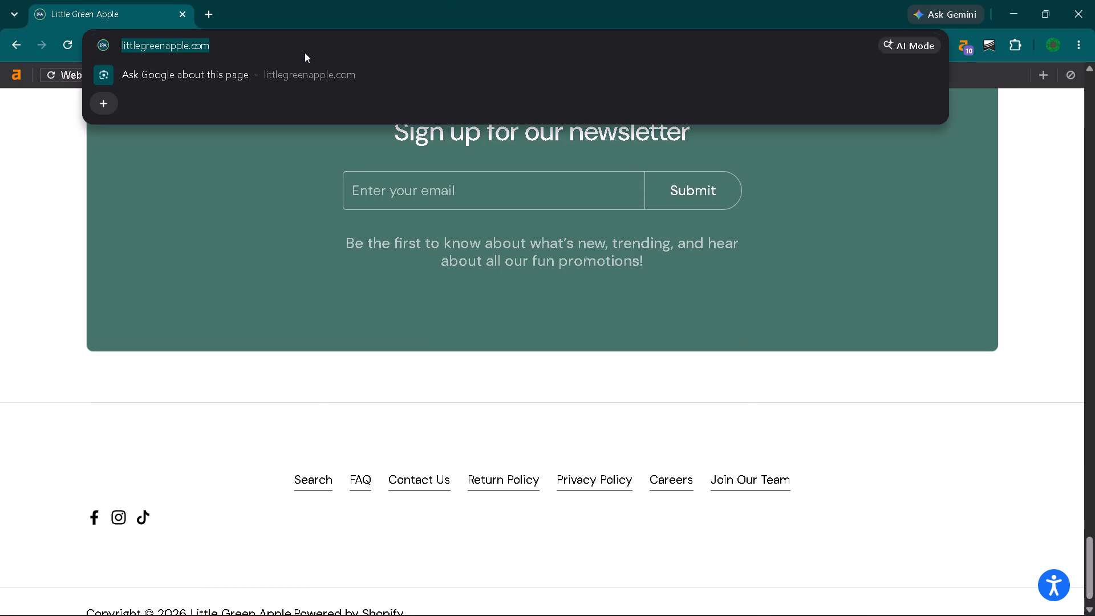
right_click(305, 50)
right_click(306, 35)
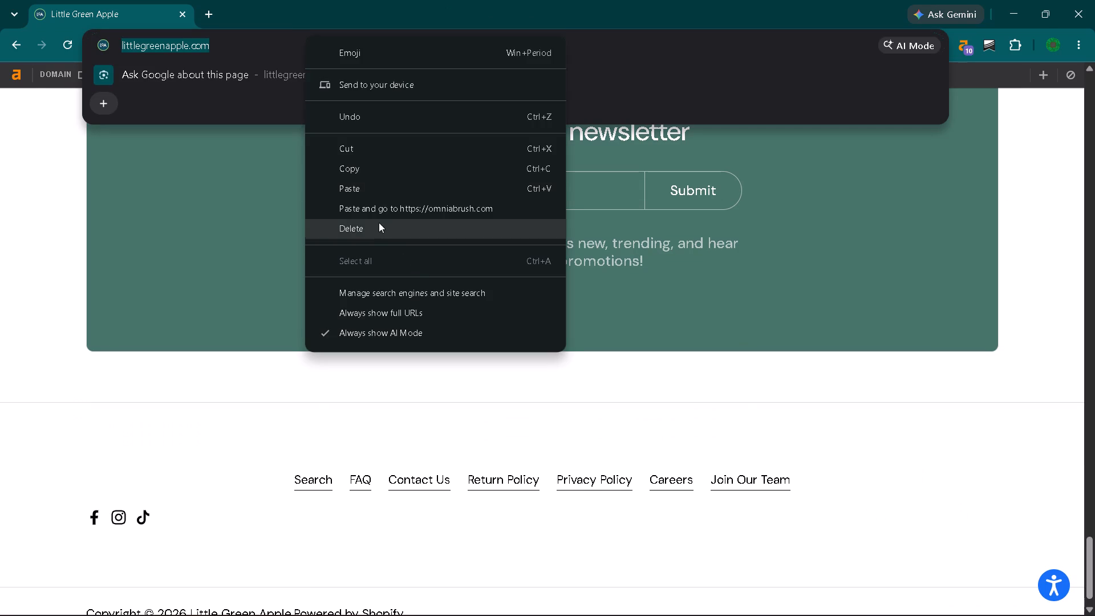
click(371, 205)
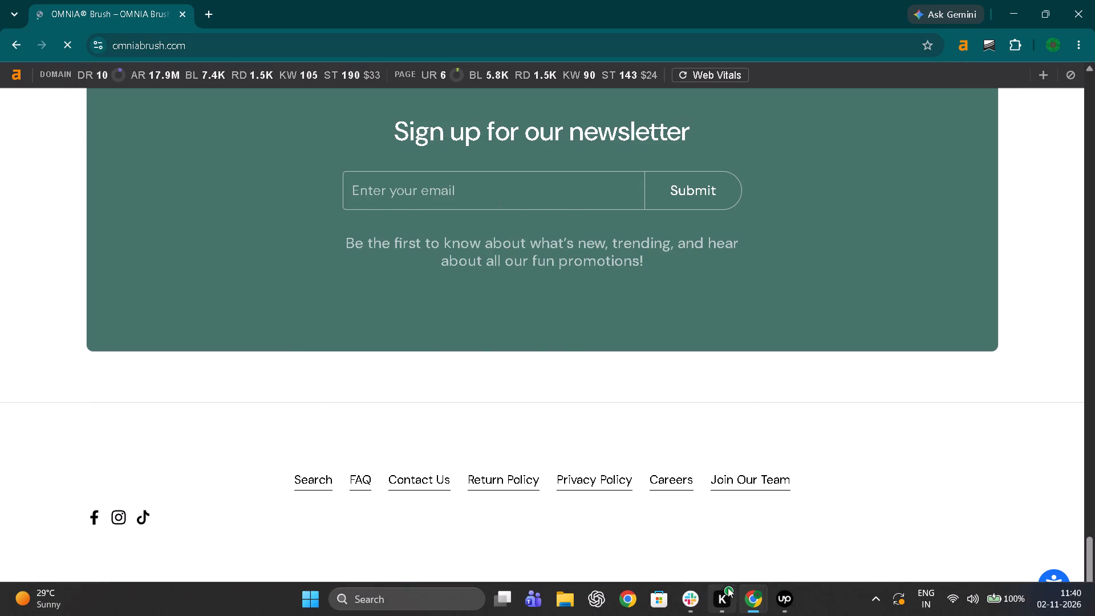
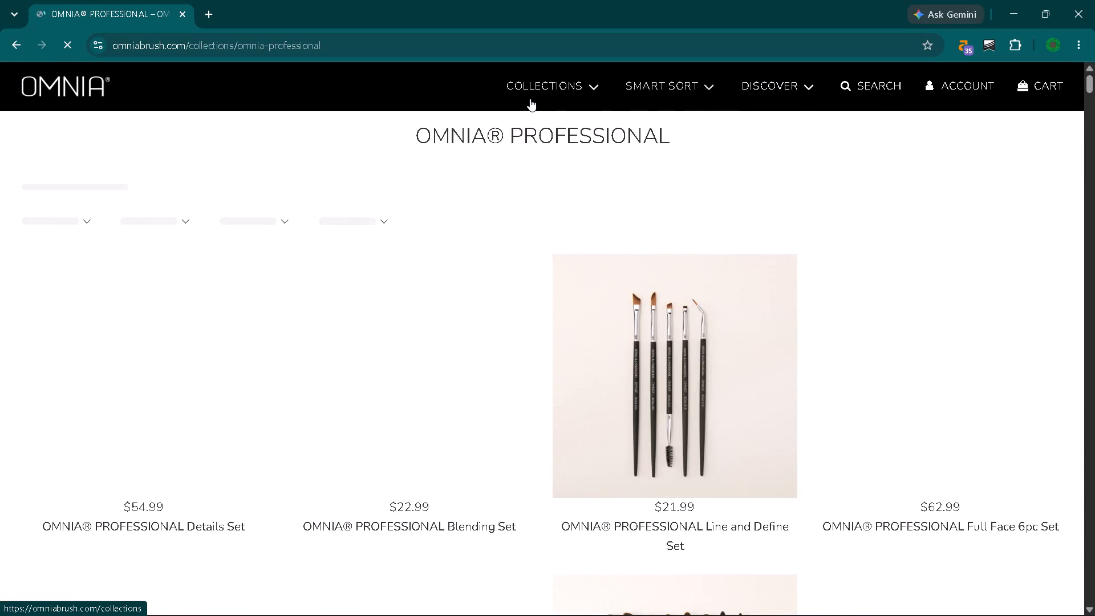
Check the OMNIA Professional collection page down to its footer, looking for a blog link.
drag(1094, 87, 1094, 615)
scroll(580, 540, down, 4)
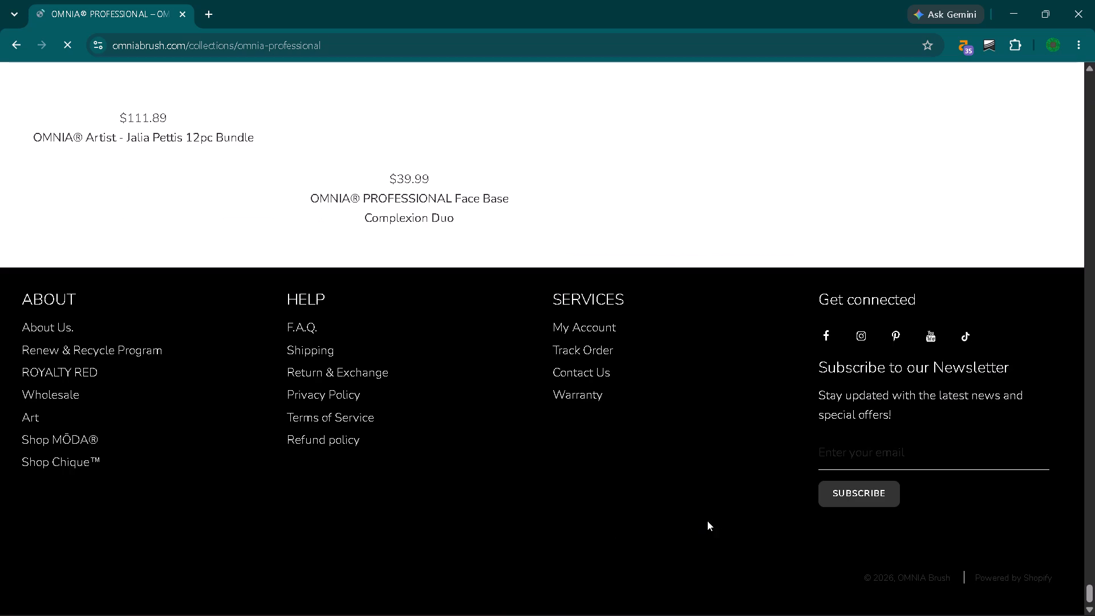
scroll(710, 537, down, 4)
click(379, 498)
Leave OMNIA Brush as rejected in the BuzzStream queue, move on to Quilted Bear and close the OMNIA Brush tab.
key(alt+Tab)
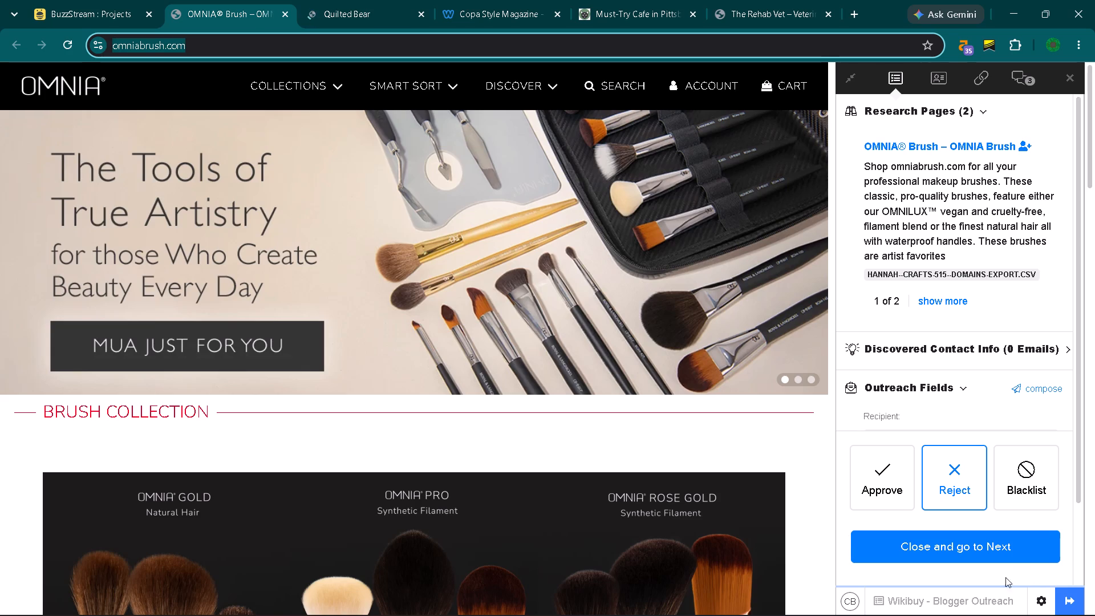
click(958, 519)
click(945, 537)
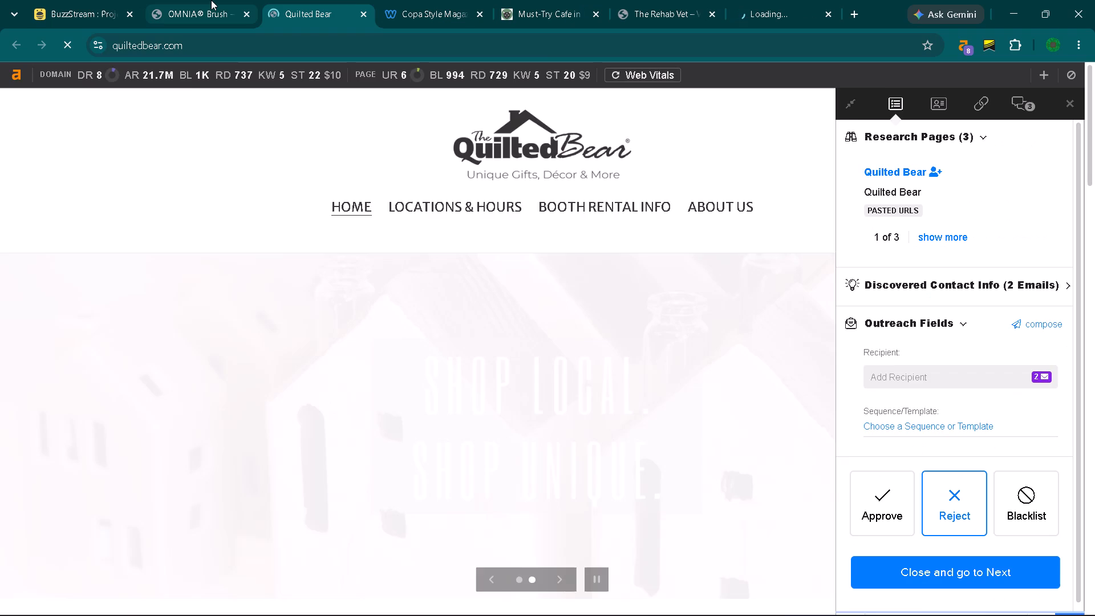
double_click(211, 0)
key(ctrl+w)
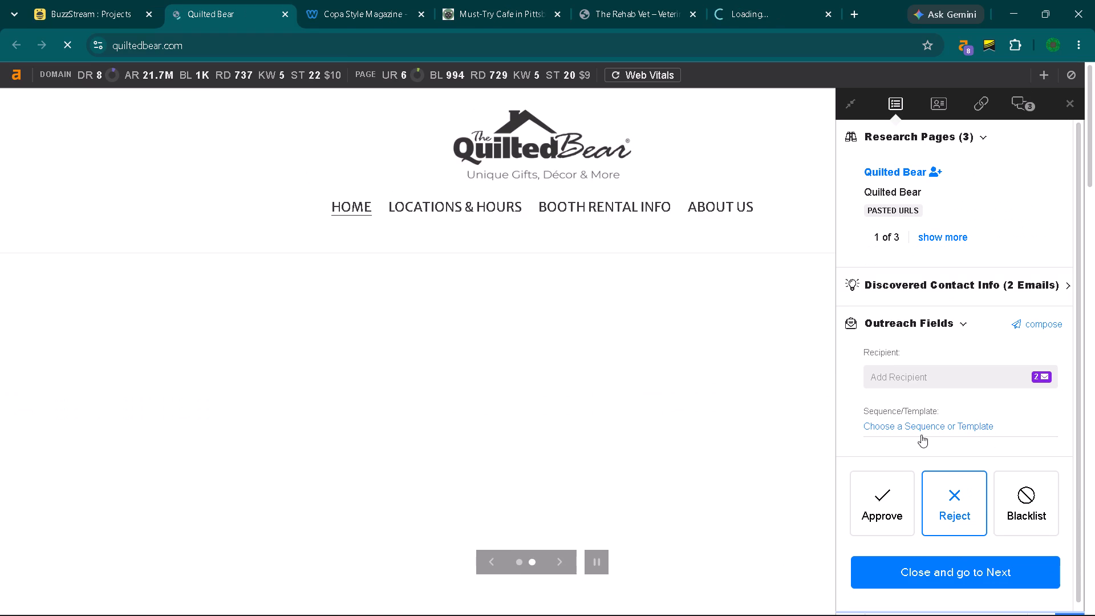
Leave Quilted Bear as rejected, move on to Copa Style Magazine and close the Quilted Bear tab.
click(951, 572)
double_click(225, 0)
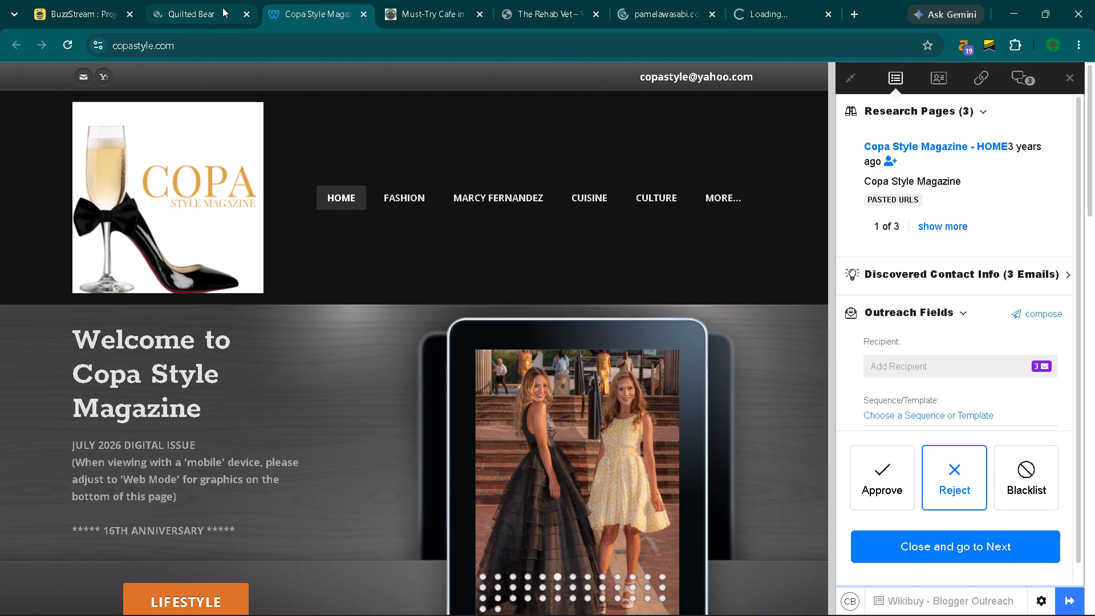
key(ctrl+w)
click(0, 200)
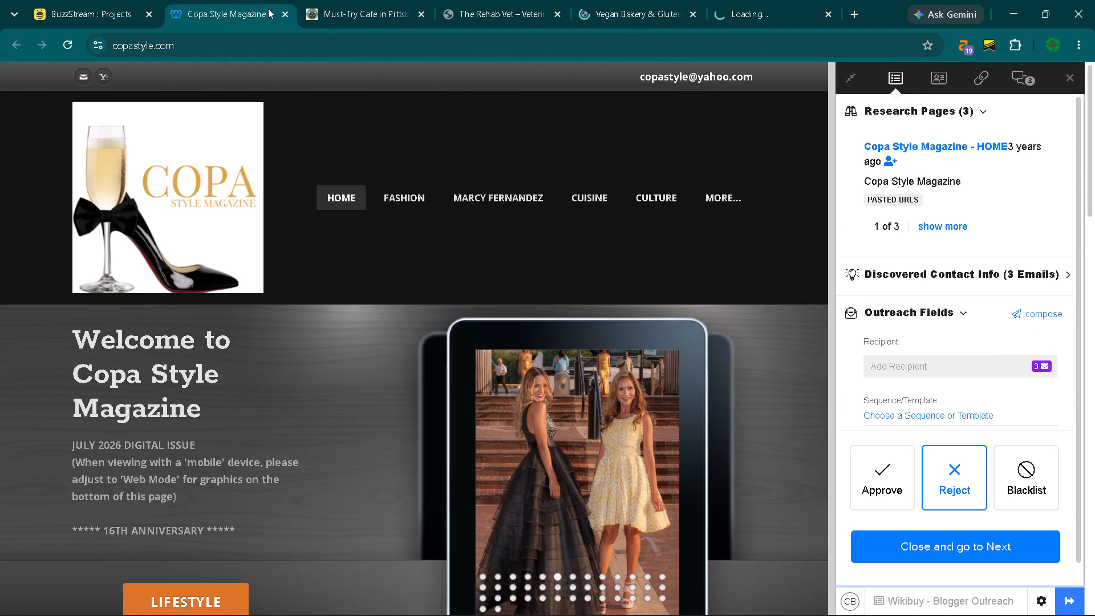
Copy the Copa Style Magazine site address and open it in the other browser window in place of the OMNIA page.
click(263, 38)
key(ctrl+c)
key(ctrl+c)
key(ctrl+c)
key(ctrl+c)
key(alt+Tab)
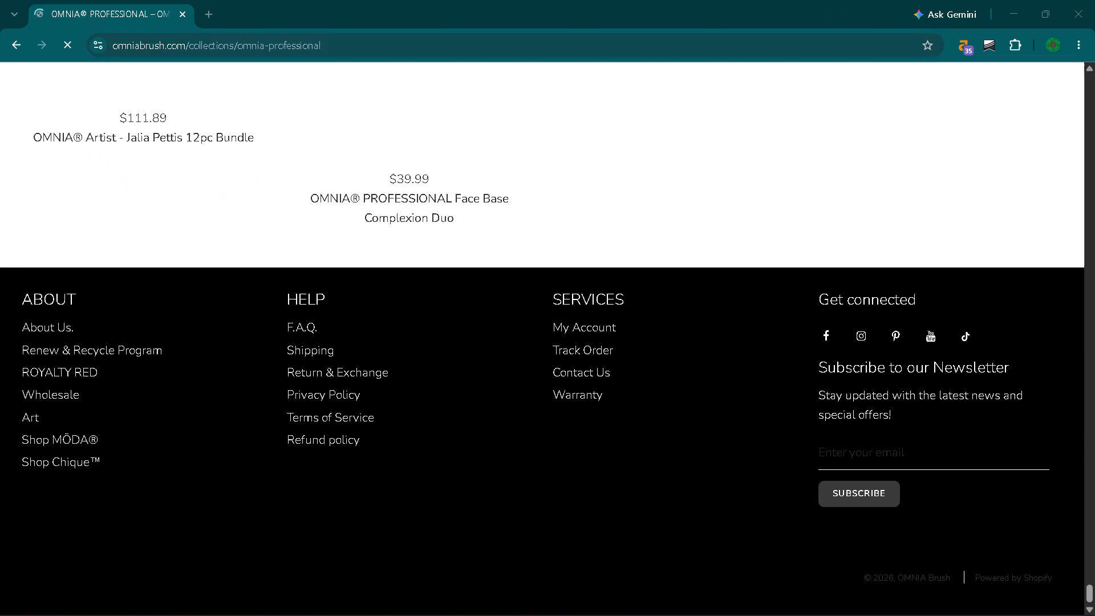
click(263, 38)
key(ctrl+v)
key(Return)
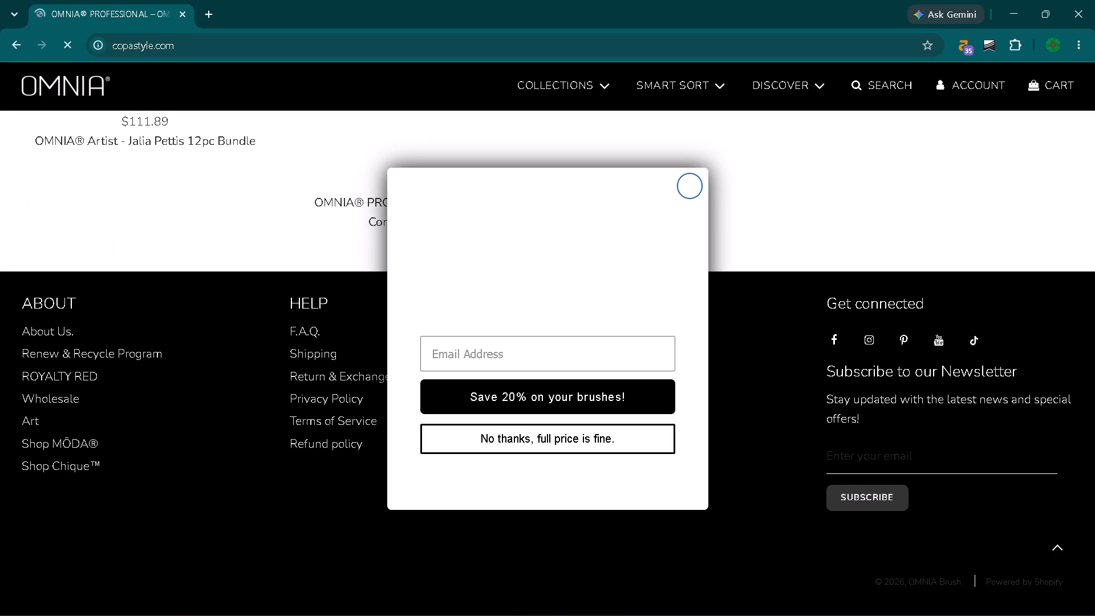
key(alt+Tab)
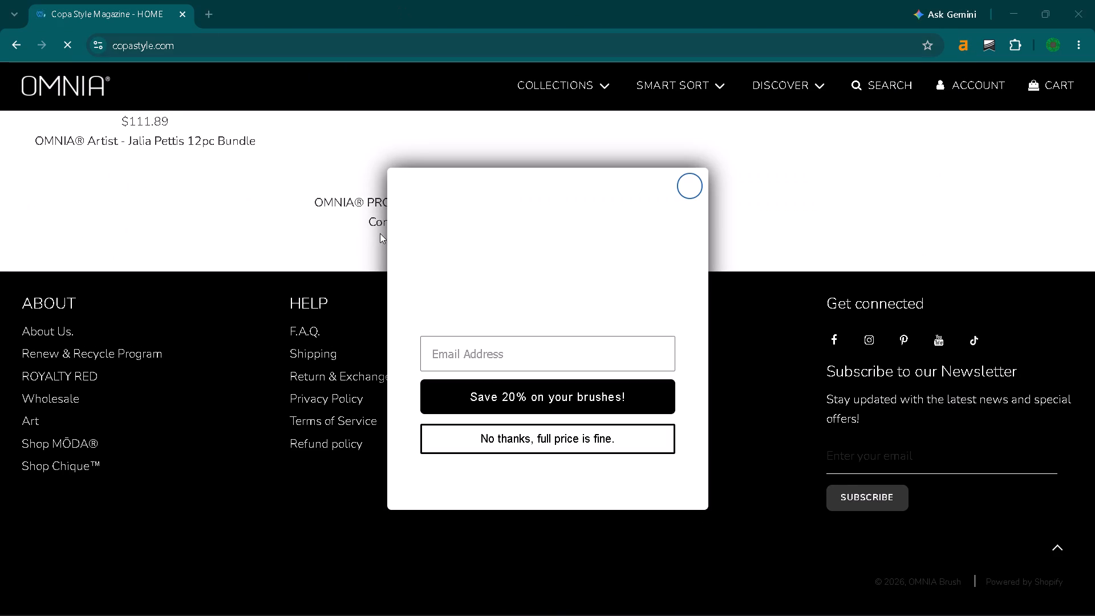
key(alt+Tab)
Examine the Copa Style Magazine homepage, including its navigation entries and the page down to the newsletter form, for blog content.
scroll(388, 212, down, 4)
scroll(407, 271, up, 1)
scroll(425, 279, down, 1)
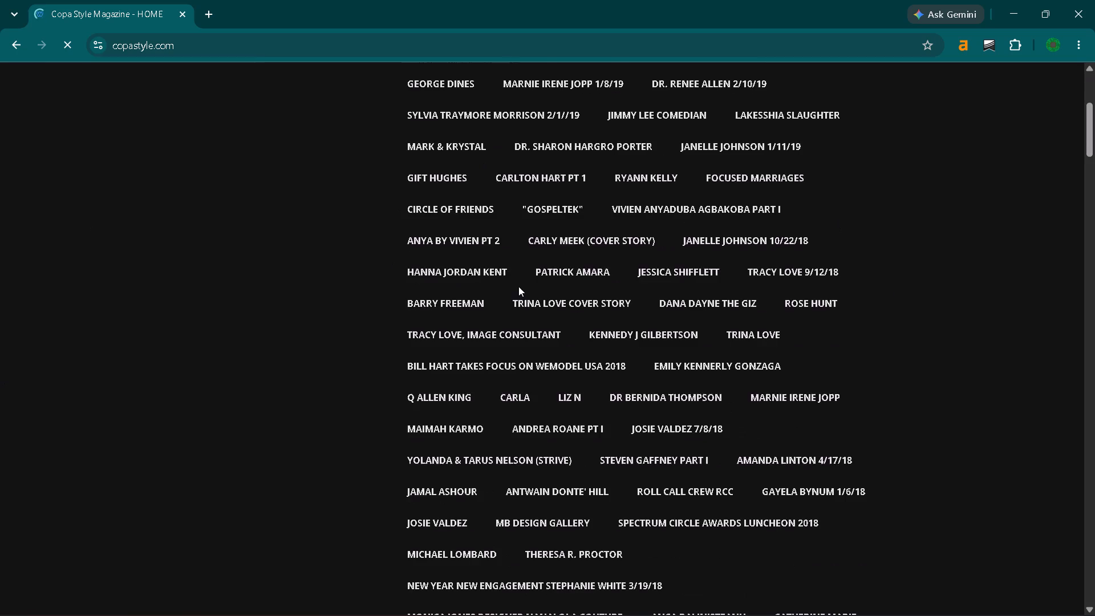
scroll(409, 346, down, 7)
scroll(421, 376, up, 3)
scroll(421, 376, down, 1)
scroll(421, 376, up, 10)
scroll(286, 418, up, 5)
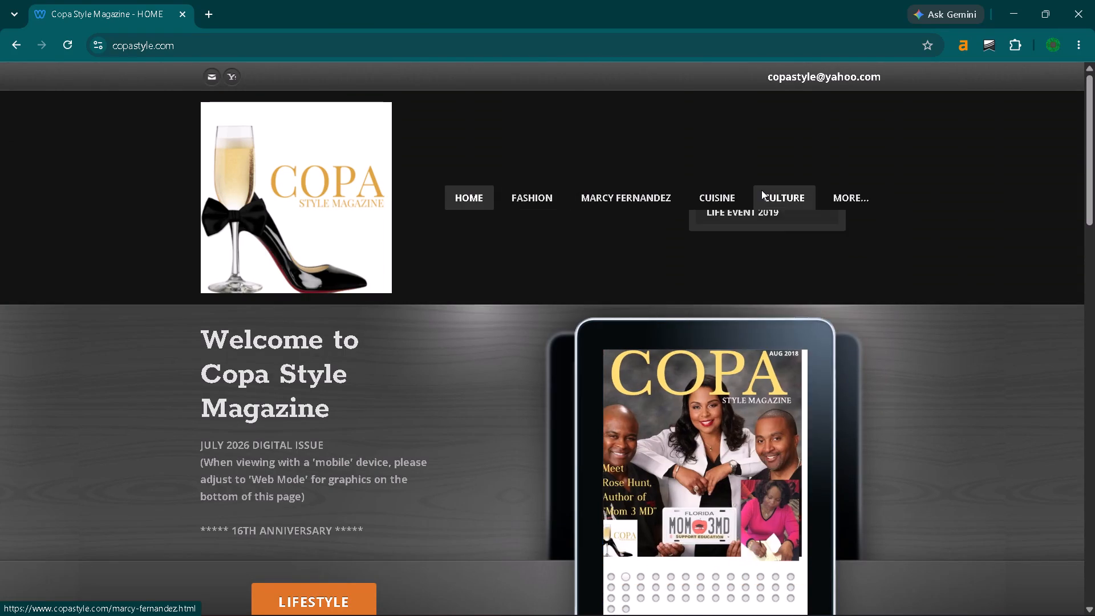
scroll(827, 401, down, 4)
scroll(828, 462, up, 1)
scroll(832, 469, down, 20)
scroll(832, 469, down, 6)
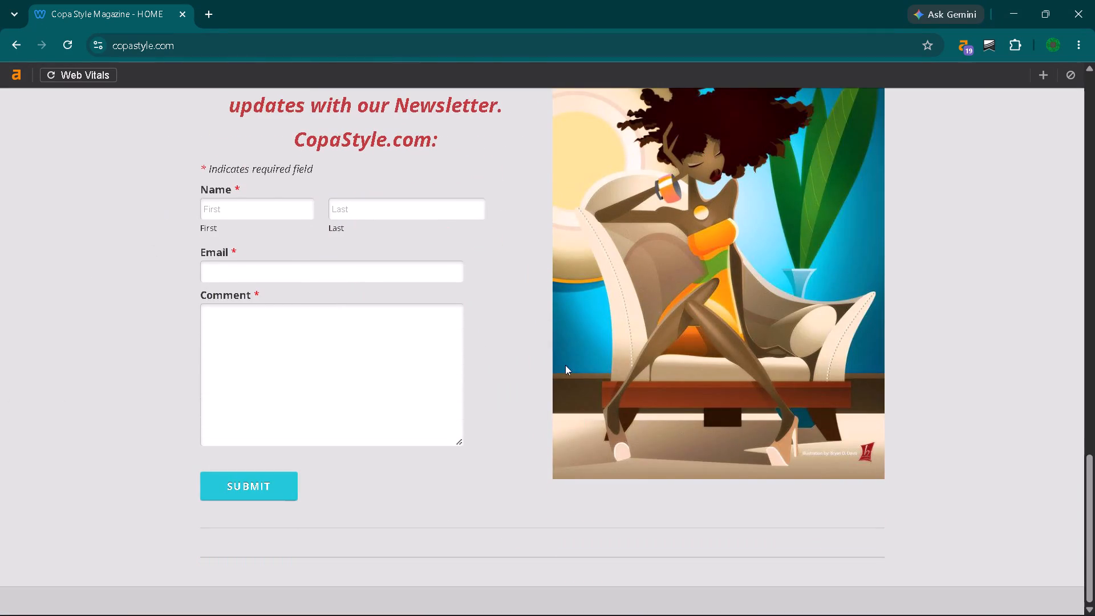
scroll(565, 365, down, 2)
scroll(644, 345, up, 4)
scroll(627, 327, down, 1)
scroll(609, 322, up, 12)
scroll(530, 350, down, 1)
scroll(530, 350, up, 8)
scroll(496, 217, up, 1)
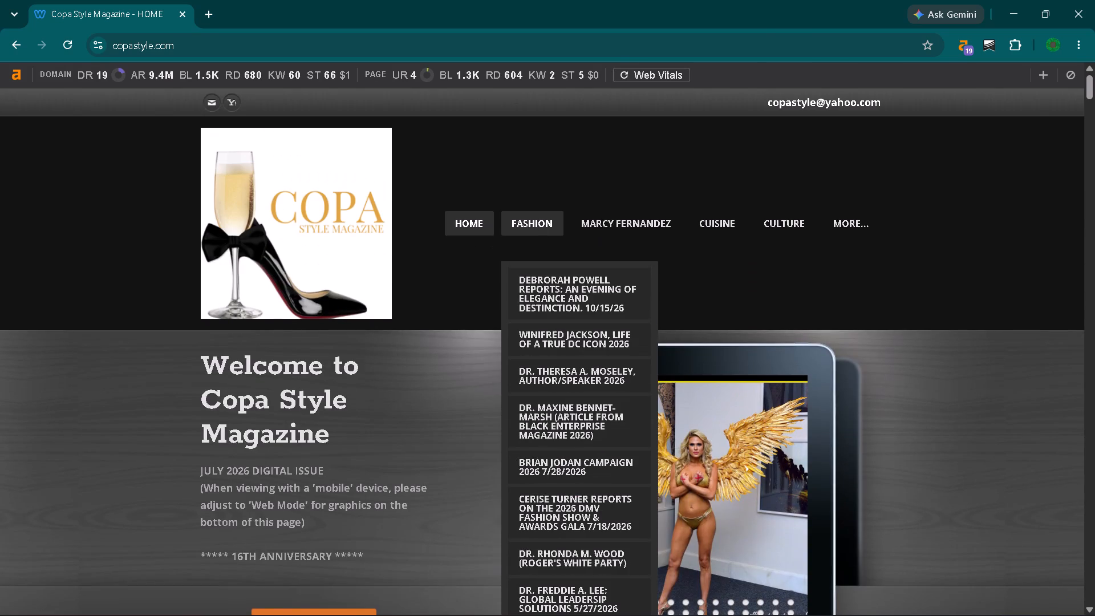
Leave Copa Style Magazine as rejected in the BuzzStream queue, move on to Black Cat Market and close the Copa Style tab.
key(alt+Tab)
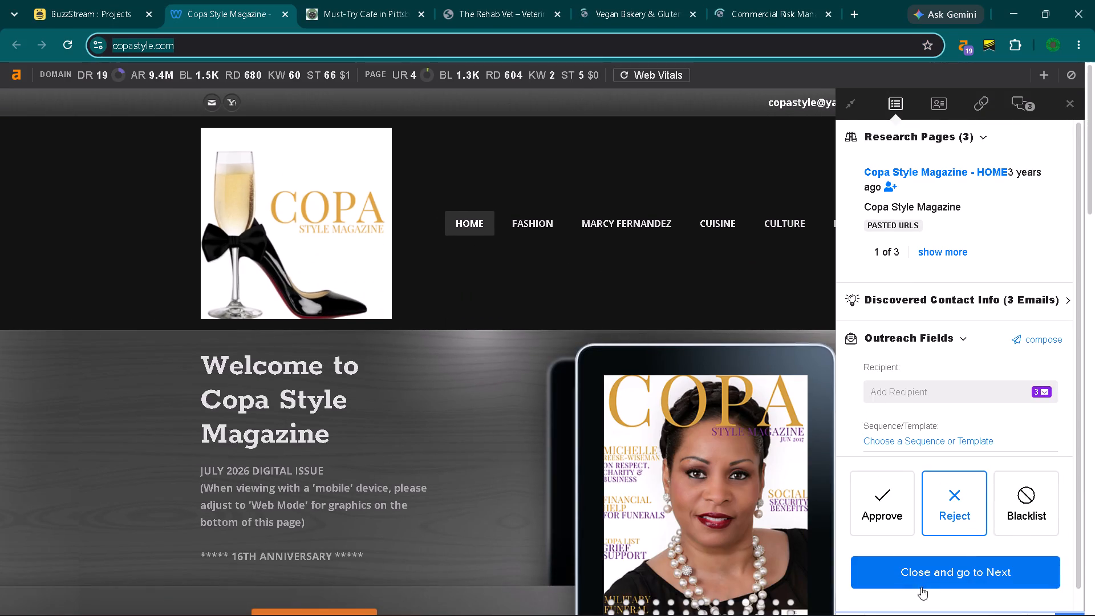
click(925, 577)
double_click(116, 161)
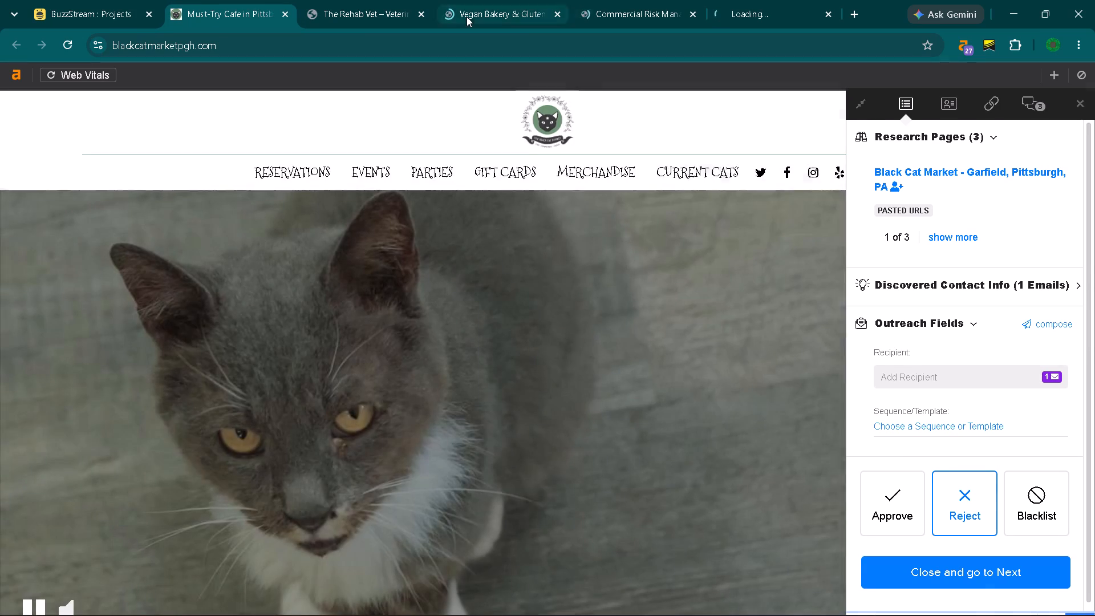
double_click(251, 0)
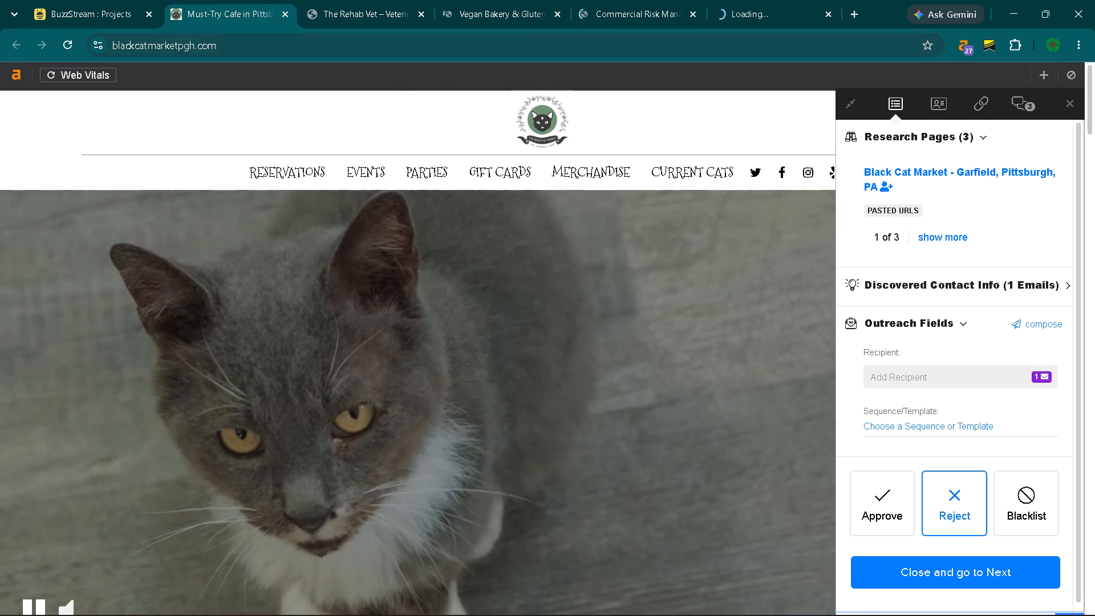
click(360, 67)
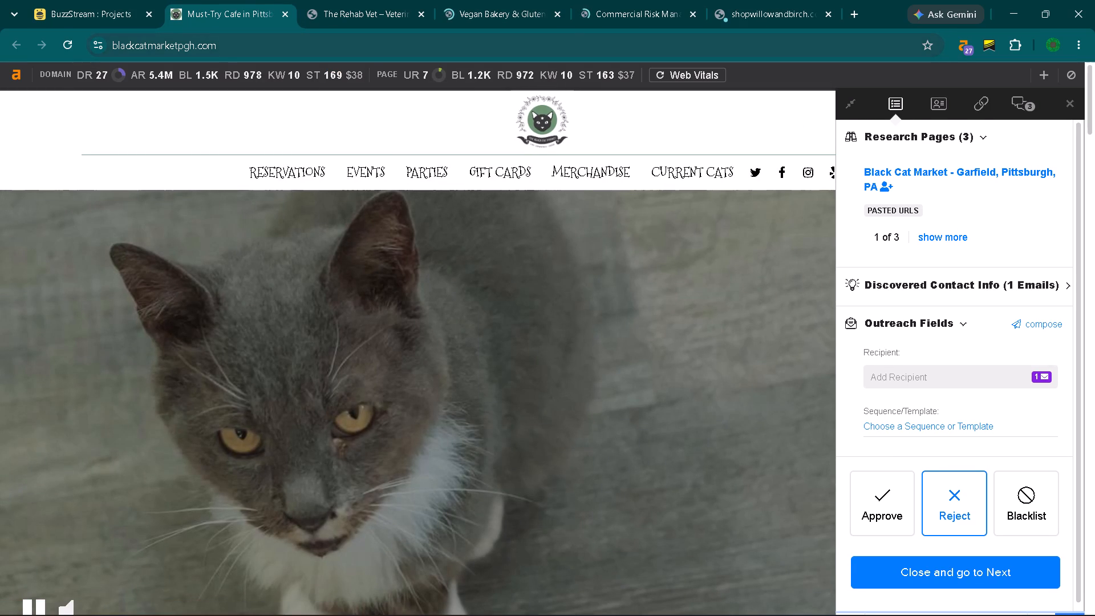
Copy the Black Cat Market site address and open it in the other browser window in place of Copa Style Magazine.
click(291, 42)
key(ctrl+c)
key(ctrl+c)
key(ctrl+c)
key(ctrl+c)
ctrl+click(0, 145)
key(alt+Tab)
click(224, 51)
key(ctrl+v)
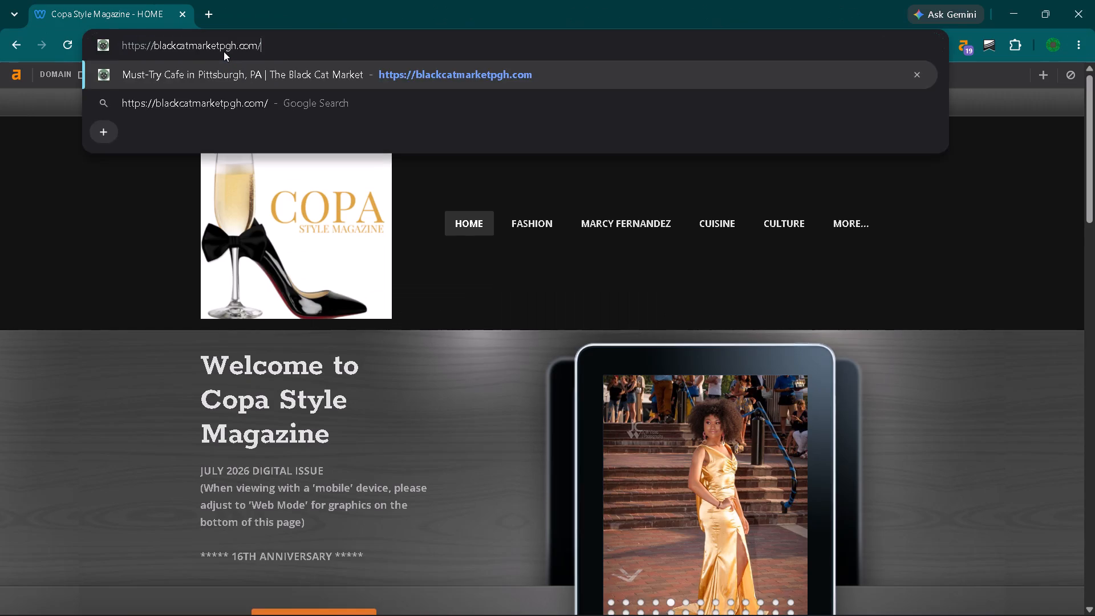
key(Return)
key(alt+Tab)
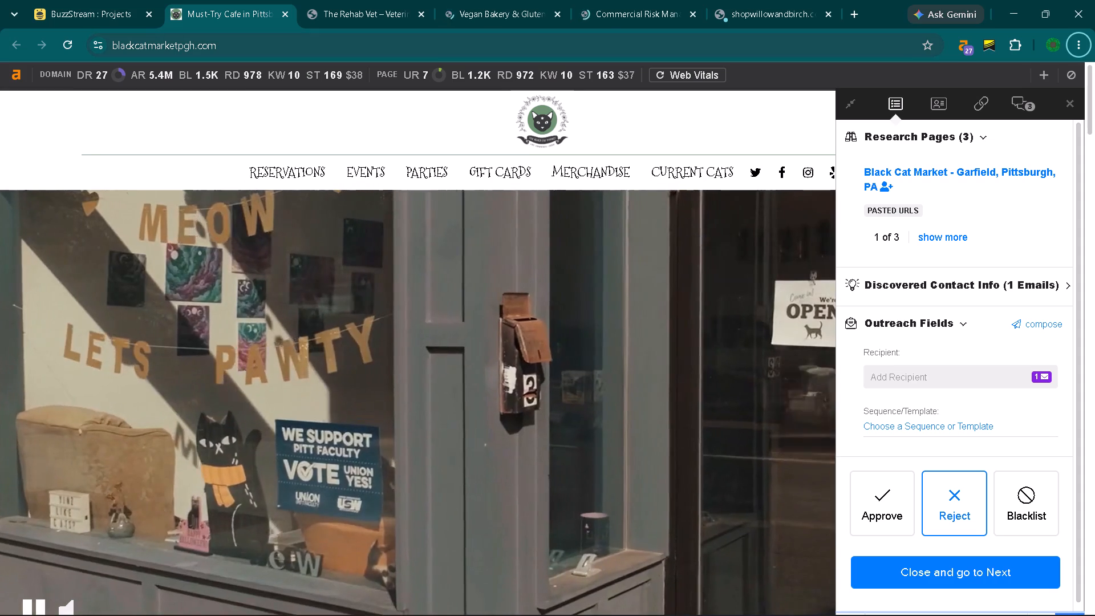
key(alt+Tab)
key(alt+Tab)
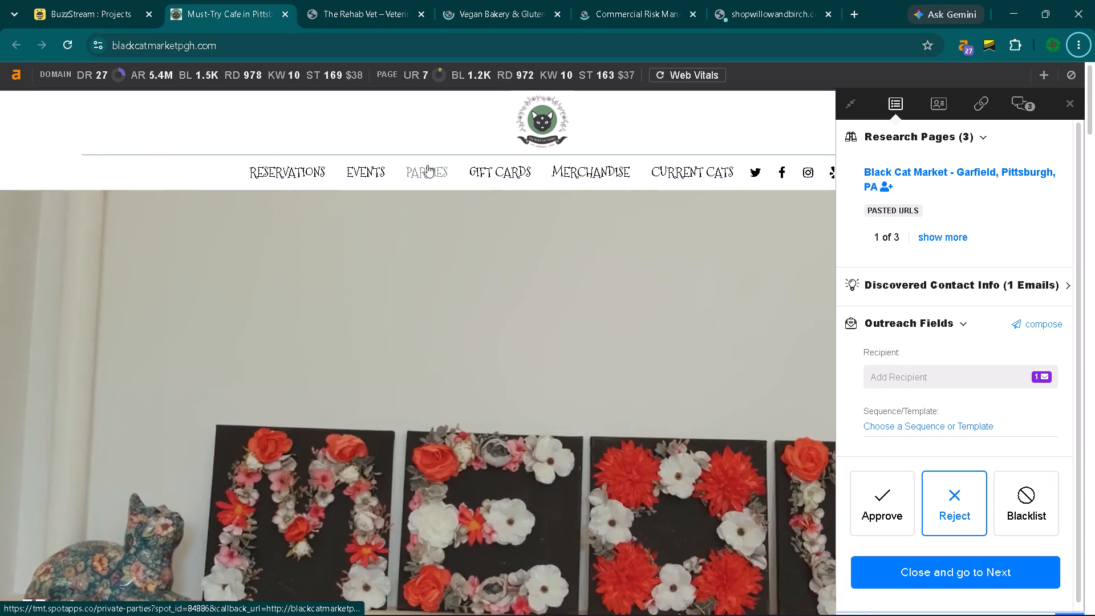
Examine the Black Cat Market homepage down to its footer in the BuzzStream window, looking for a blog link.
scroll(223, 200, down, 20)
scroll(223, 200, down, 8)
scroll(183, 202, up, 1)
scroll(183, 202, down, 20)
scroll(183, 202, down, 11)
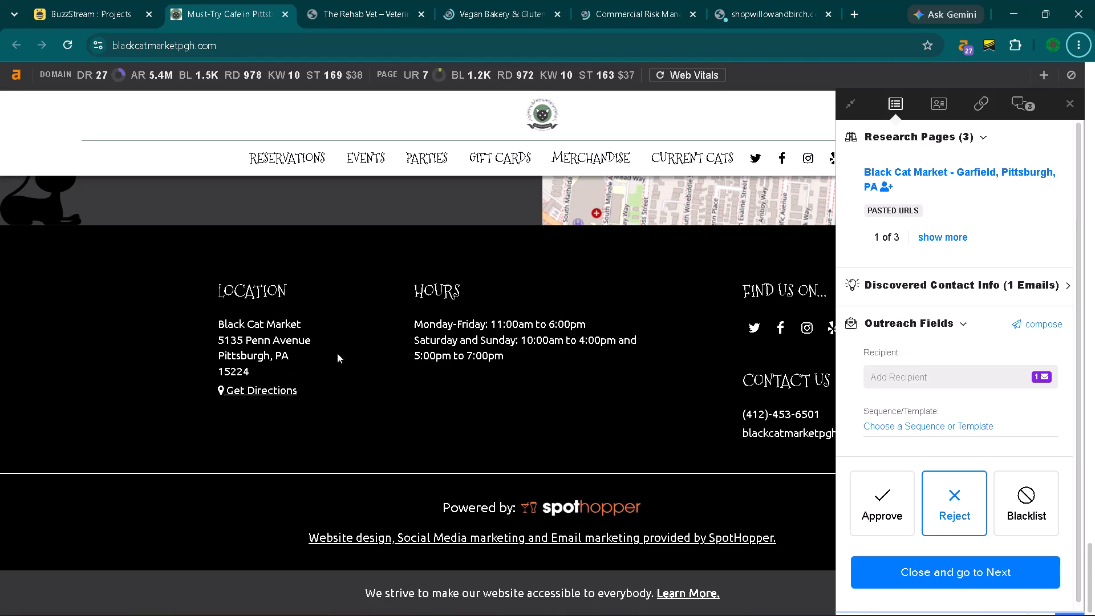
scroll(337, 353, down, 3)
Leave Black Cat Market as rejected, move on to The Rehab Vet and close the Black Cat Market tab.
click(924, 570)
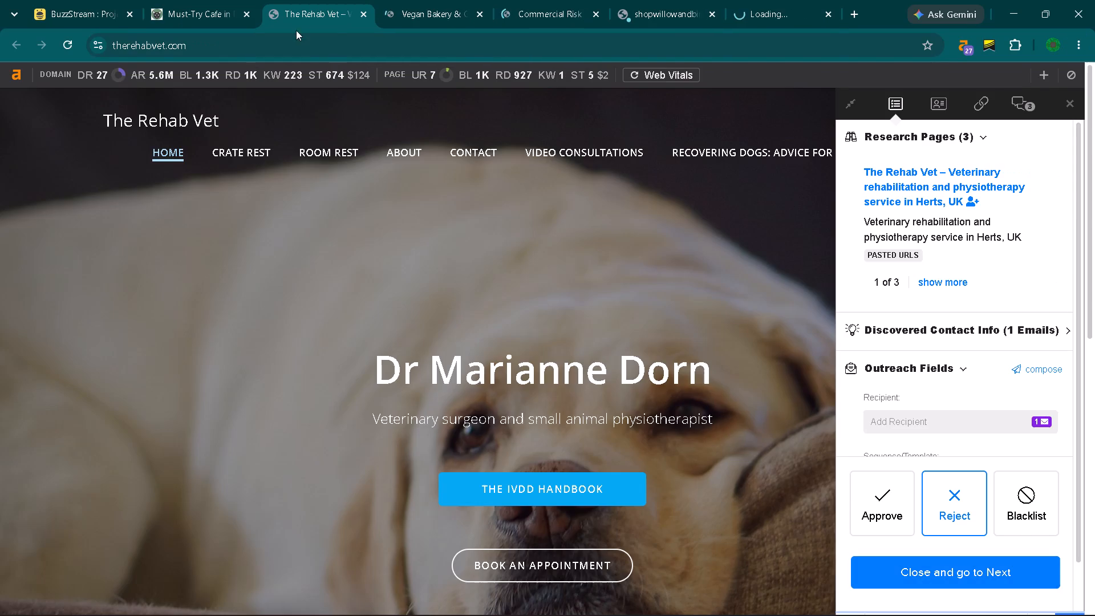
double_click(197, 0)
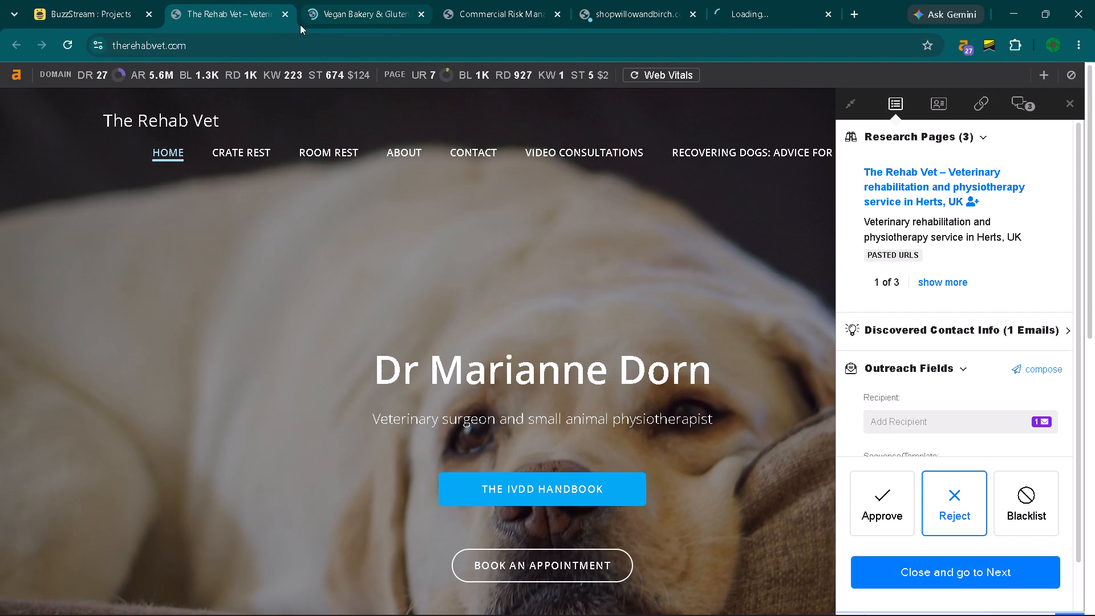
Copy The Rehab Vet site address and open it in the other browser window in place of Black Cat Market.
click(263, 30)
click(226, 45)
key(ctrl+c)
key(ctrl+c)
key(ctrl+c)
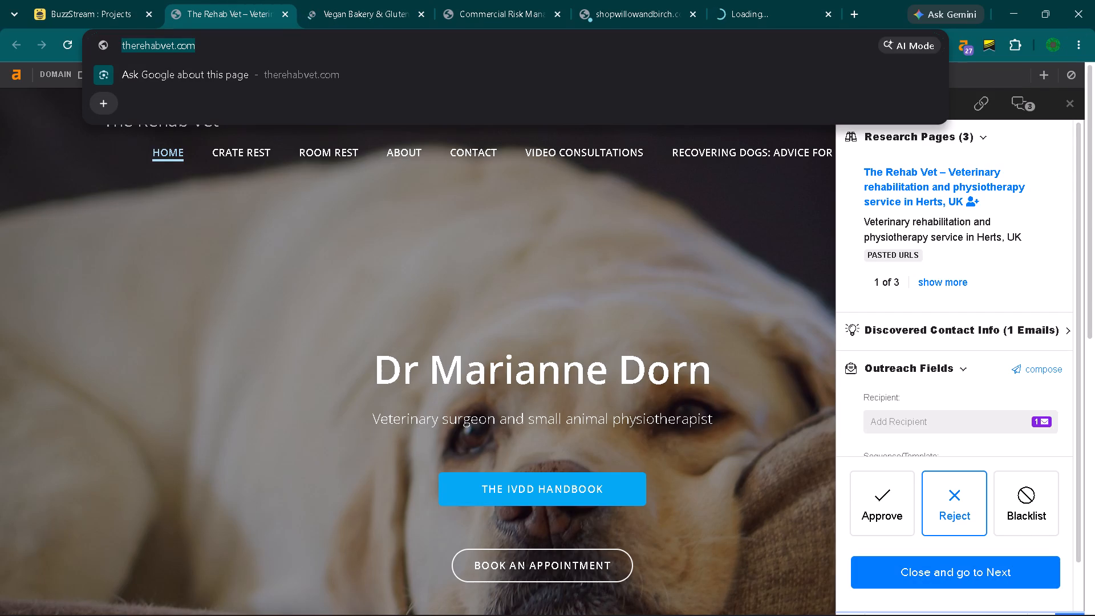
key(alt+Tab)
click(226, 45)
key(alt+Tab)
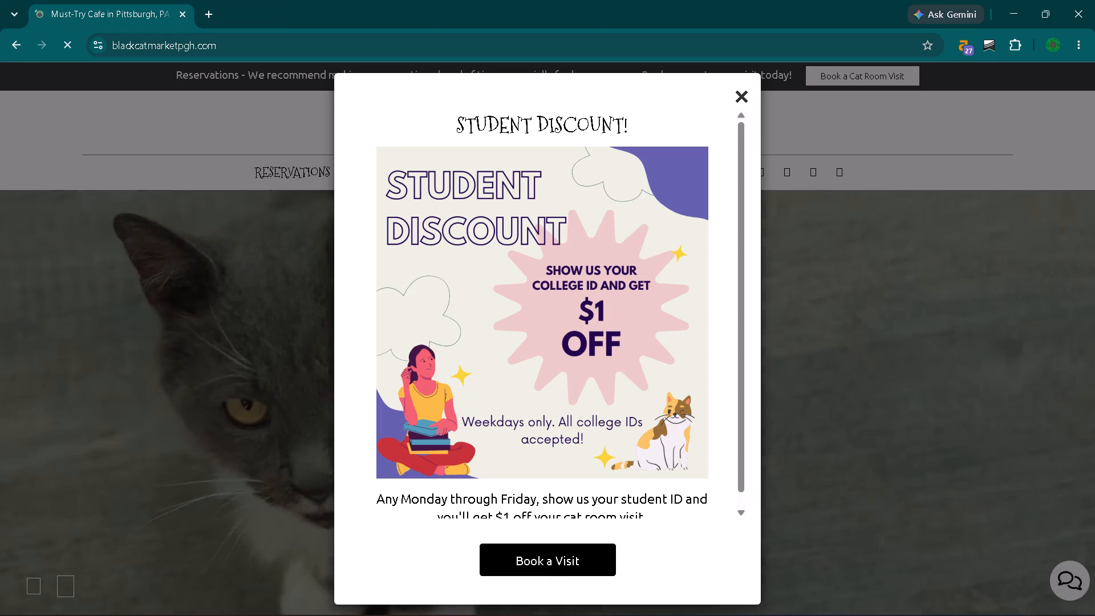
click(224, 45)
key(ctrl+v)
key(Return)
key(alt+Tab)
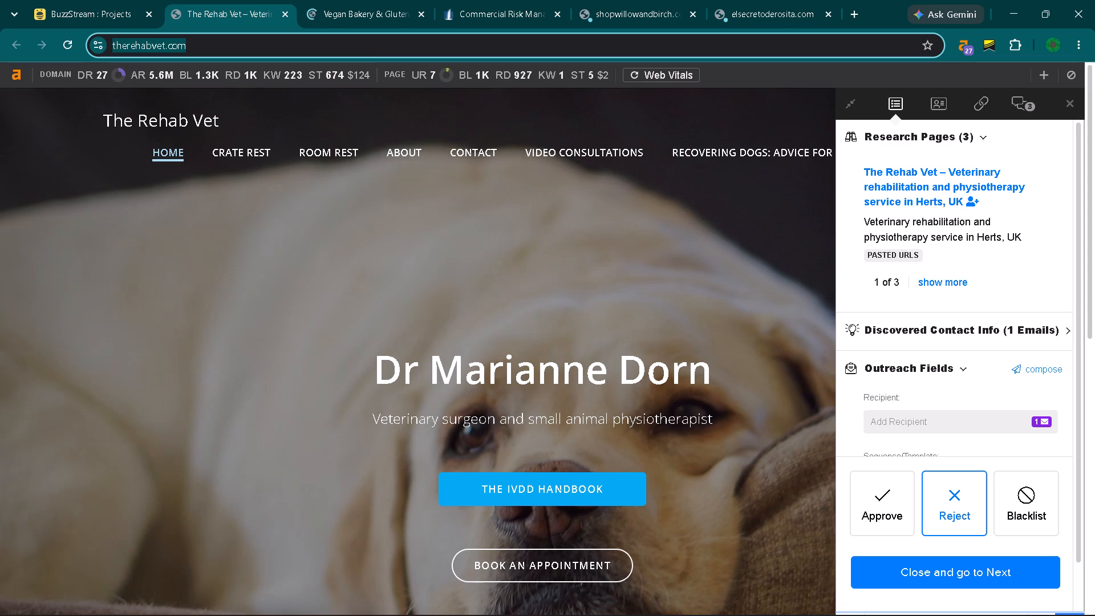
key(alt+Tab)
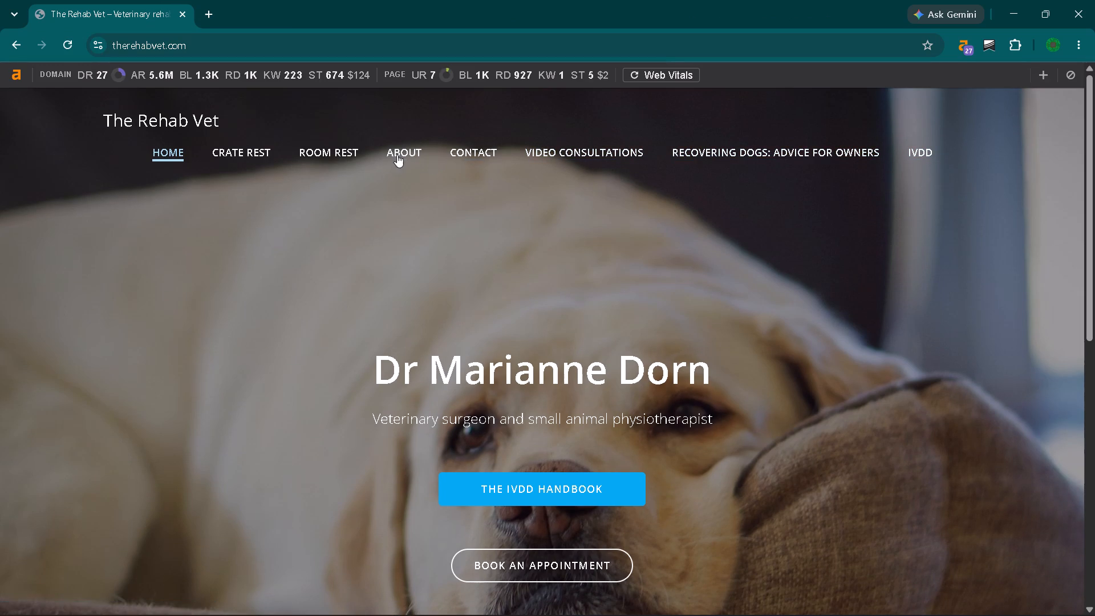
Examine The Rehab Vet homepage down to its footer, looking for a blog link.
scroll(211, 167, down, 10)
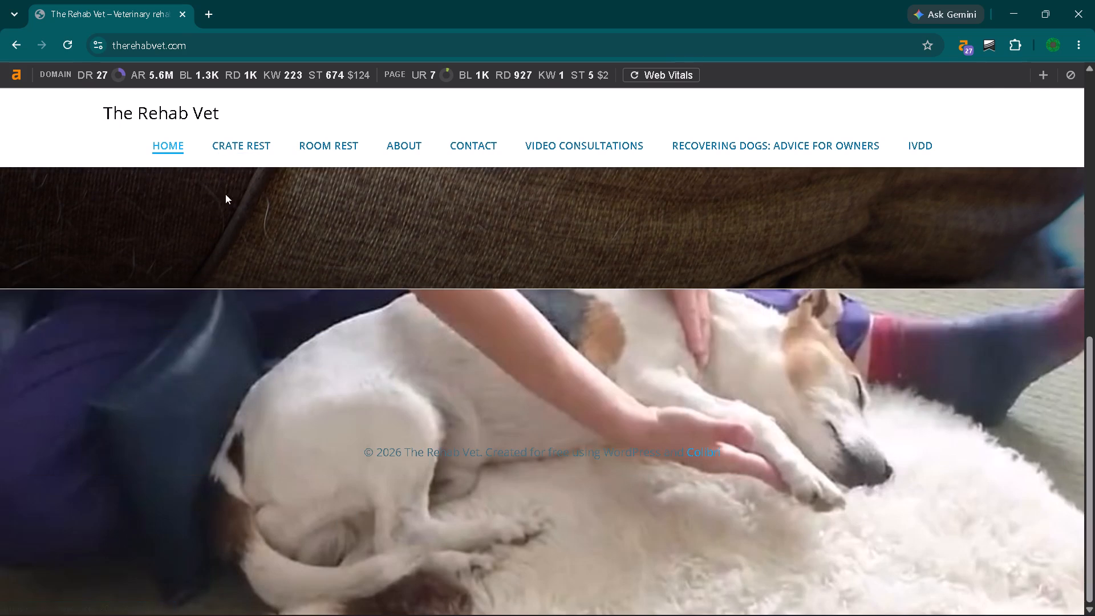
scroll(225, 194, down, 7)
scroll(963, 579, down, 6)
scroll(982, 583, up, 2)
scroll(982, 581, down, 5)
scroll(1017, 331, down, 2)
scroll(836, 315, up, 1)
scroll(838, 322, down, 4)
scroll(306, 445, up, 1)
scroll(212, 492, down, 11)
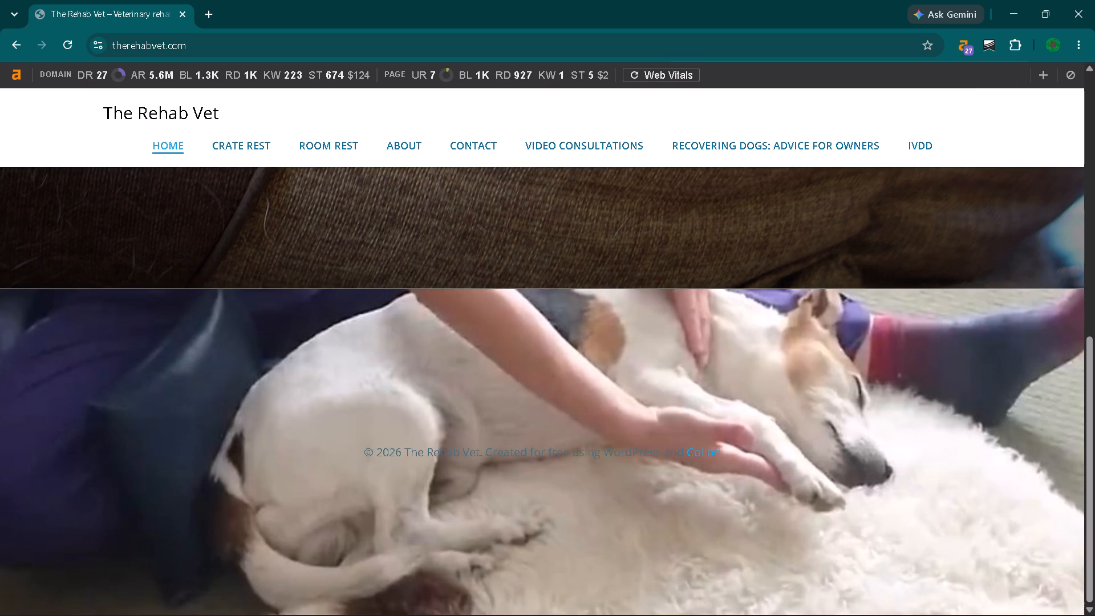
Close The Rehab Vet page in the other browser window and return to the BuzzStream queue.
triple_click(493, 443)
key(ctrl+w)
scroll(483, 413, up, 6)
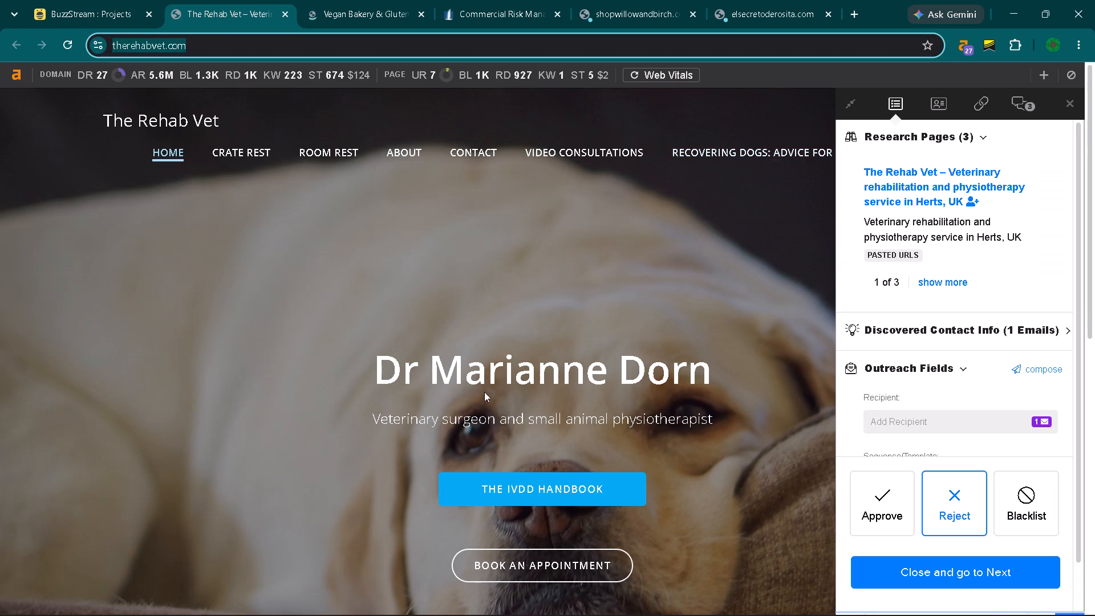
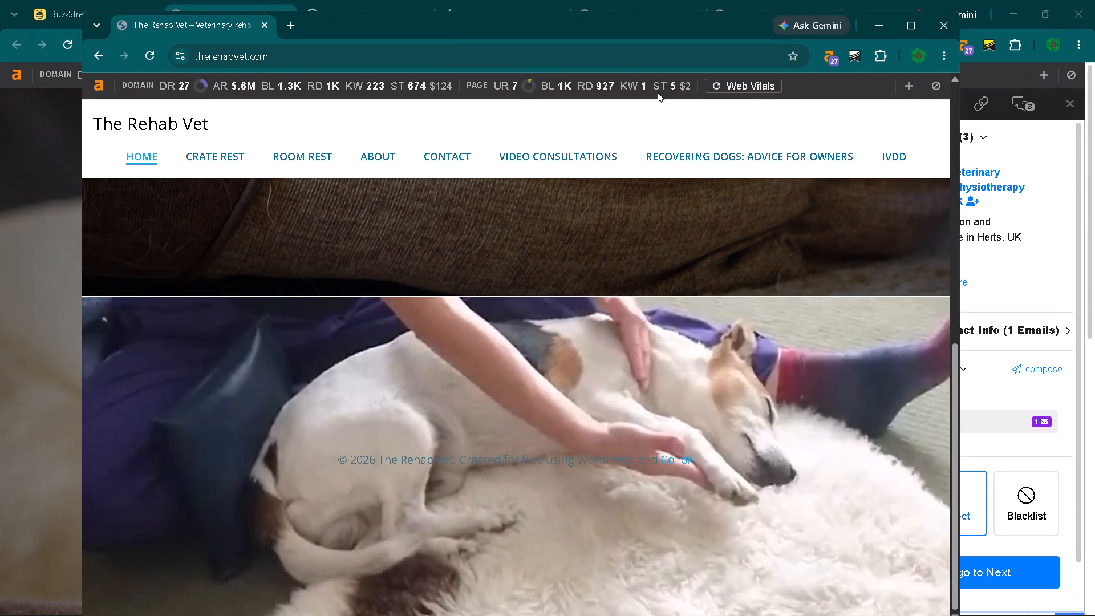
Return to The Rehab Vet's own window, maximise it, and open its Recovering Dogs advice and IVDD pages in new tabs.
key(alt+Tab)
key(alt+Tab)
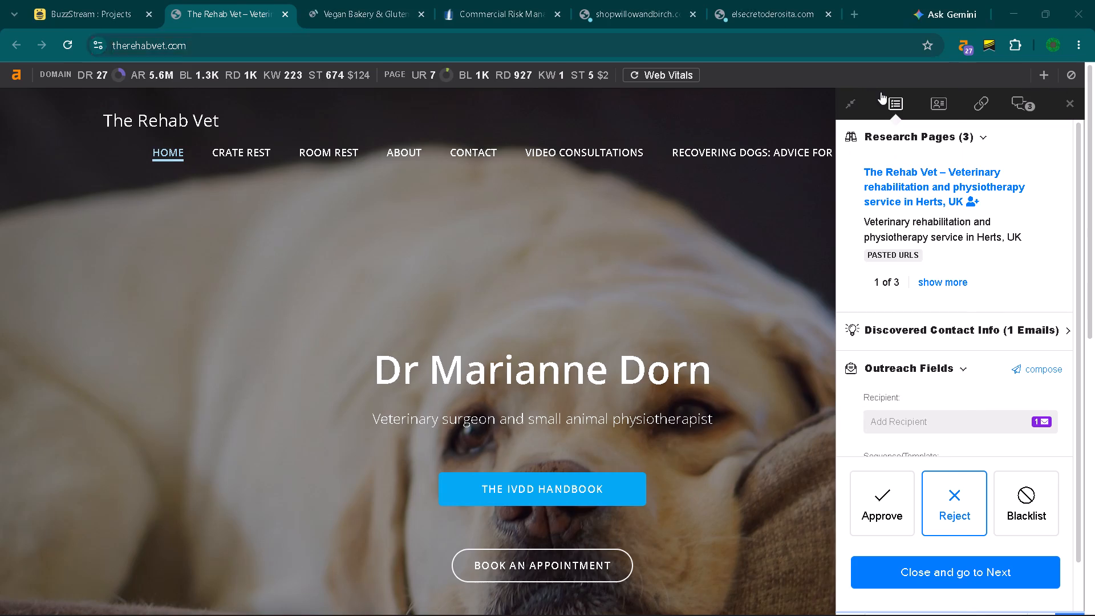
click(915, 27)
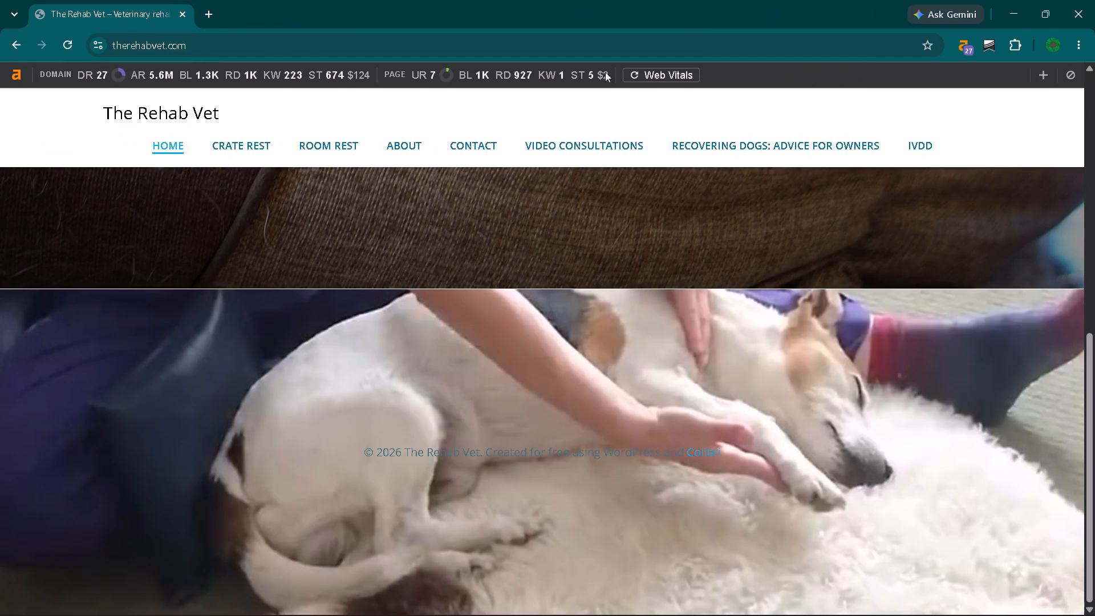
ctrl+click(759, 143)
ctrl+click(911, 143)
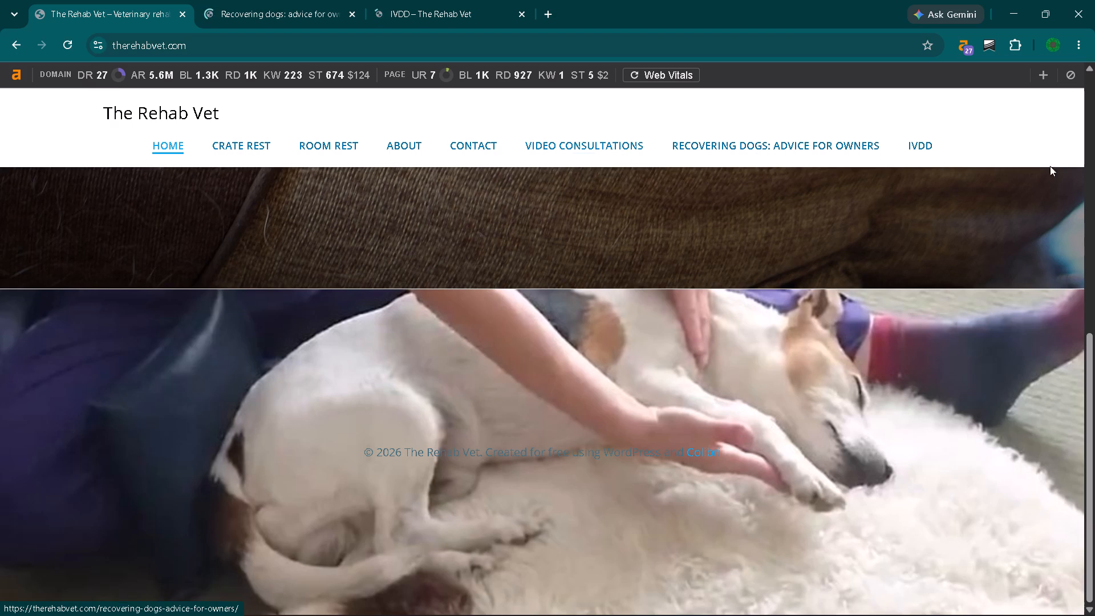
Re-examine The Rehab Vet homepage from footer to header, selecting all its text to check for a hidden blog link.
scroll(1007, 178, down, 1)
scroll(959, 198, up, 1)
scroll(945, 205, down, 19)
scroll(846, 526, up, 6)
scroll(650, 526, down, 4)
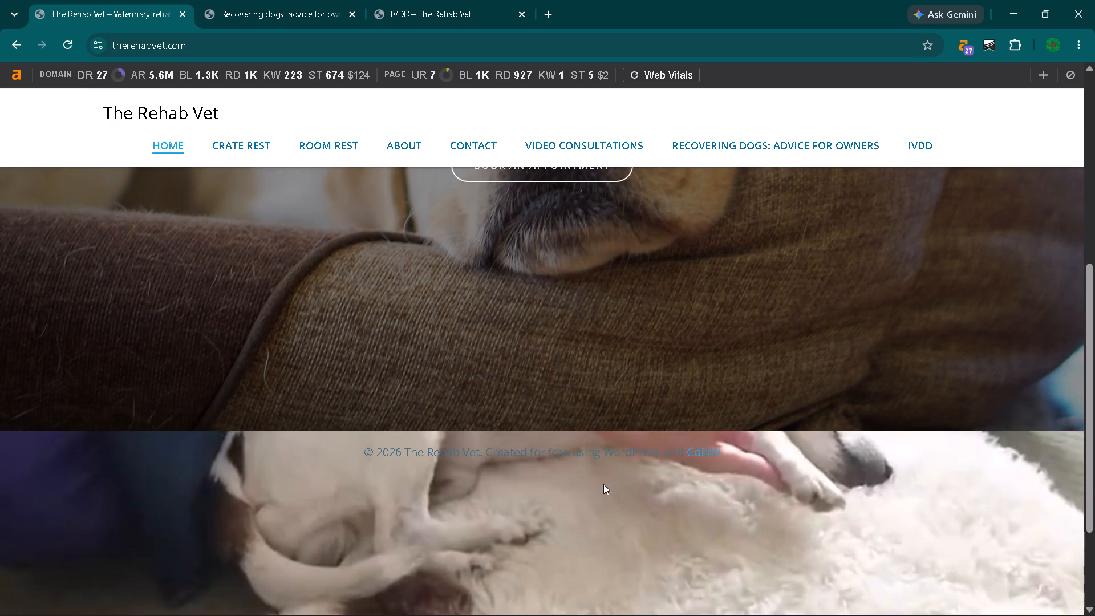
key(ctrl+a)
scroll(408, 460, up, 7)
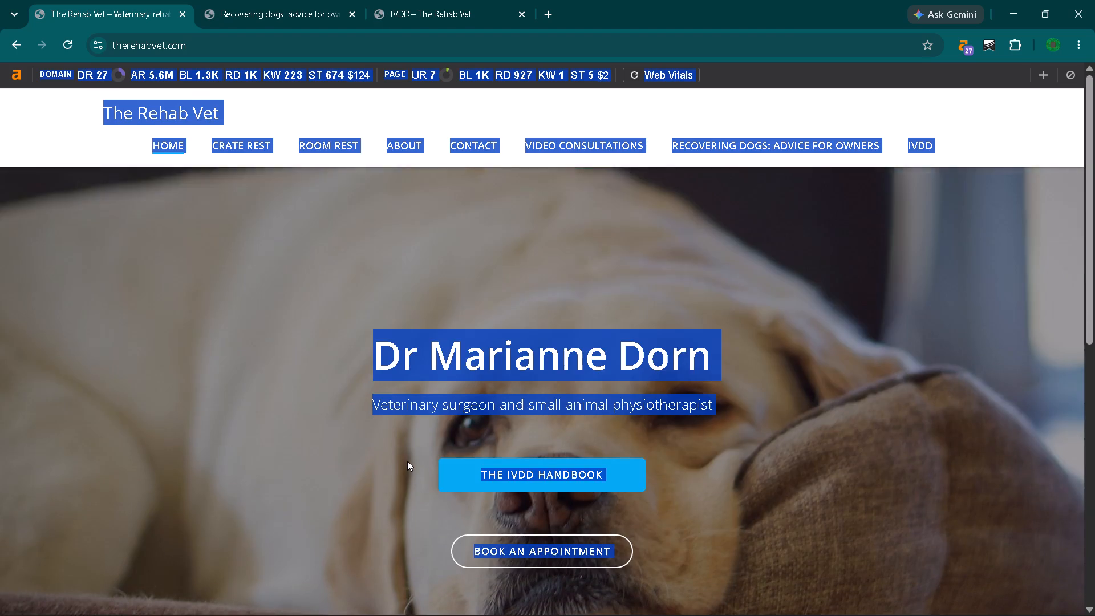
scroll(407, 461, up, 8)
click(185, 391)
Examine the Recovering Dogs: Advice for Owners page for blog-style content and close its tab.
key(ctrl+Tab)
scroll(481, 355, down, 3)
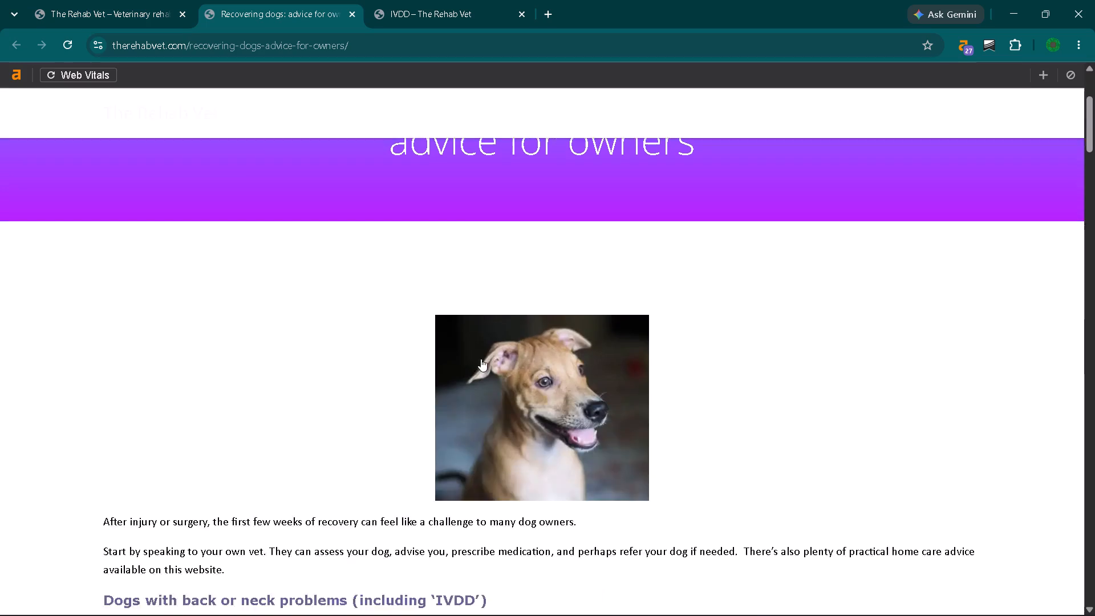
scroll(481, 359, down, 7)
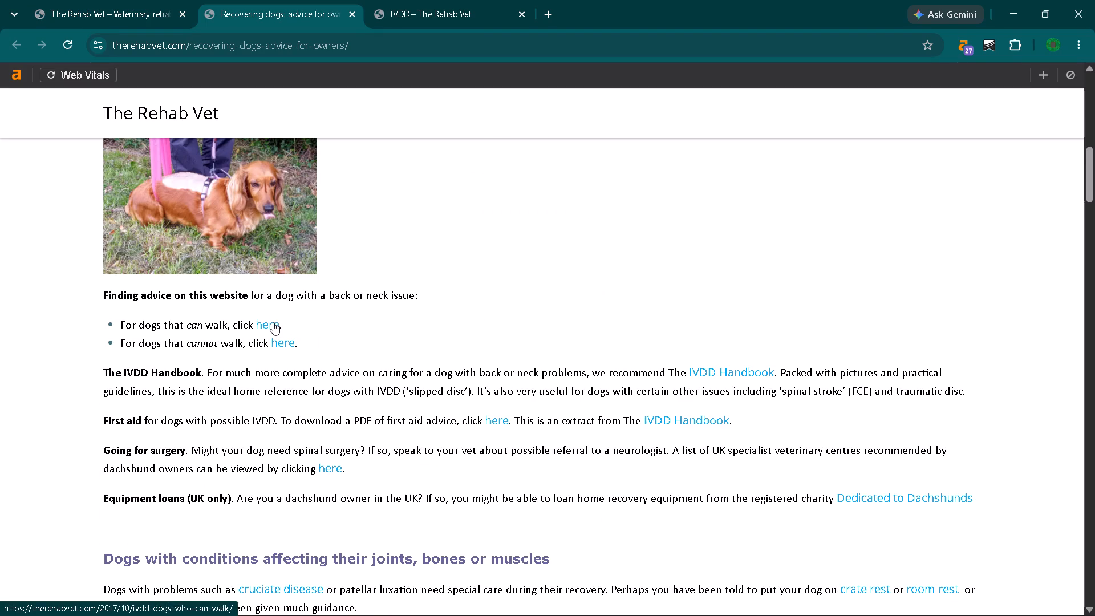
scroll(286, 379, down, 20)
scroll(228, 418, down, 6)
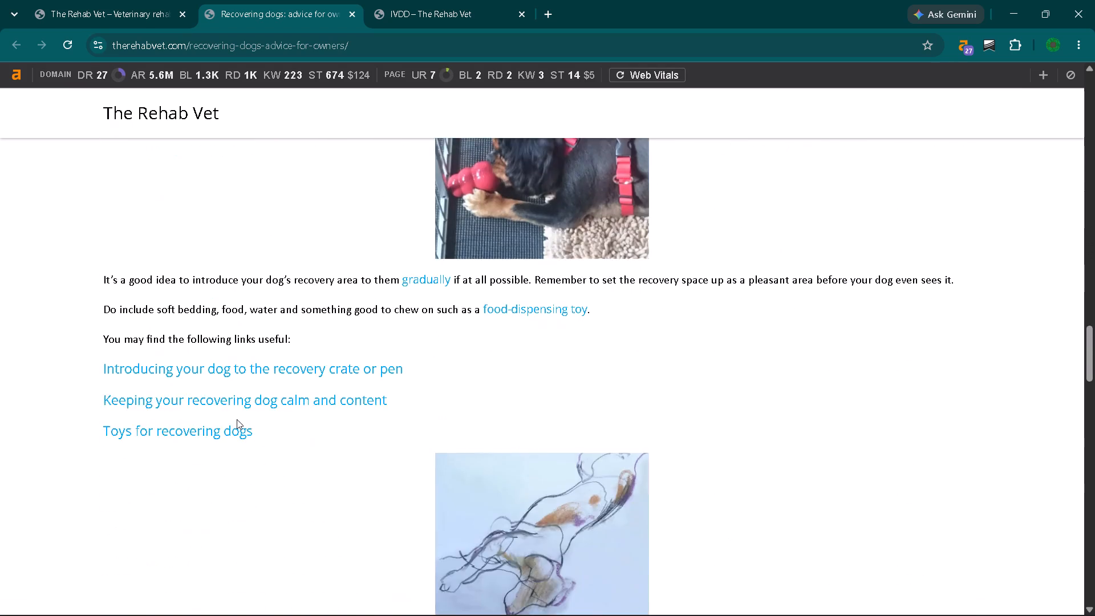
scroll(237, 419, down, 8)
key(ctrl+w)
Examine The Rehab Vet's IVDD page down to its footer for blog-style content and close its tab.
scroll(351, 352, down, 5)
scroll(231, 378, down, 2)
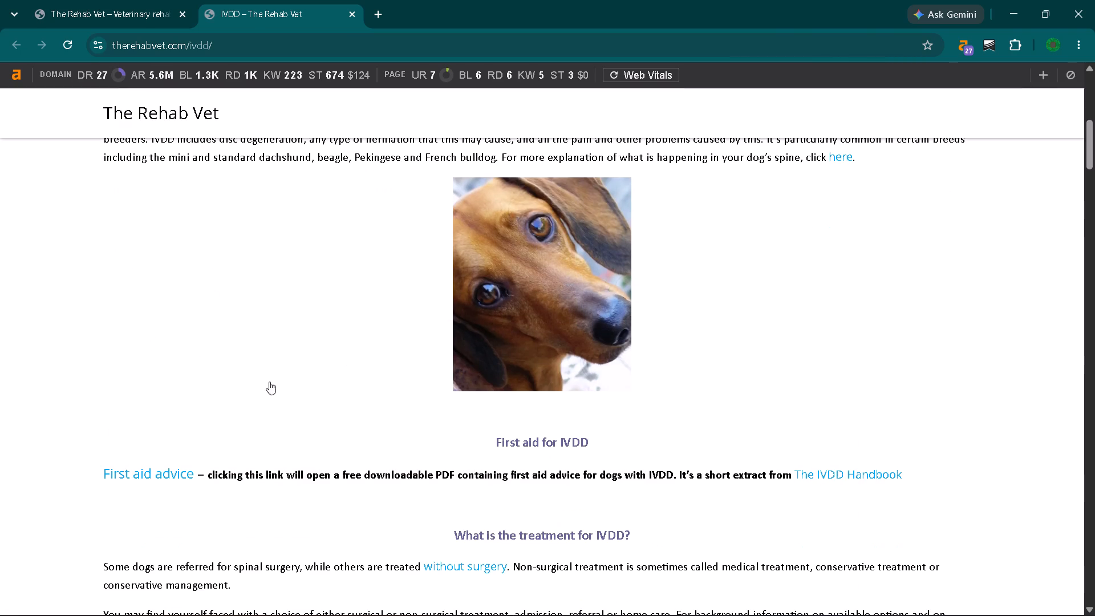
scroll(177, 469, down, 2)
scroll(177, 471, up, 1)
scroll(180, 476, down, 10)
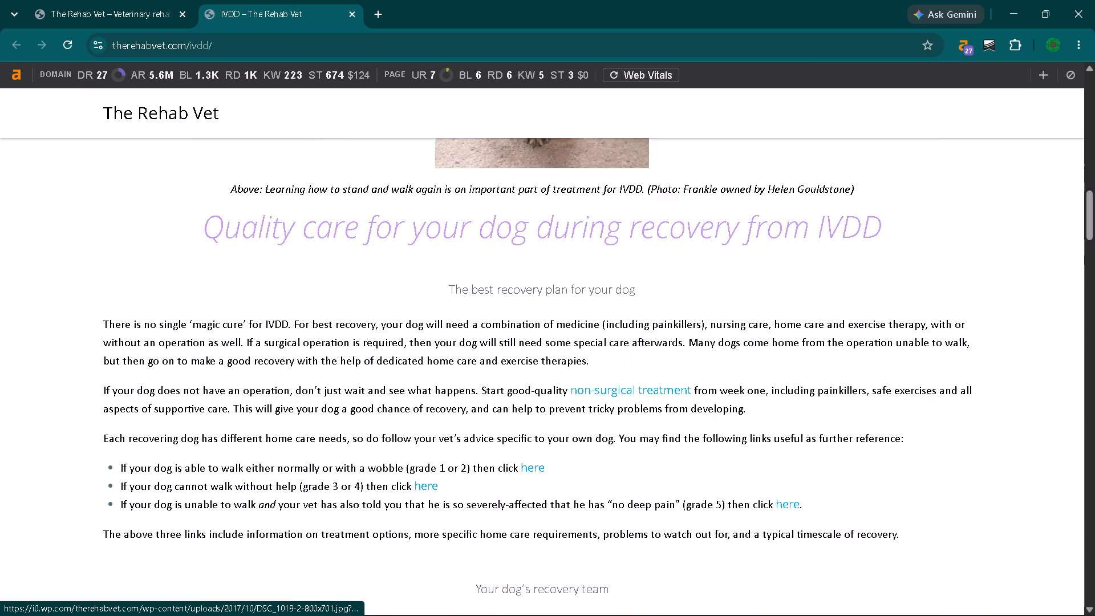
scroll(210, 473, down, 20)
scroll(210, 473, down, 9)
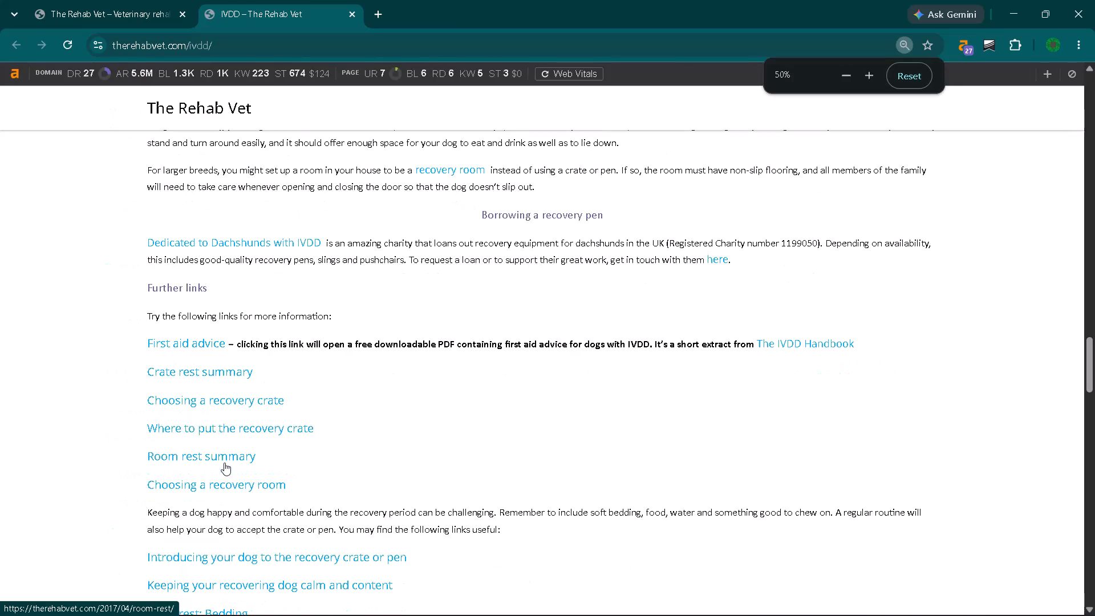
scroll(225, 464, down, 7)
ctrl+scroll(225, 464, up, 3)
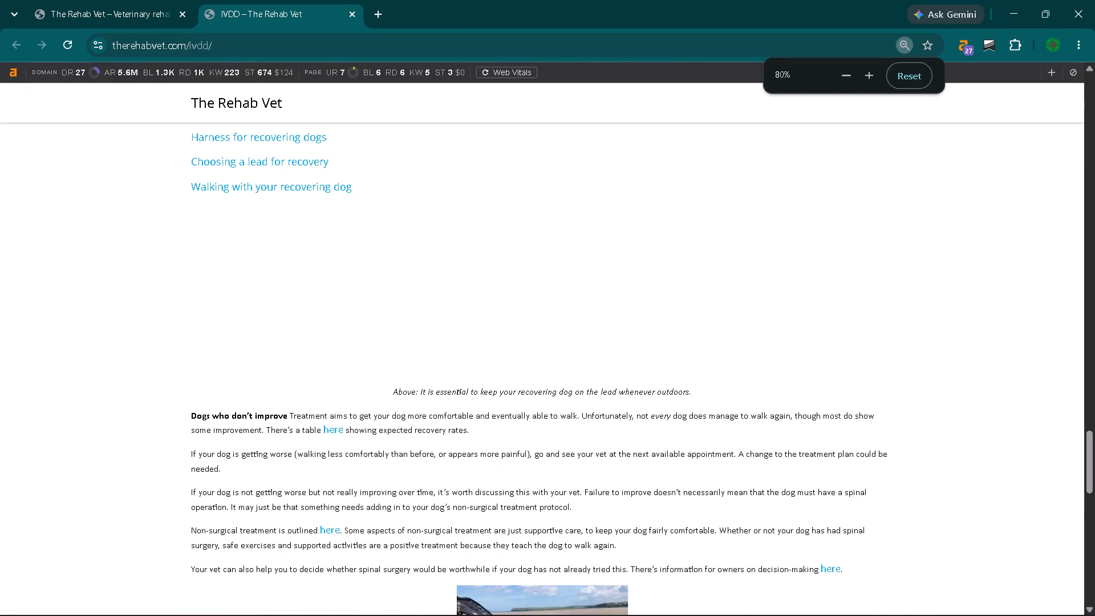
ctrl+scroll(230, 448, up, 2)
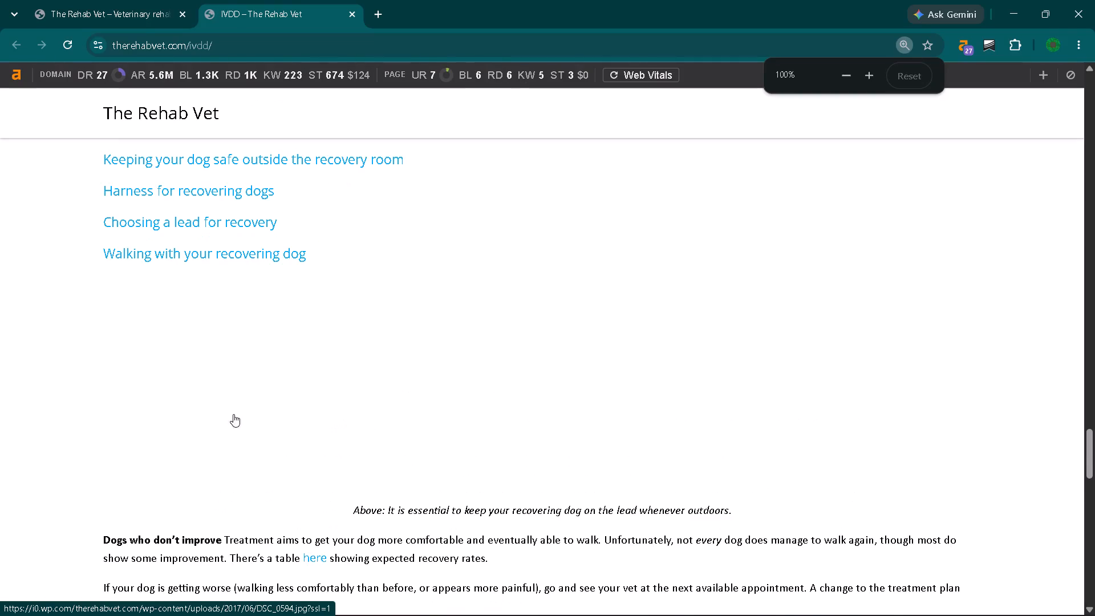
scroll(228, 417, down, 20)
scroll(228, 417, down, 2)
key(ctrl+w)
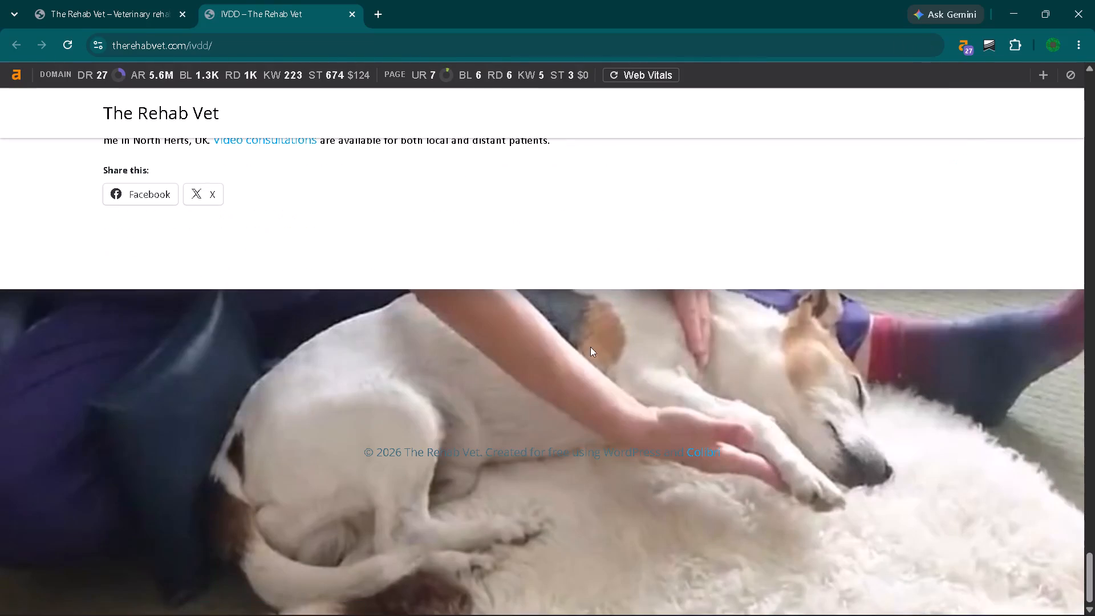
Return to the BuzzStream queue, leave The Rehab Vet as rejected and move on to Pamela Wasabi Bakery.
key(alt+Tab)
key(alt+Tab)
key(alt+Tab)
click(946, 569)
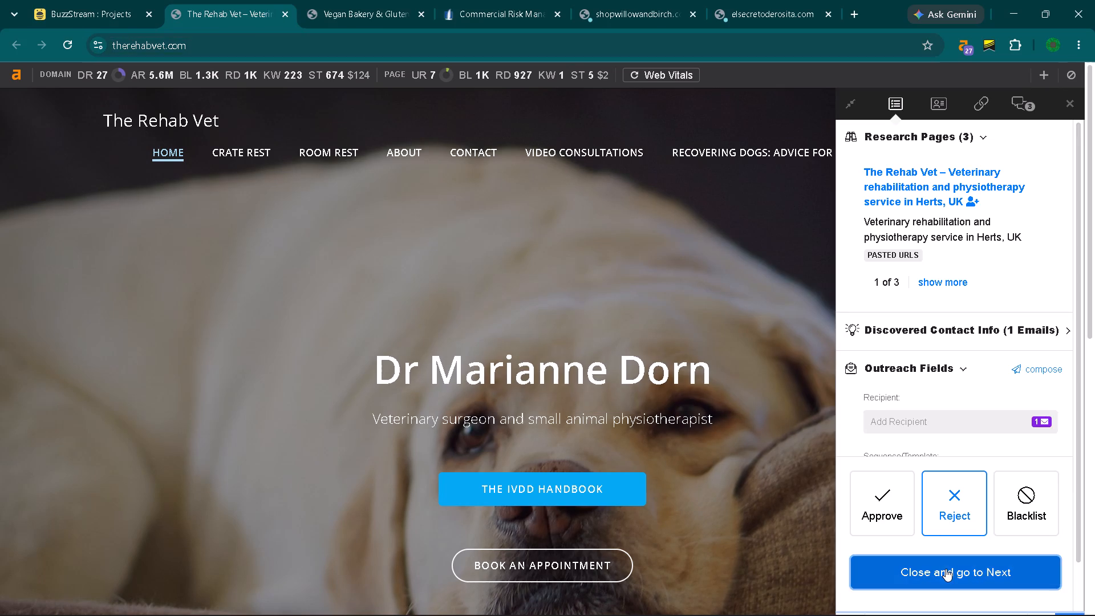
Dismiss the pick-up or courier service pop-up on the Pamela Wasabi homepage.
click(55, 219)
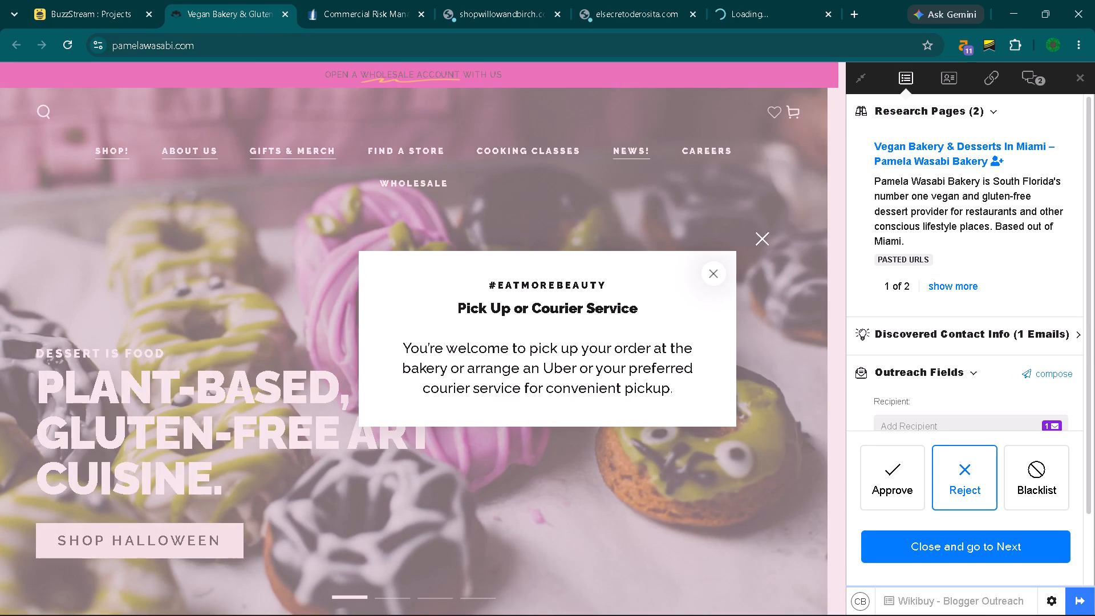
double_click(230, 0)
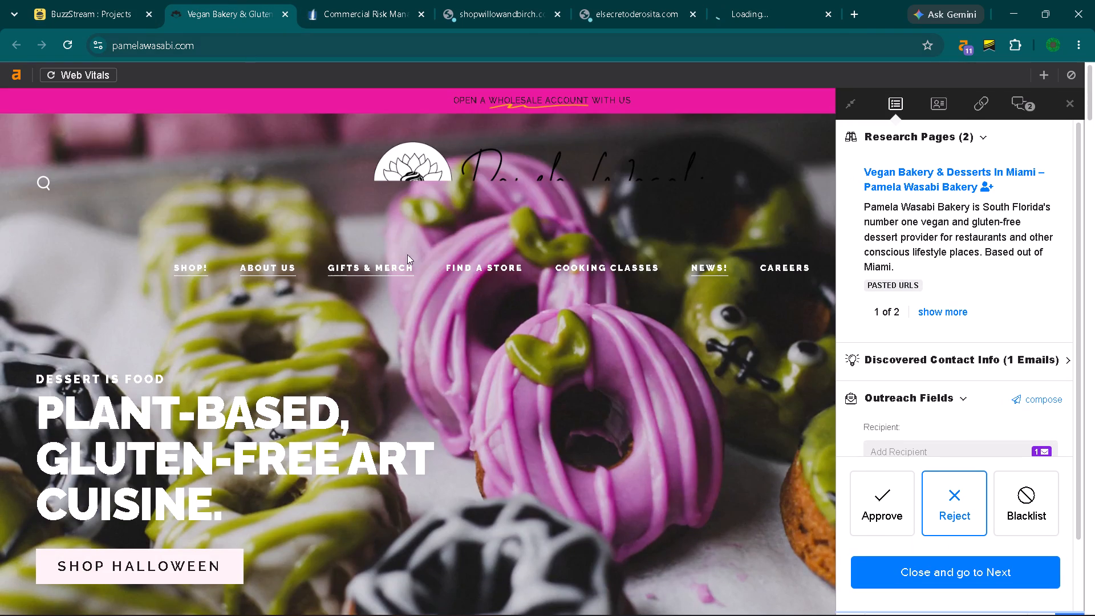
Copy the pamelawasabi.com address and open it in the other browser window in place of The Rehab Vet.
click(237, 37)
key(ctrl+c)
key(ctrl+c)
key(ctrl+c)
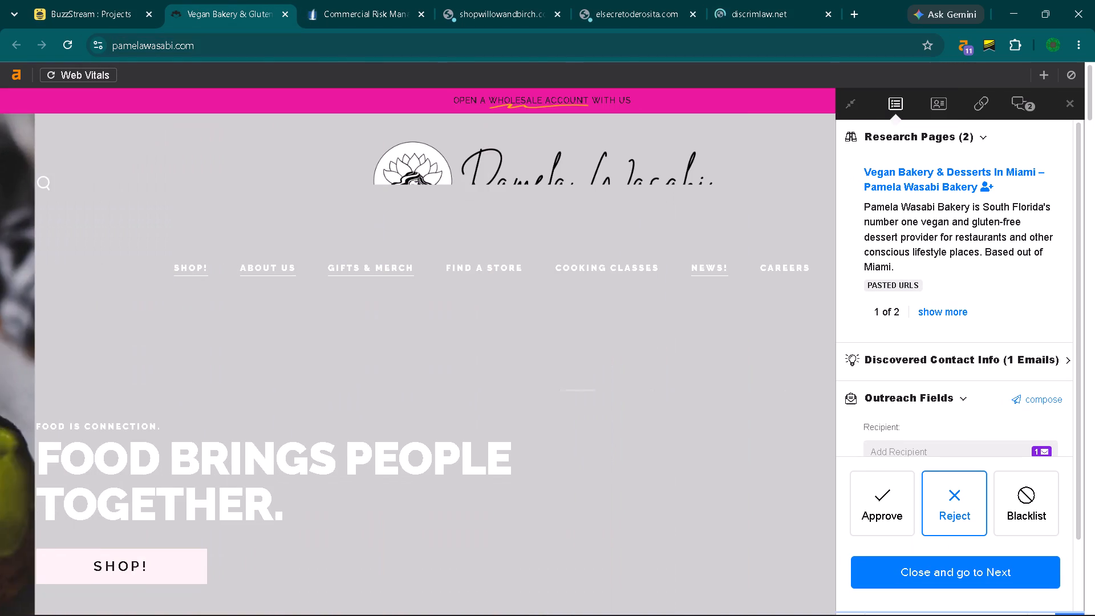
key(alt+Tab)
click(237, 37)
key(ctrl+v)
key(Return)
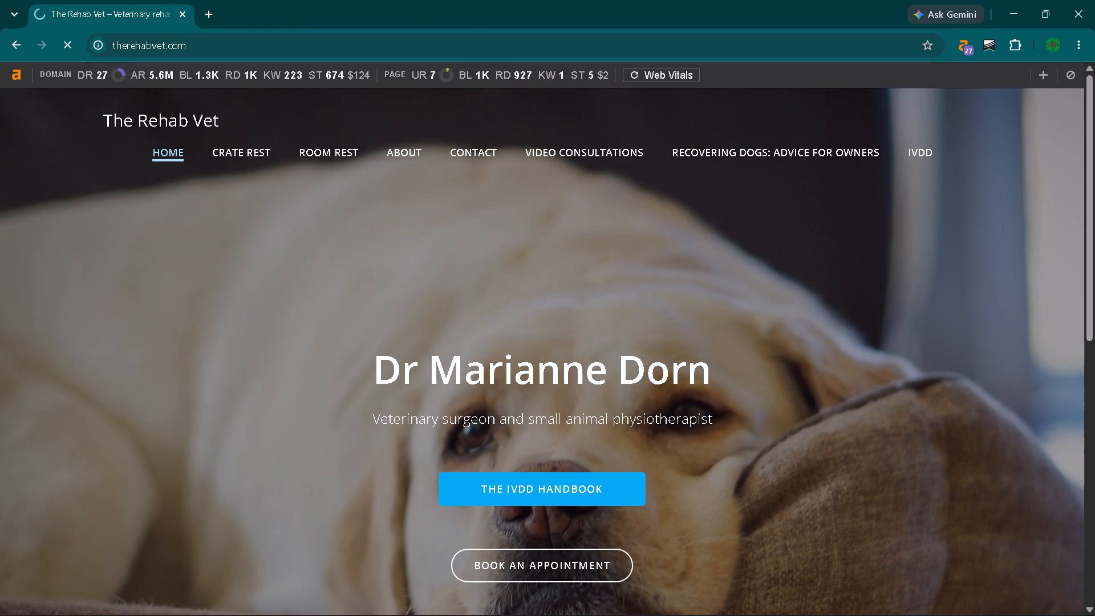
Return to the BuzzStream queue, leave Pamela Wasabi Bakery as rejected and move on to the Nationwide risk management page.
key(alt+Tab)
key(alt+Tab)
key(alt+Tab)
key(alt+Tab)
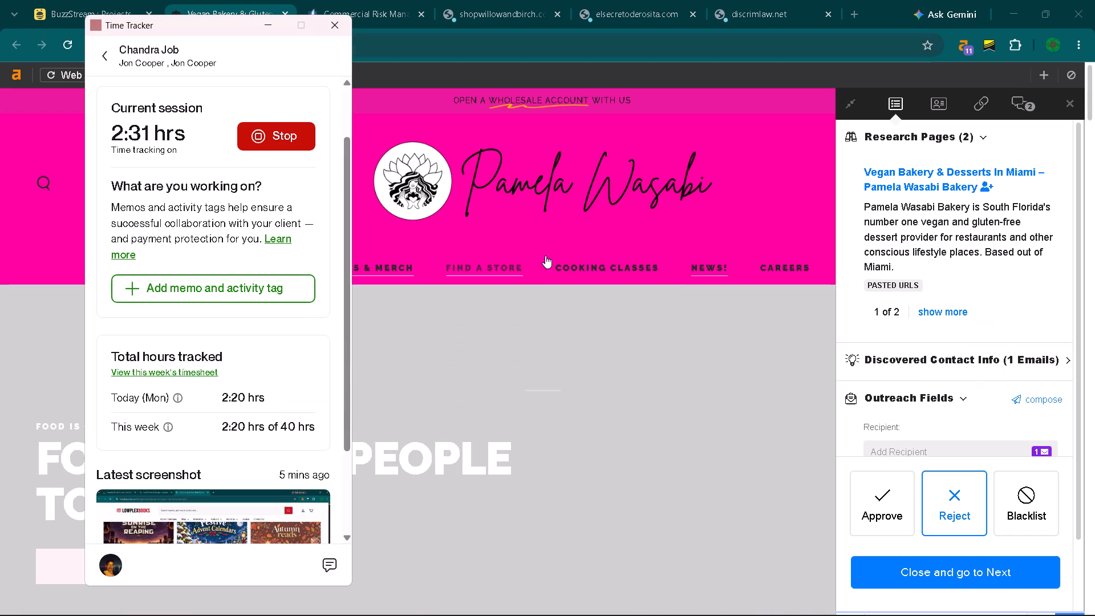
key(alt+Tab)
key(alt+Tab)
key(alt+Tab)
key(alt+Tab)
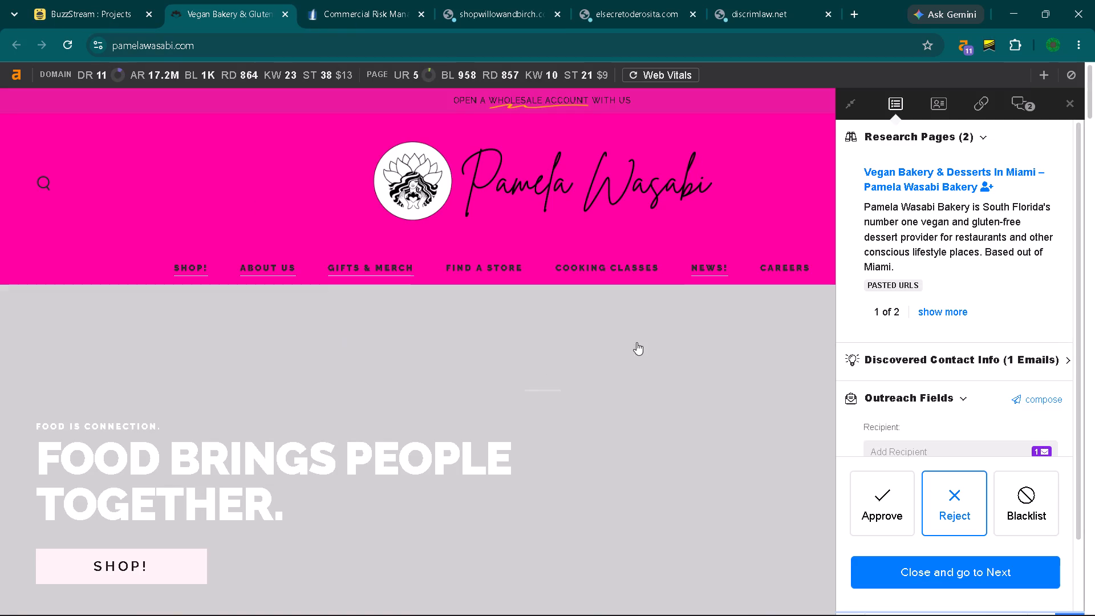
key(alt+Tab)
key(alt+Tab)
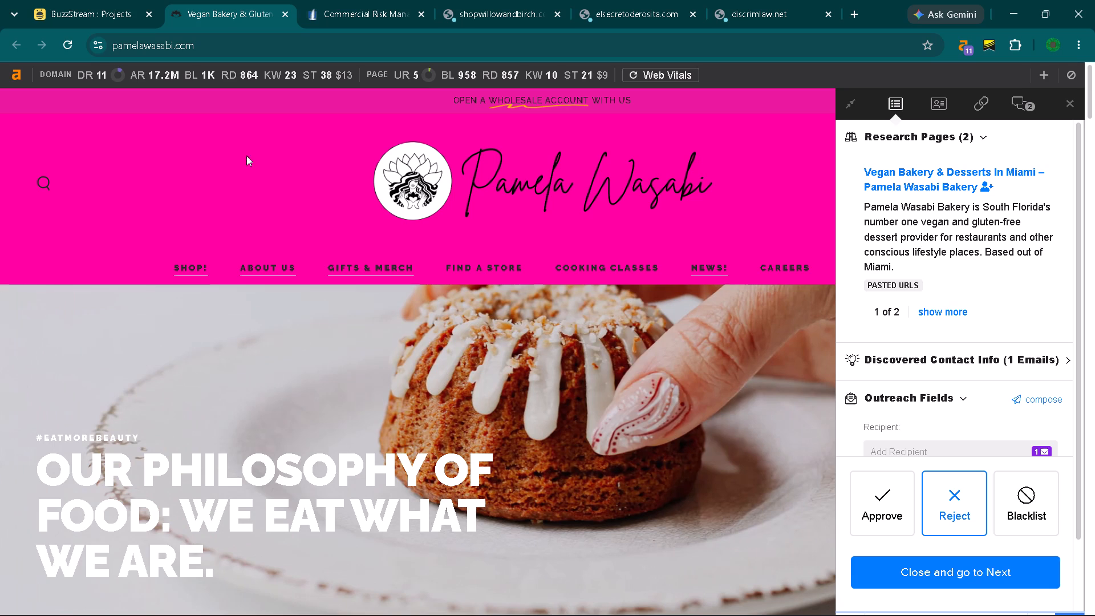
click(922, 572)
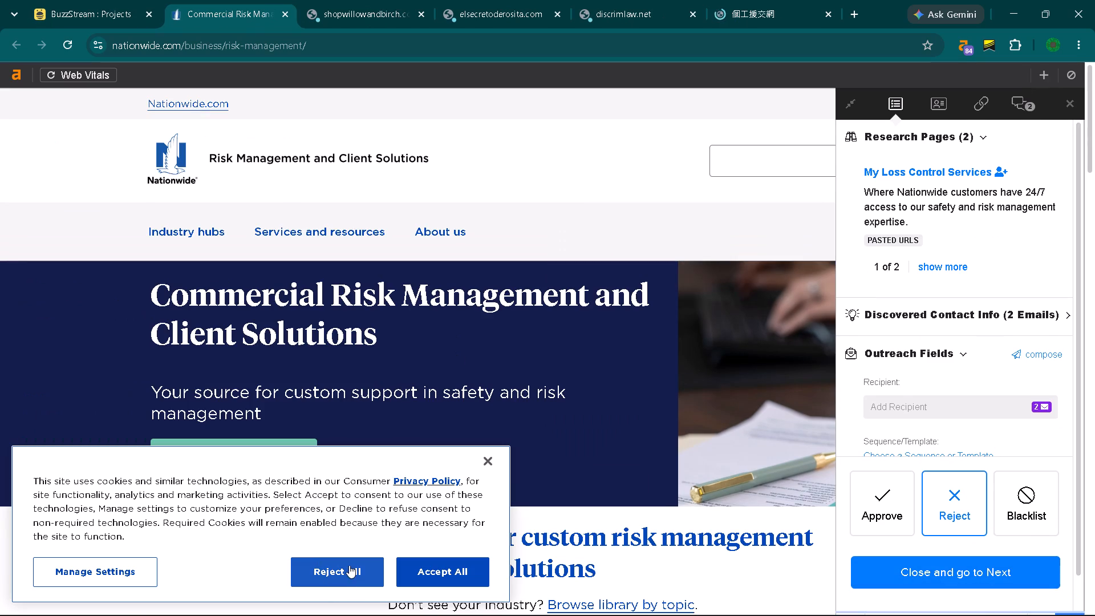
Reject all cookies on the Nationwide risk management page.
click(348, 578)
Examine the Nationwide risk management page down to its footer and back, looking for a blog.
triple_click(243, 0)
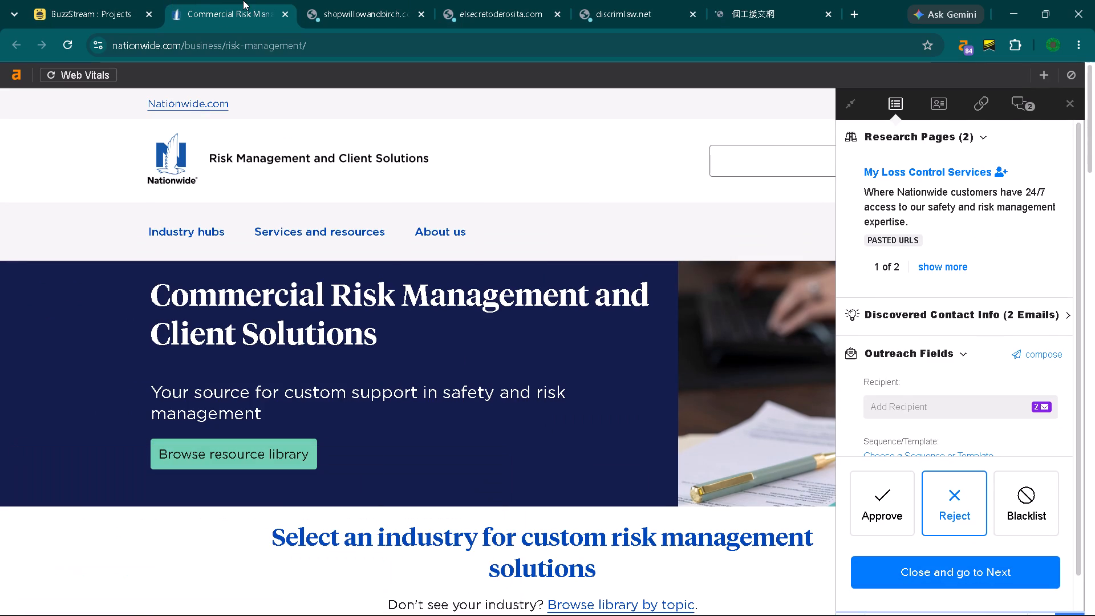
scroll(274, 218, down, 13)
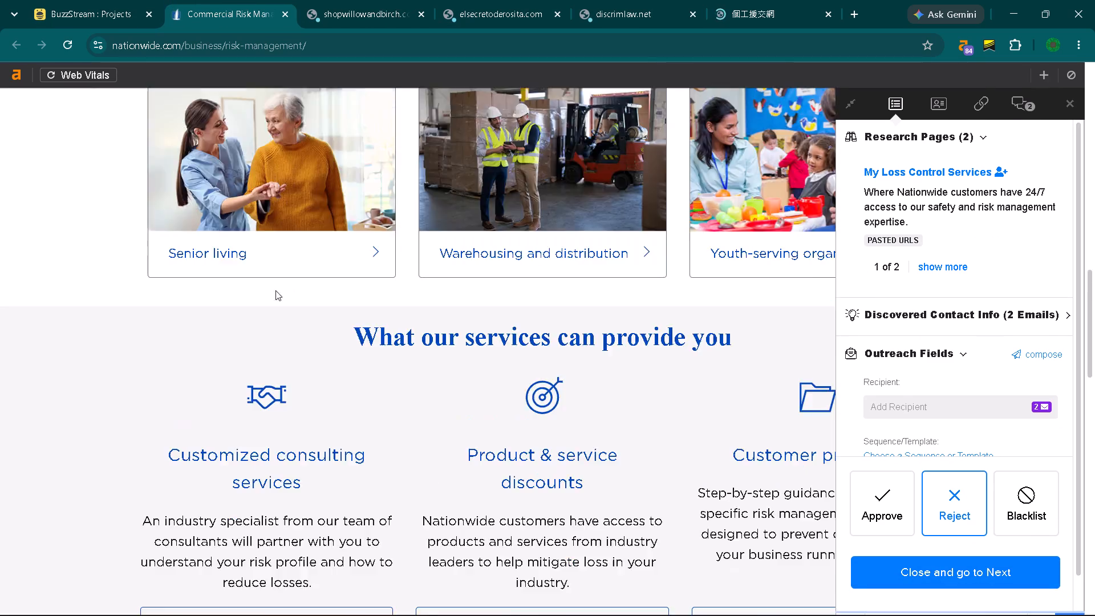
scroll(275, 290, down, 20)
scroll(275, 290, down, 8)
scroll(489, 493, up, 4)
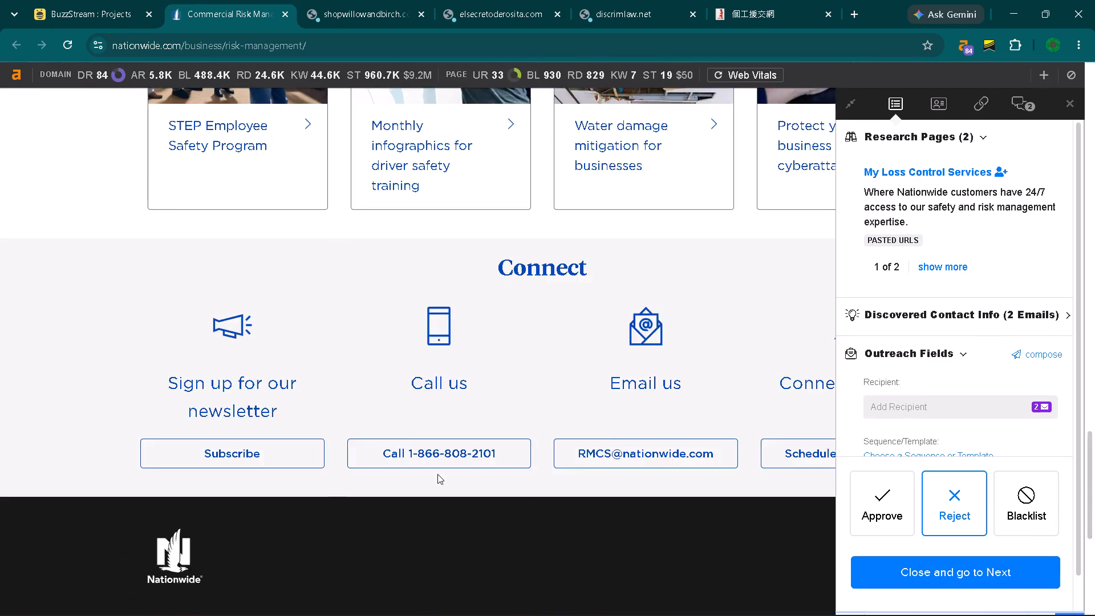
scroll(437, 474, up, 9)
scroll(325, 479, down, 1)
scroll(325, 479, up, 20)
scroll(325, 479, up, 2)
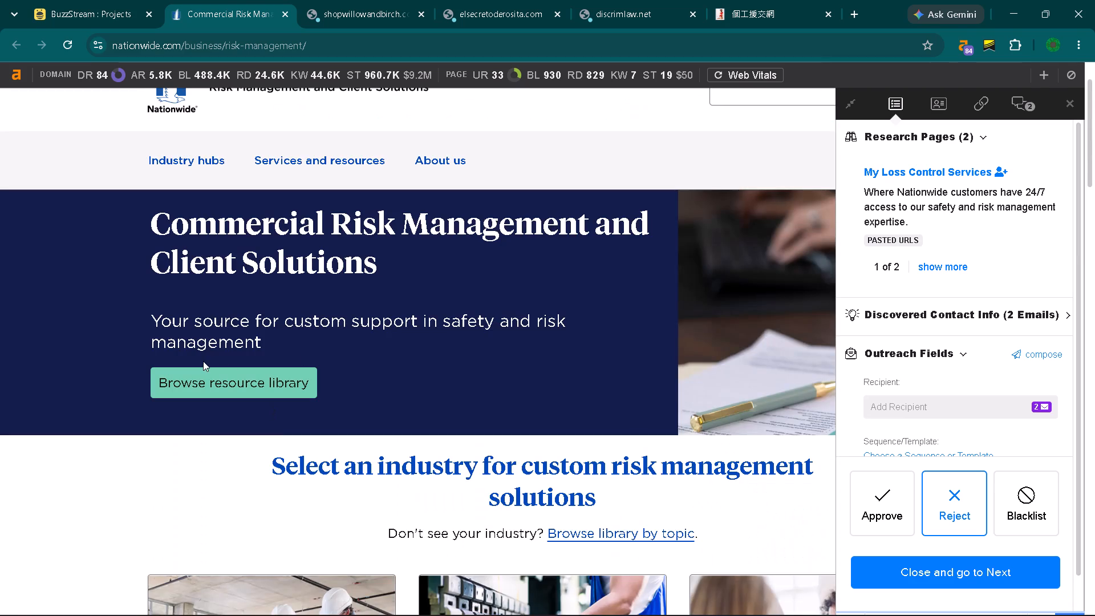
scroll(350, 336, up, 5)
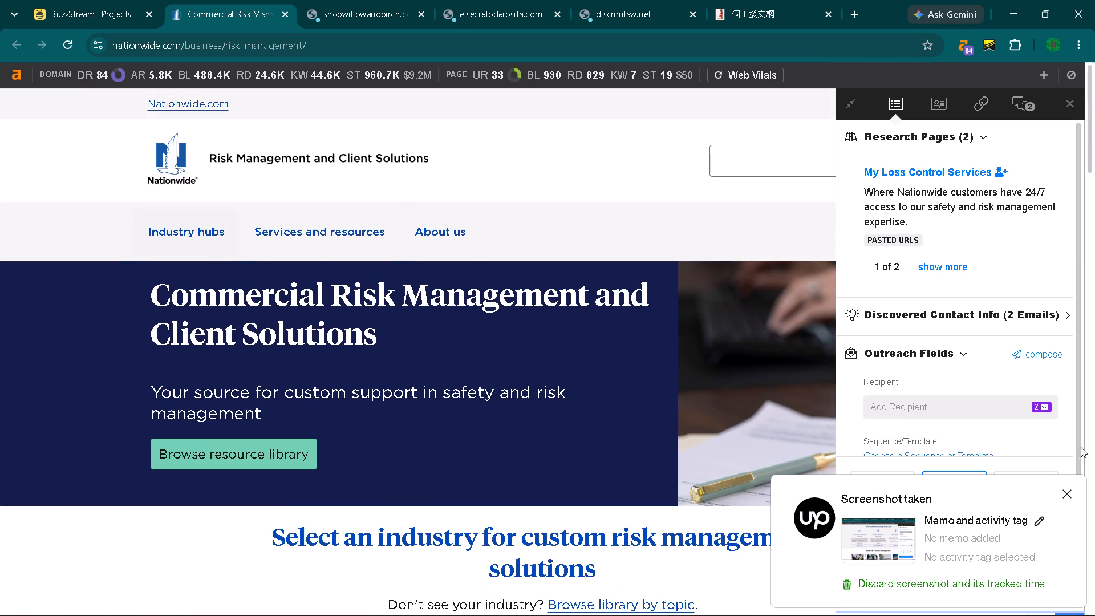
Dismiss the time tracker's screenshot notice, leave Nationwide as rejected and move on to the following queued site.
click(1070, 491)
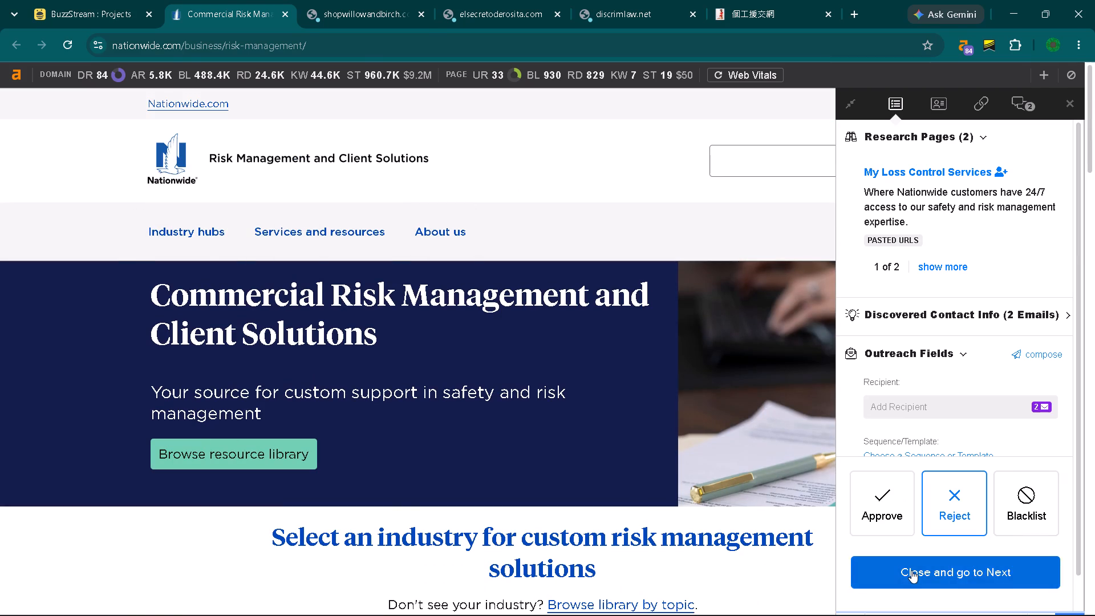
click(911, 570)
Look through the queued site tabs and the BuzzStream project list, ending on the Willow & Birch Apothecary tab.
click(424, 131)
click(139, 0)
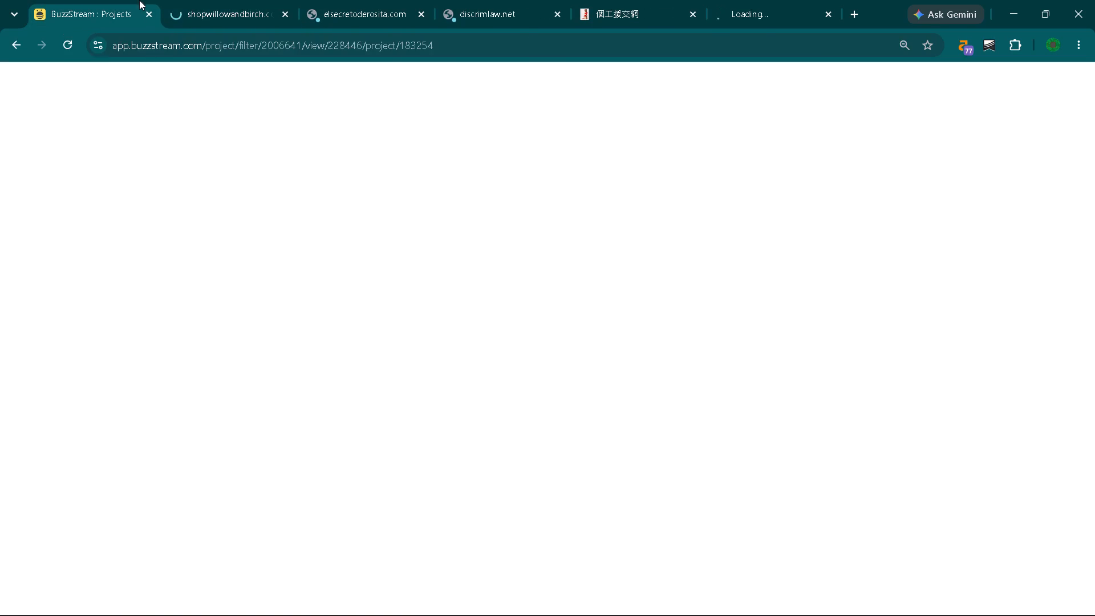
double_click(209, 0)
click(397, 0)
click(417, 121)
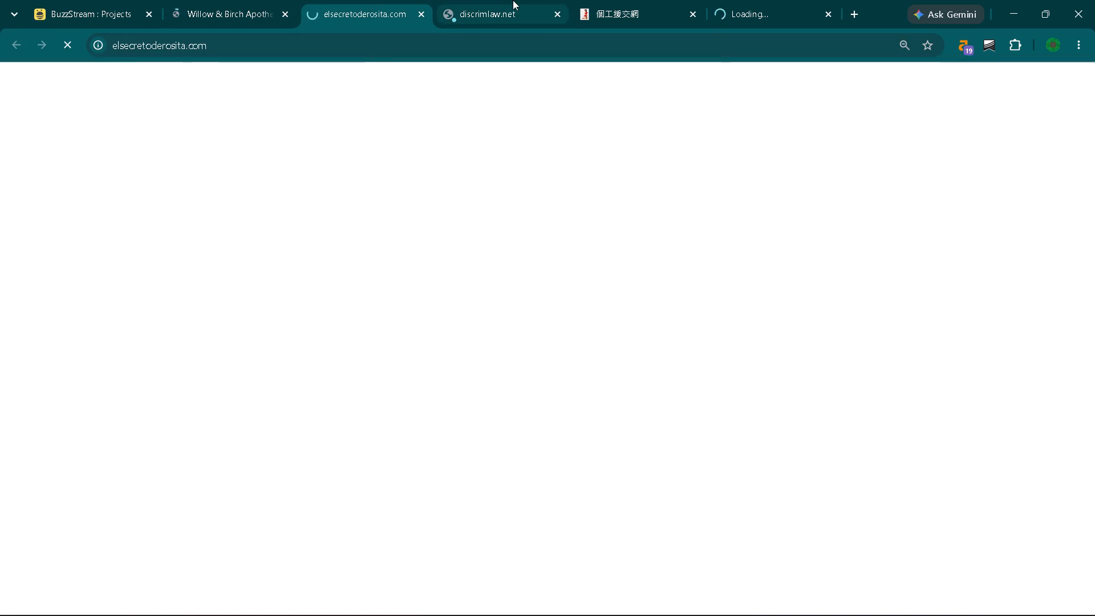
click(513, 0)
click(431, 129)
click(655, 0)
click(733, 0)
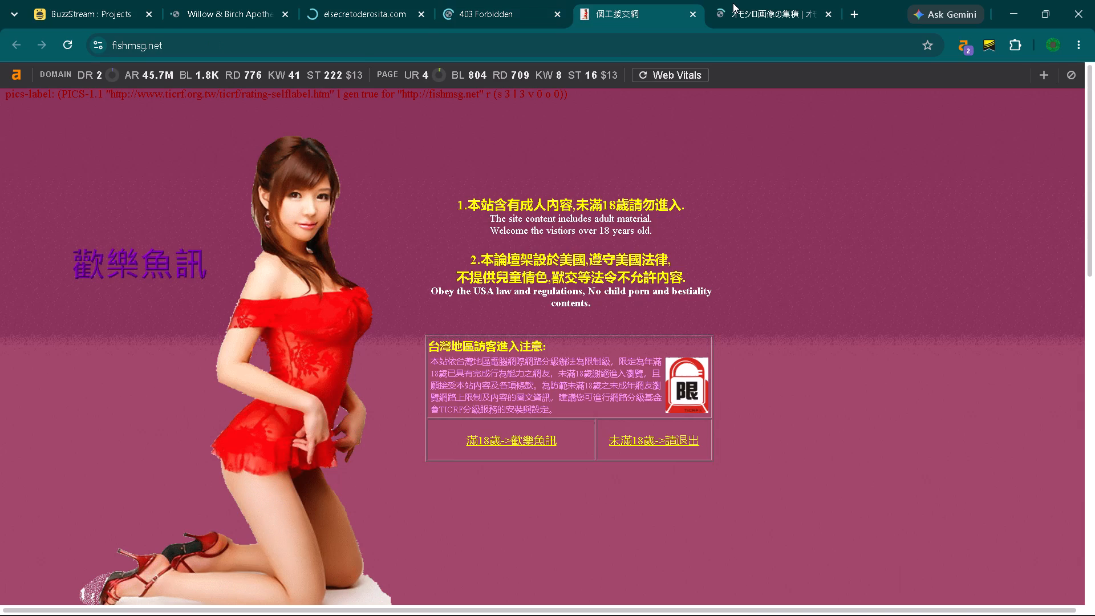
click(70, 0)
click(266, 0)
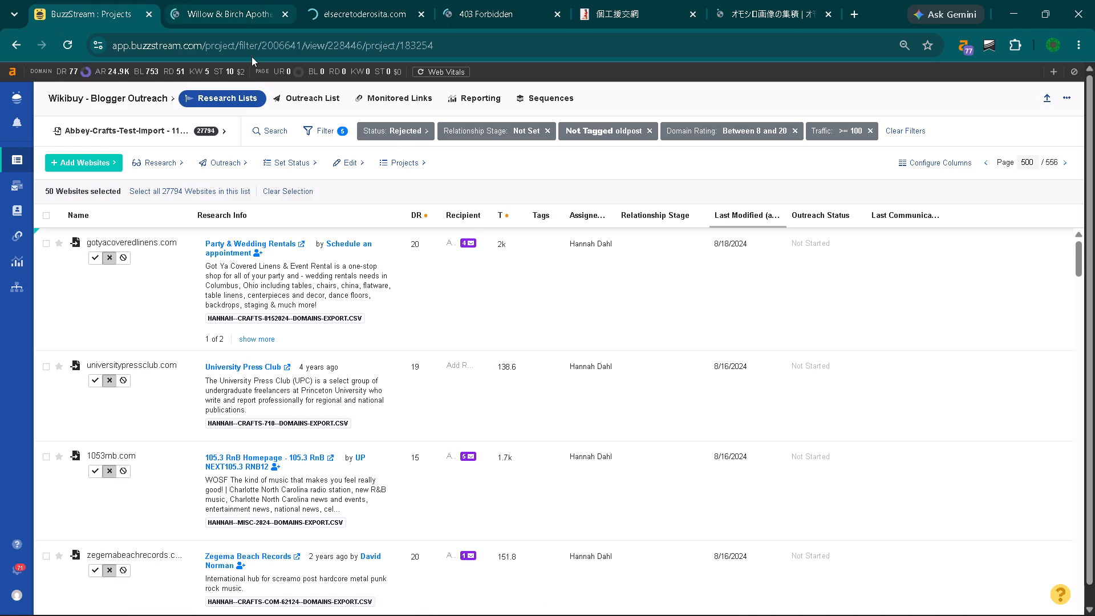
click(248, 10)
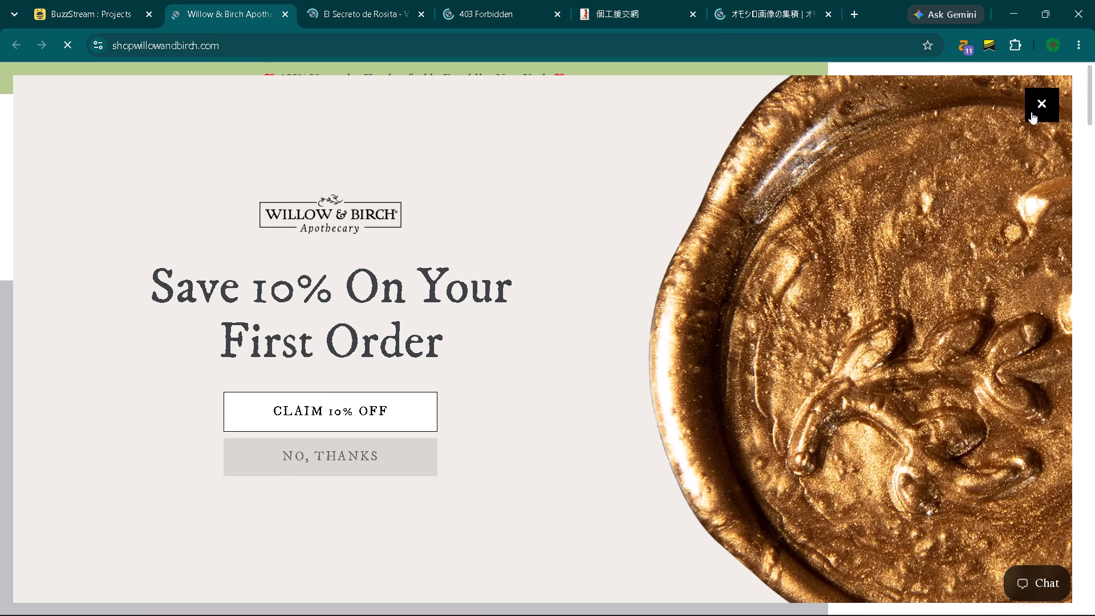
Close the 10% first-order discount pop-up on the Willow & Birch Apothecary homepage.
click(1031, 112)
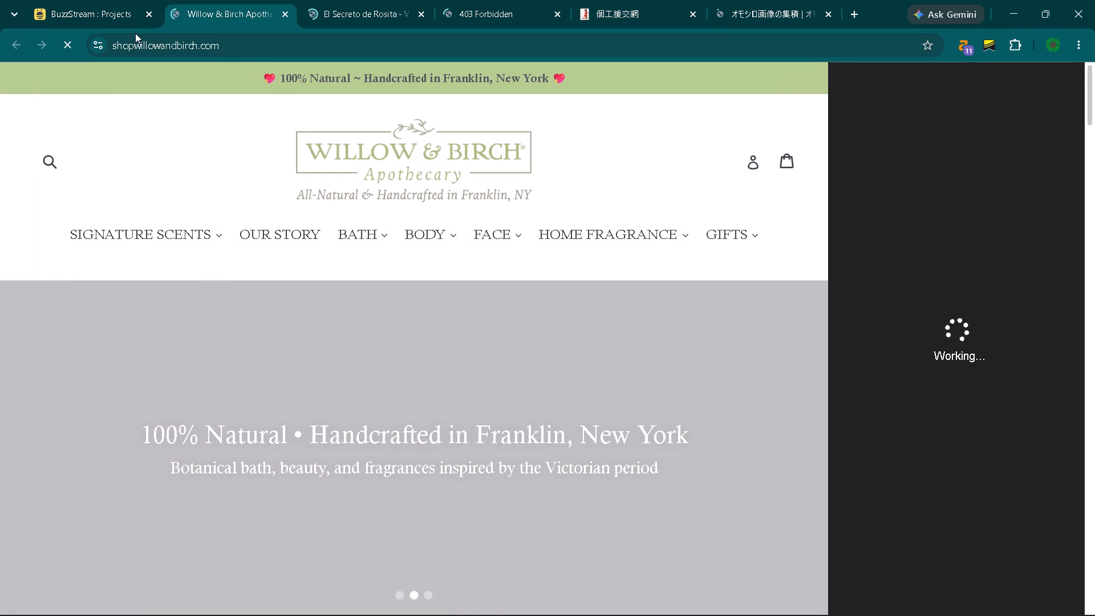
Copy the shopwillowandbirch.com address and load it in the other browser window.
click(208, 0)
click(264, 49)
key(ctrl+c)
key(ctrl+c)
key(ctrl+c)
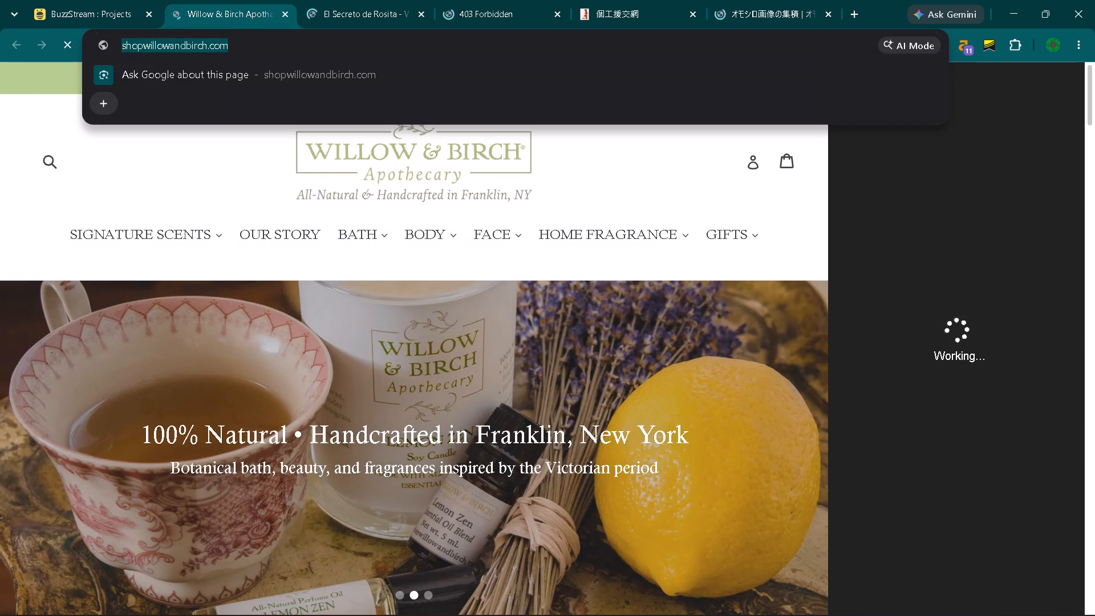
key(alt+Tab)
click(265, 46)
key(ctrl+v)
key(Return)
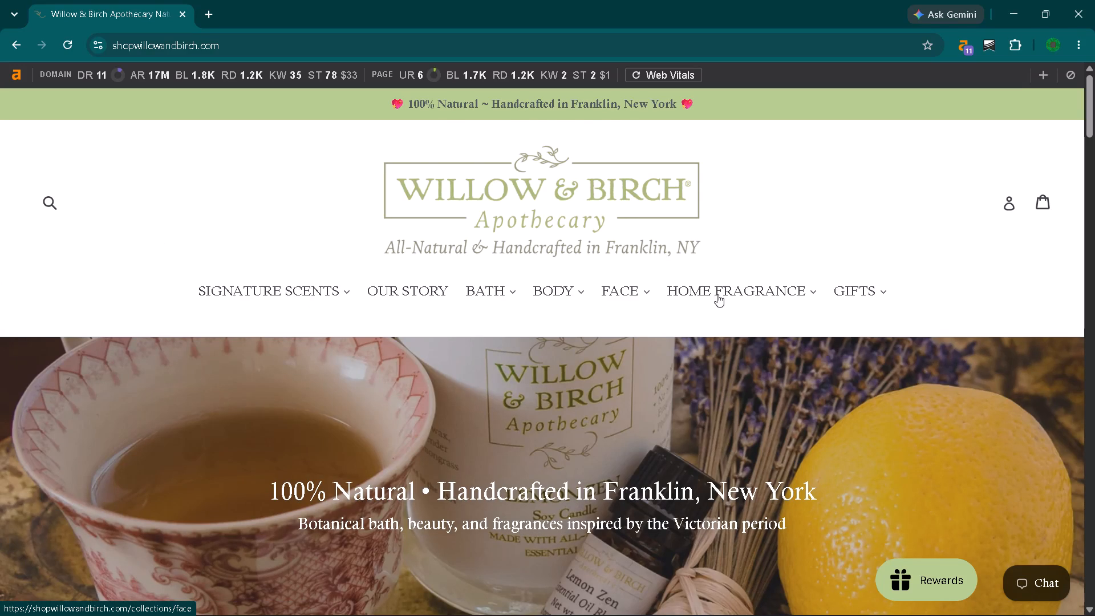
Check the Willow & Birch navigation categories, from Signature Scents to Gifts, for a blog link.
click(858, 291)
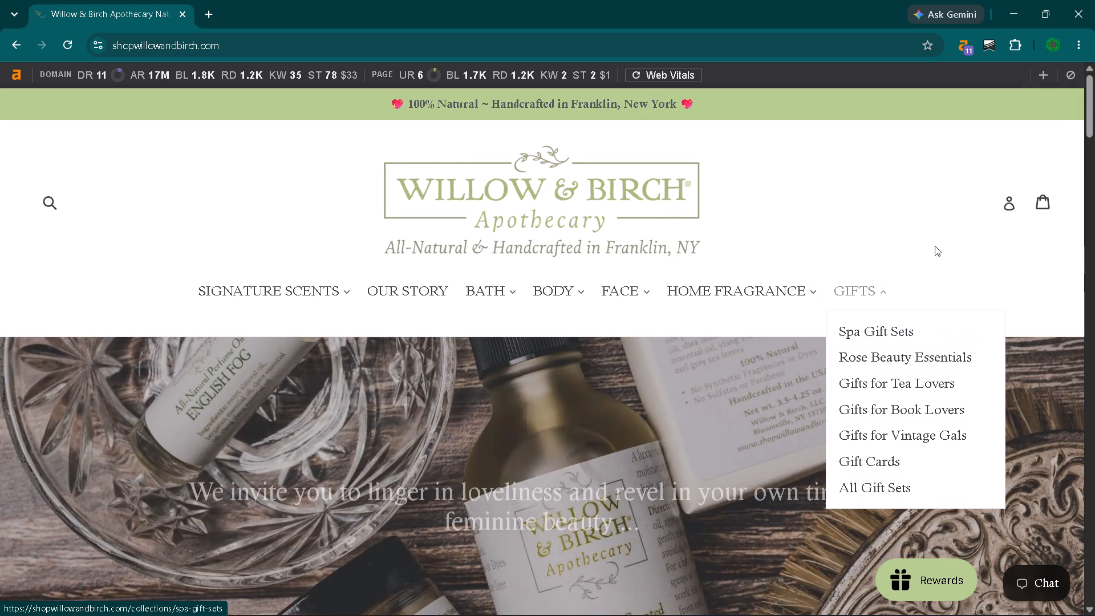
click(935, 246)
click(755, 288)
click(546, 335)
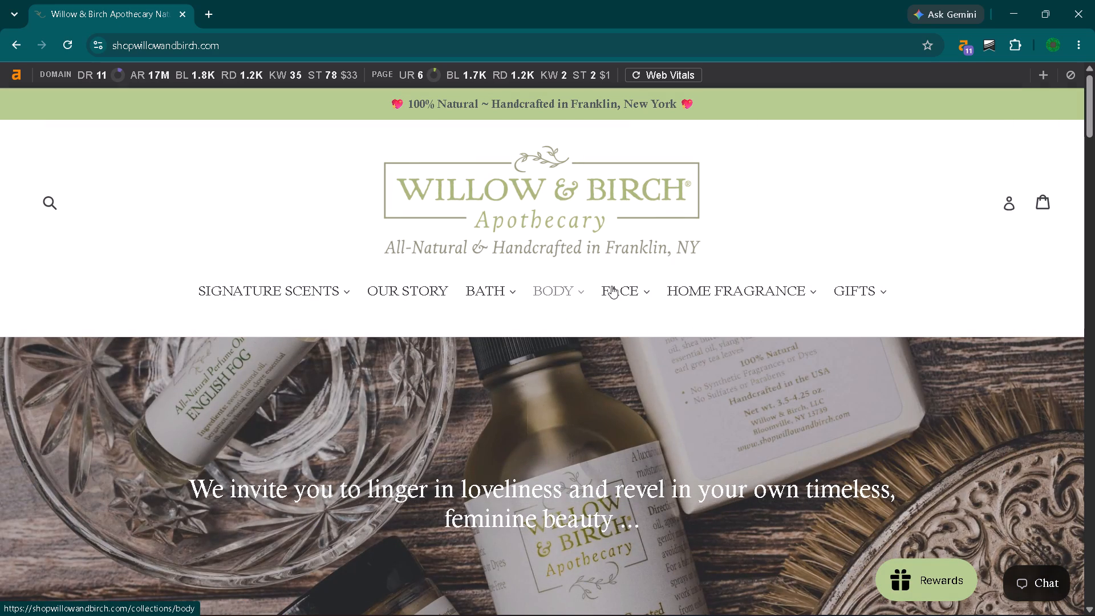
click(611, 286)
click(0, 286)
click(258, 287)
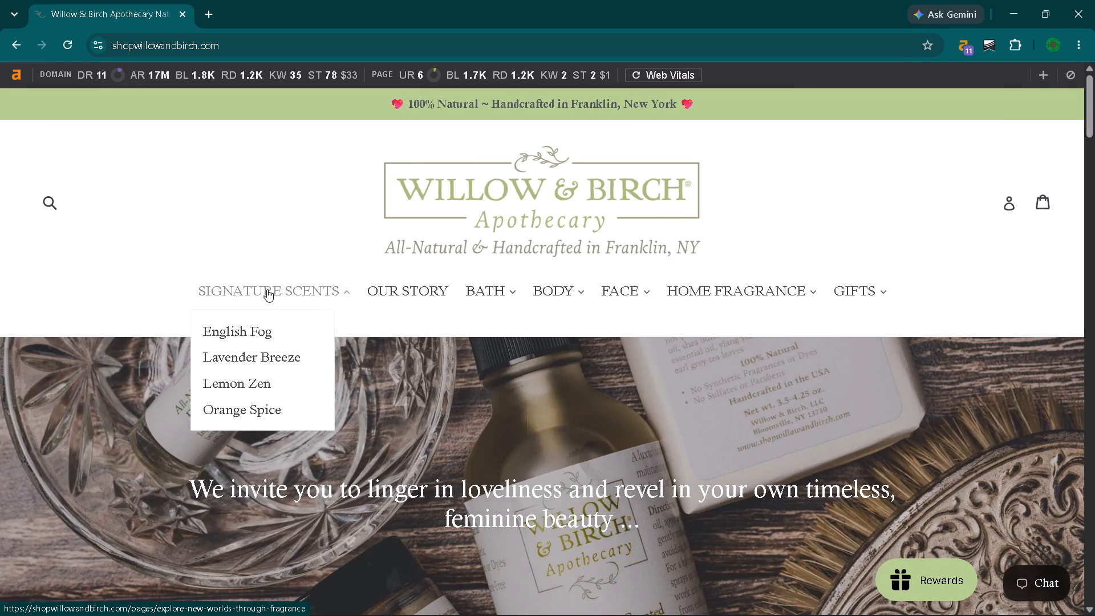
click(163, 251)
click(494, 290)
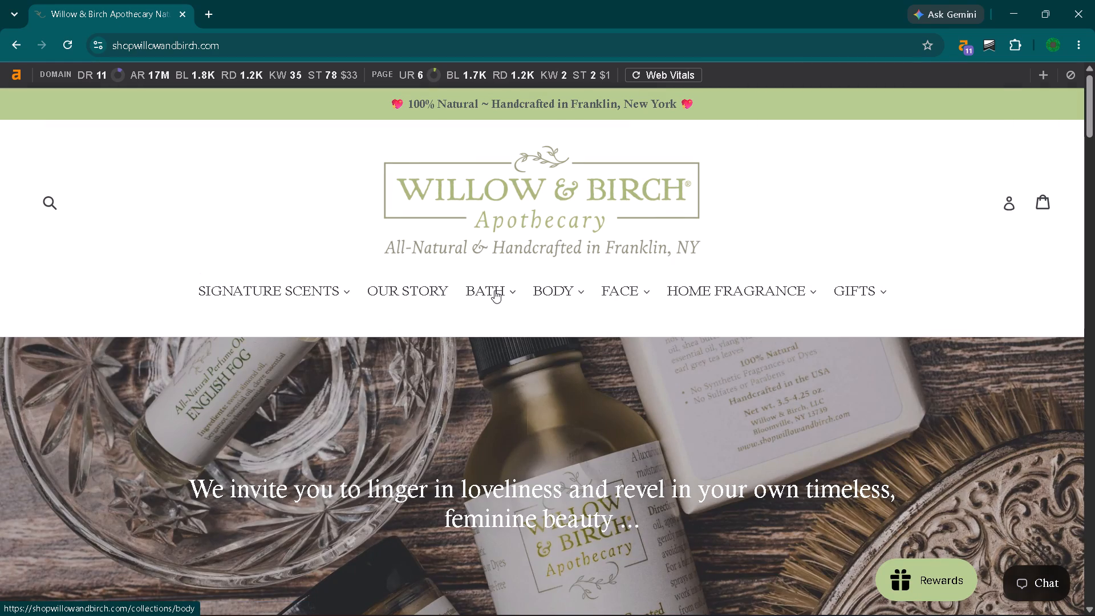
click(342, 236)
click(583, 287)
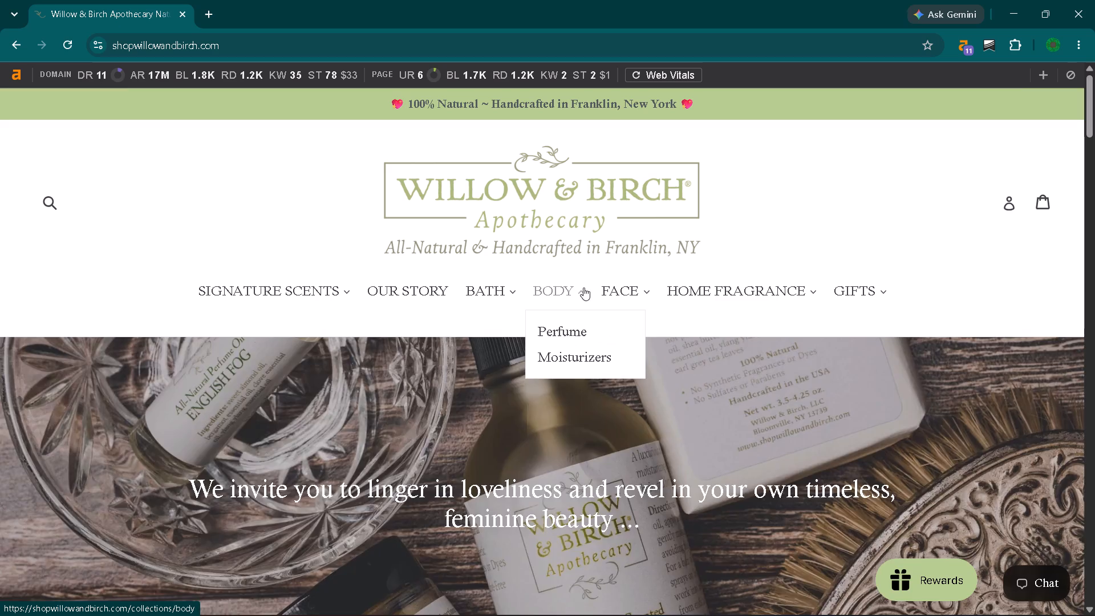
click(652, 287)
click(0, 286)
Look down the Willow & Birch homepage to its footer links and open the Blog page.
scroll(350, 342, down, 8)
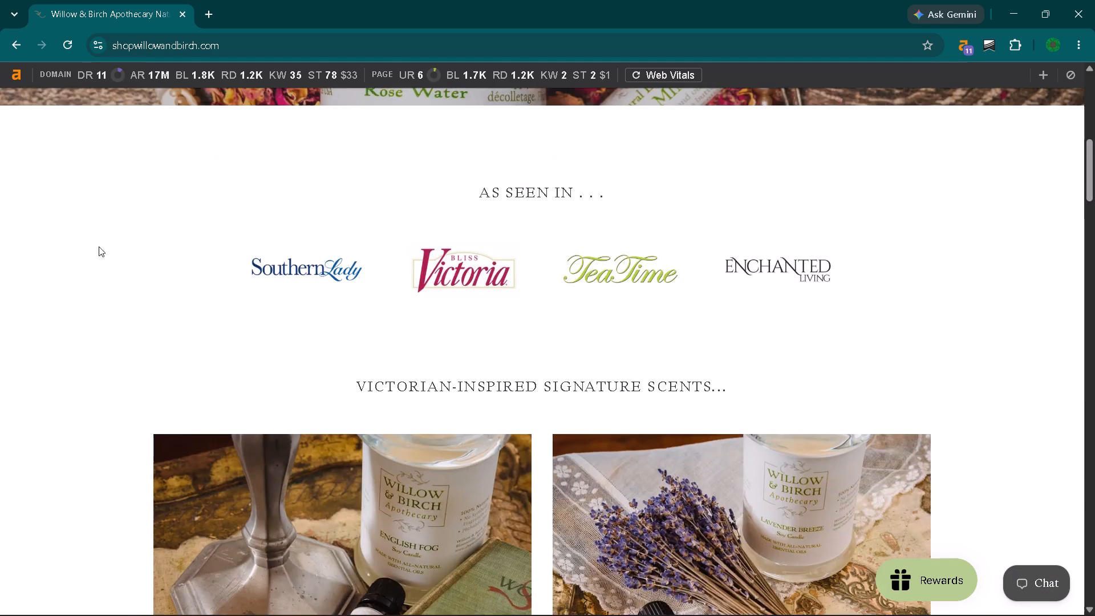
scroll(182, 402, down, 4)
scroll(243, 96, down, 3)
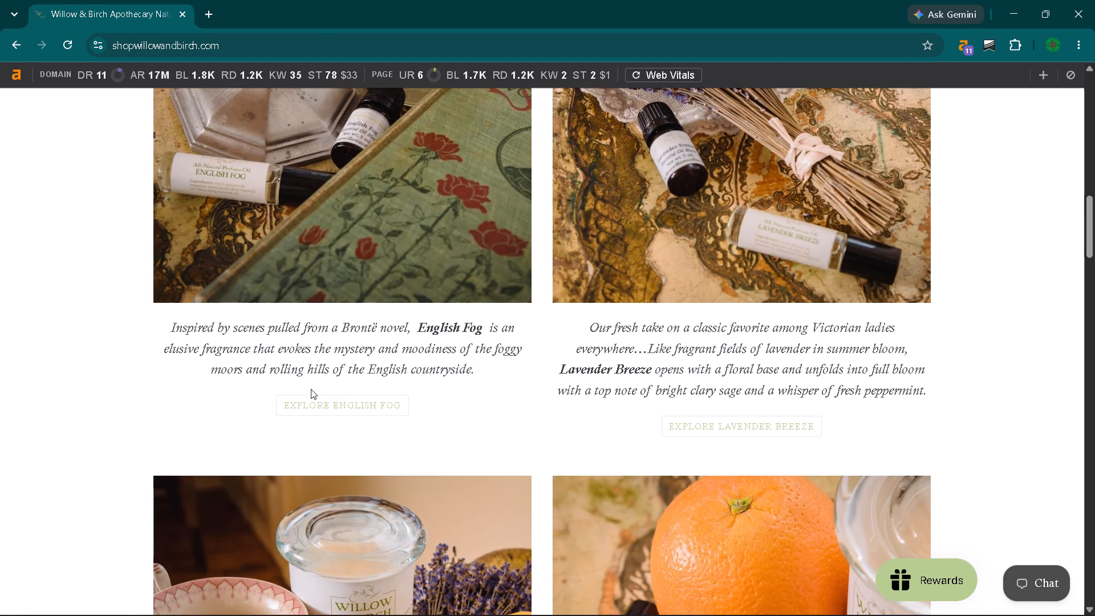
scroll(462, 384, down, 4)
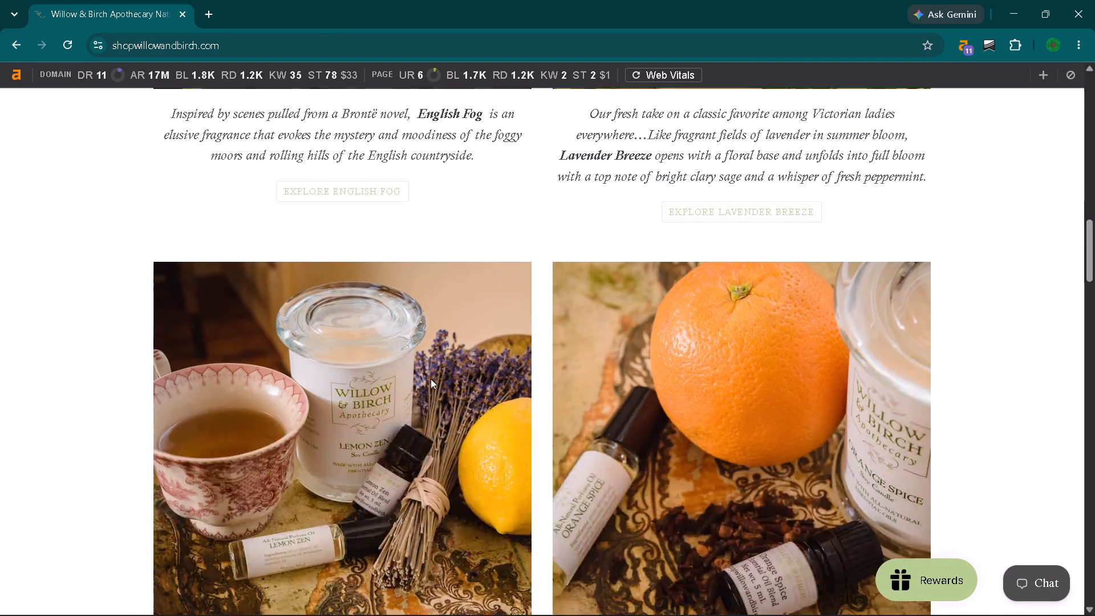
scroll(431, 379, down, 3)
scroll(140, 385, down, 4)
scroll(529, 347, down, 7)
scroll(350, 279, down, 11)
scroll(426, 359, up, 1)
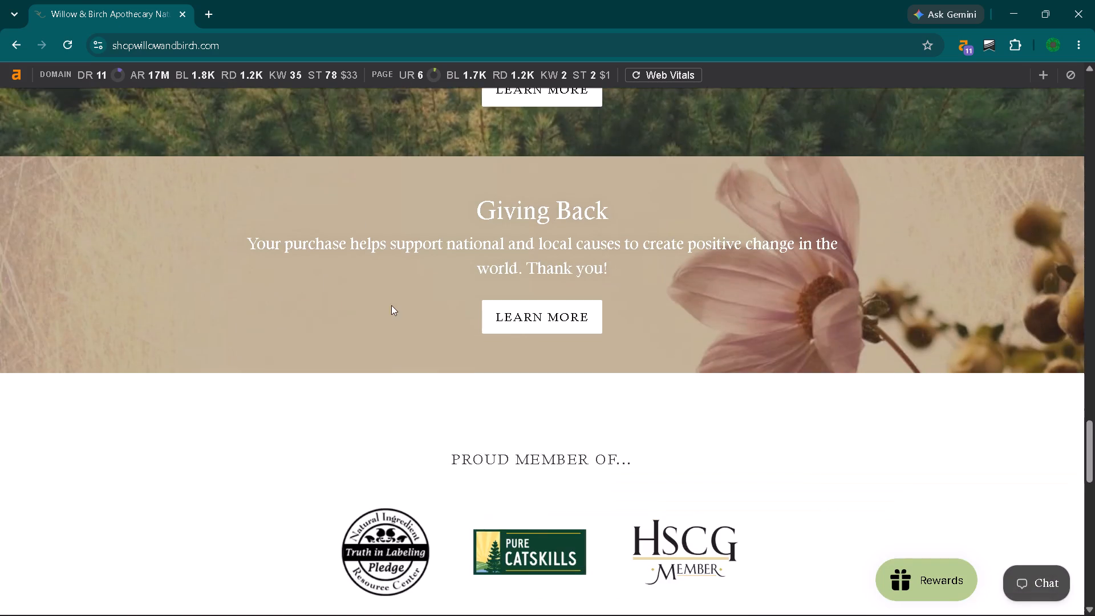
scroll(226, 355, down, 5)
scroll(296, 333, down, 8)
scroll(335, 271, down, 5)
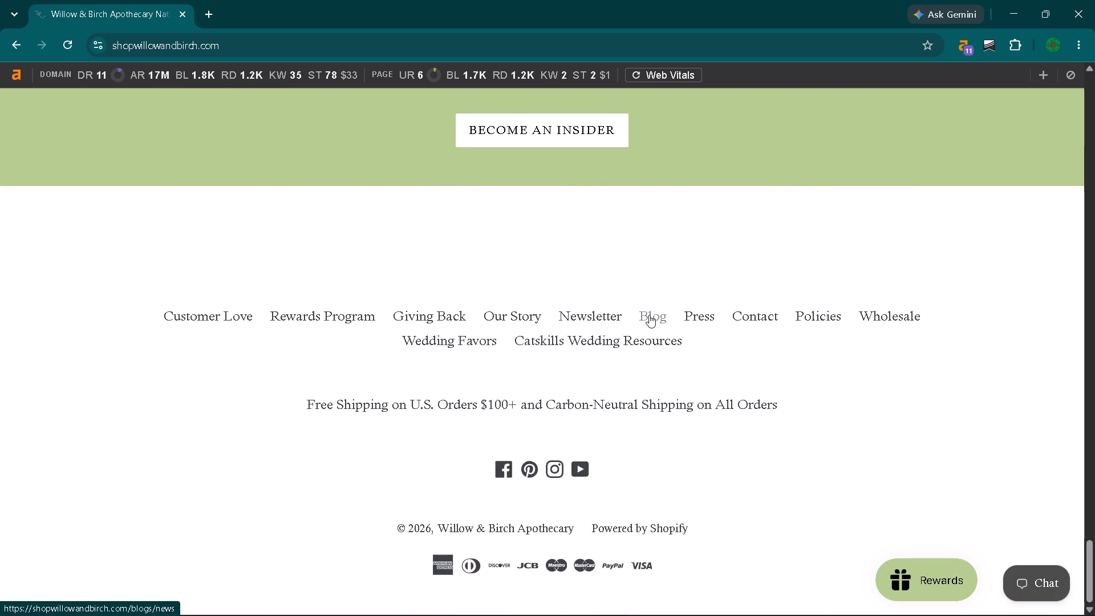
double_click(649, 315)
Examine the topics and publication dates of the posts on the Willow & Birch blog.
scroll(399, 315, down, 4)
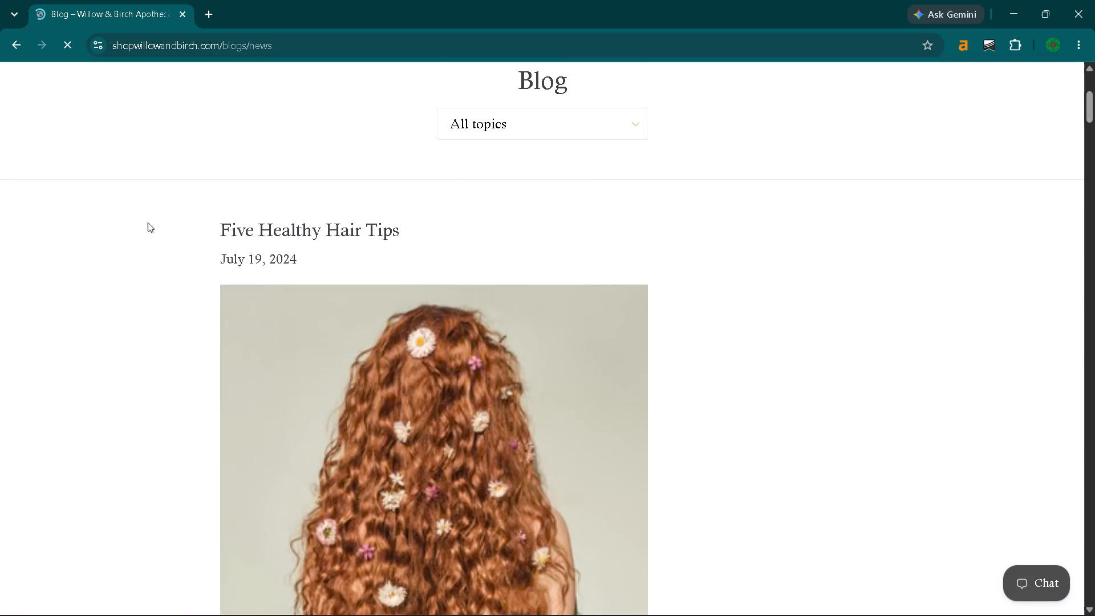
scroll(148, 226, down, 5)
scroll(57, 329, down, 3)
scroll(0, 283, down, 6)
scroll(138, 321, down, 6)
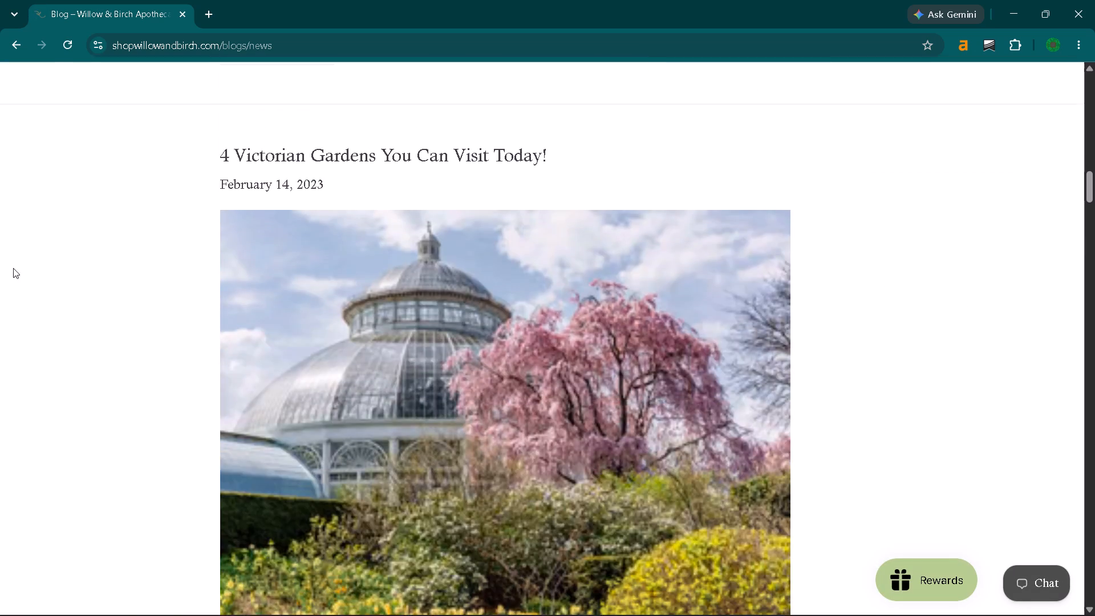
scroll(0, 284, down, 7)
scroll(117, 384, down, 5)
scroll(133, 313, down, 6)
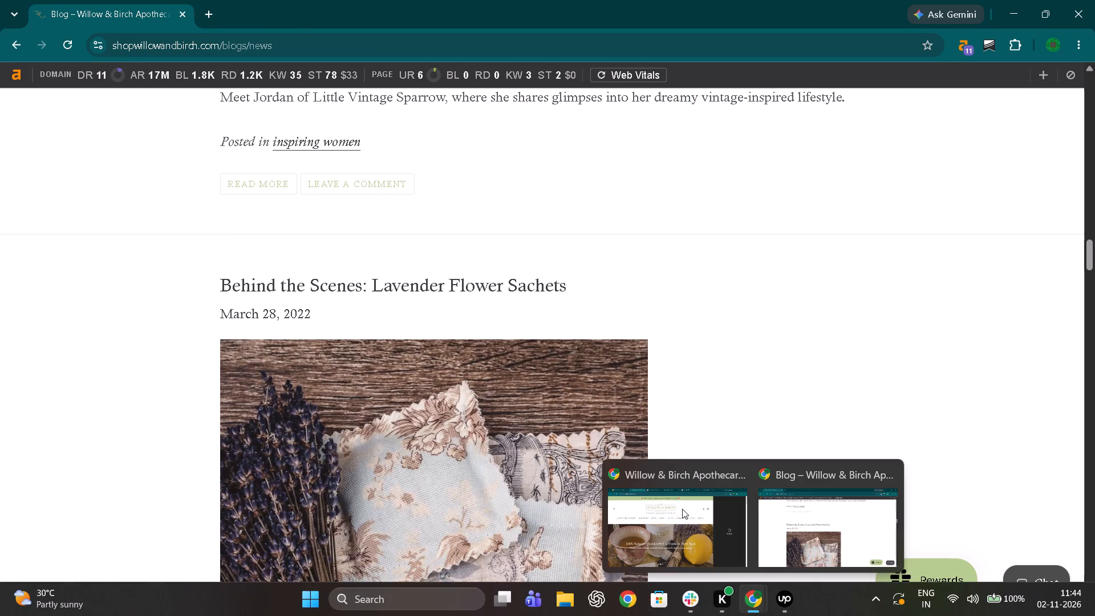
Return to the BuzzStream queue window, leave Willow & Birch as rejected, advance to the following site and close its tab.
click(682, 509)
click(931, 573)
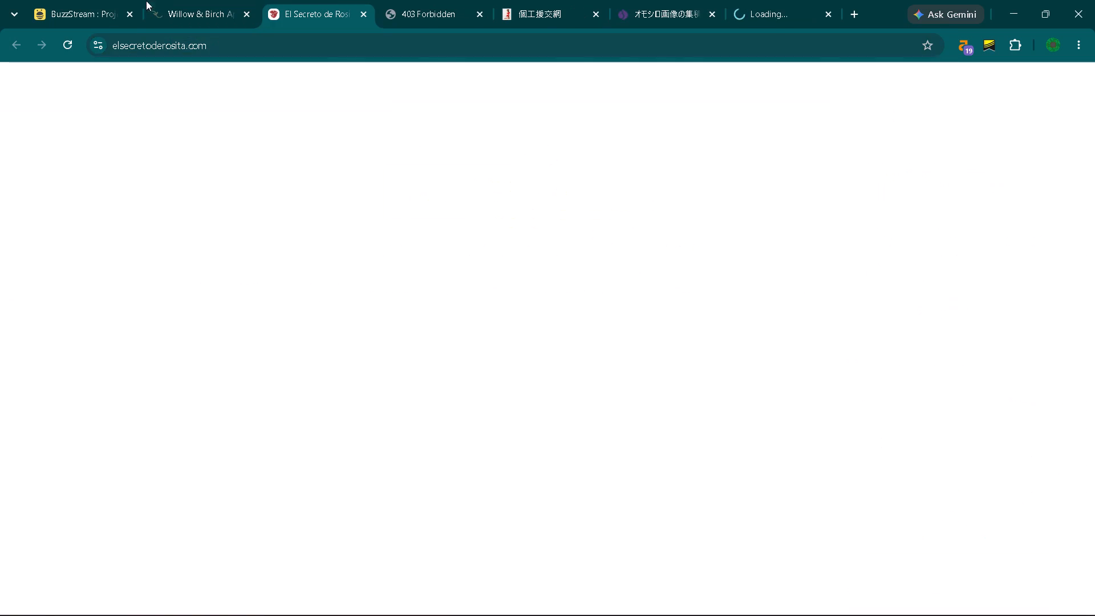
click(0, 198)
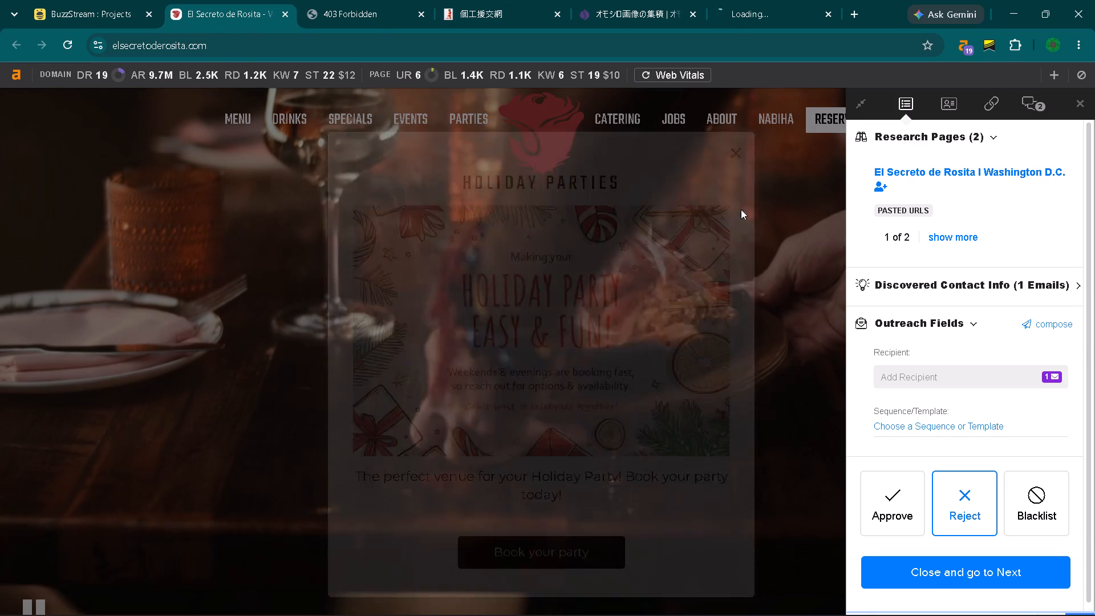
Leave El Secreto de Rosita as rejected, advance to the following queued site and close the restaurant's tab.
click(923, 565)
click(206, 7)
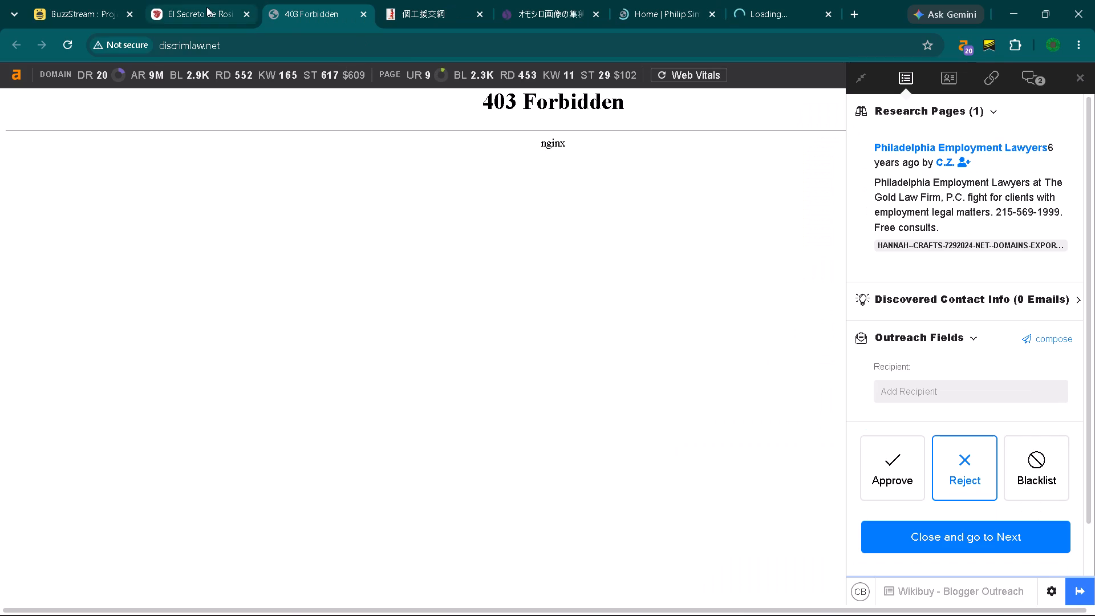
click(245, 14)
click(8, 257)
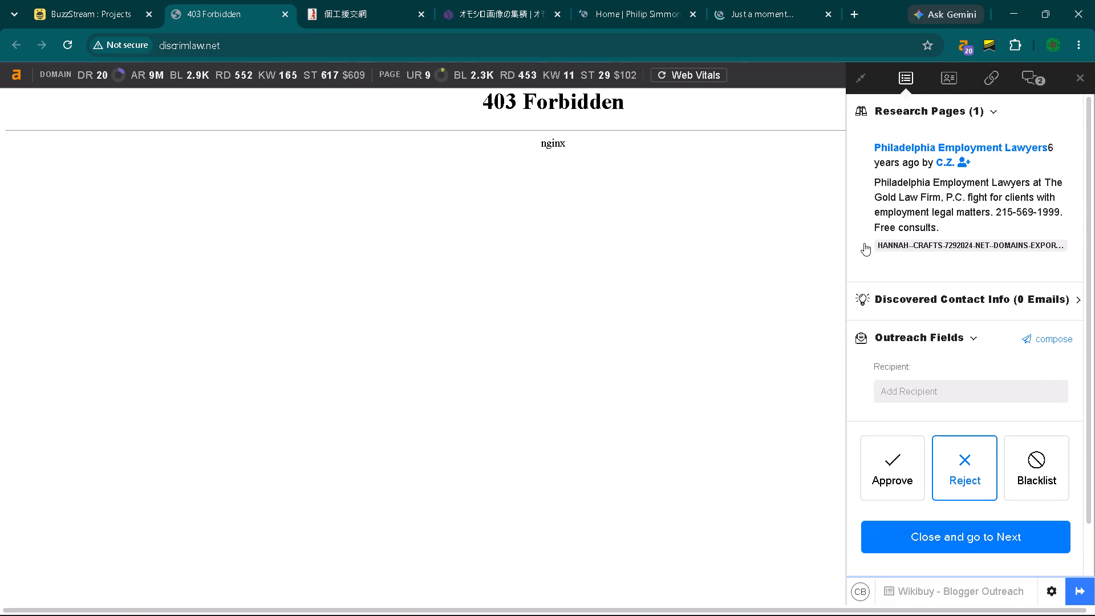
Leave discrimlaw.net as rejected, advance to the following queued site and close the 403 Forbidden tab.
click(947, 544)
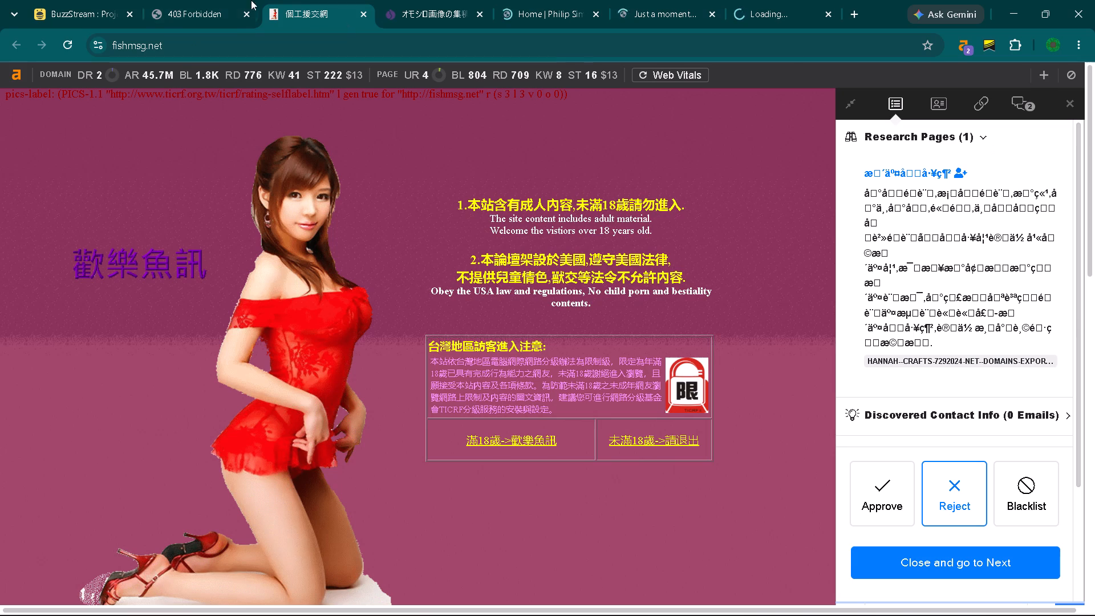
click(246, 15)
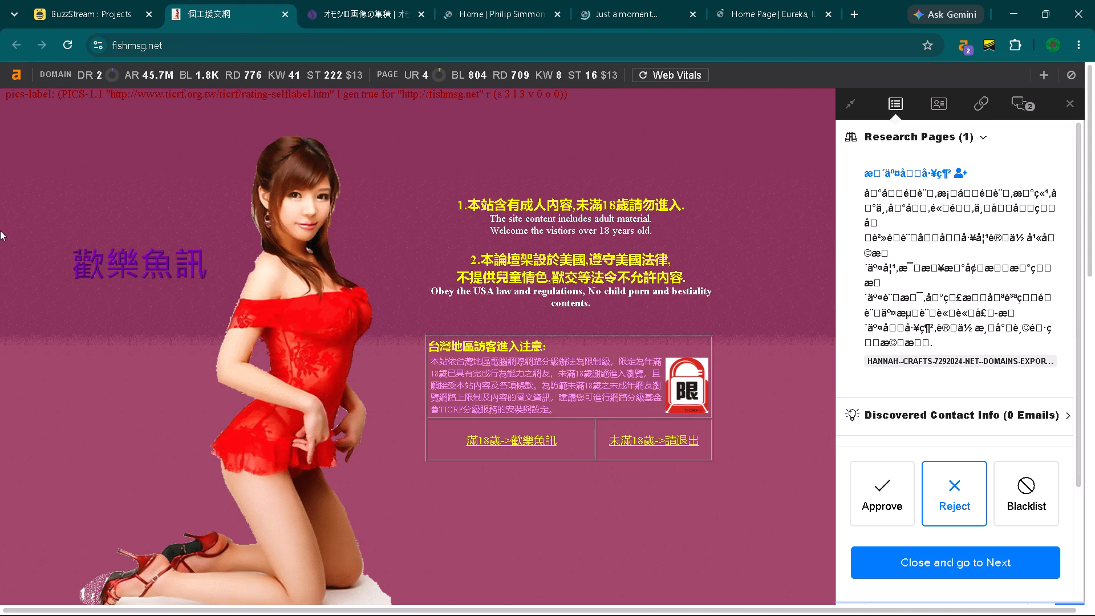
click(0, 230)
Leave the adult site fishmsg.net as rejected, advance to the following queued site and close its tab.
click(983, 565)
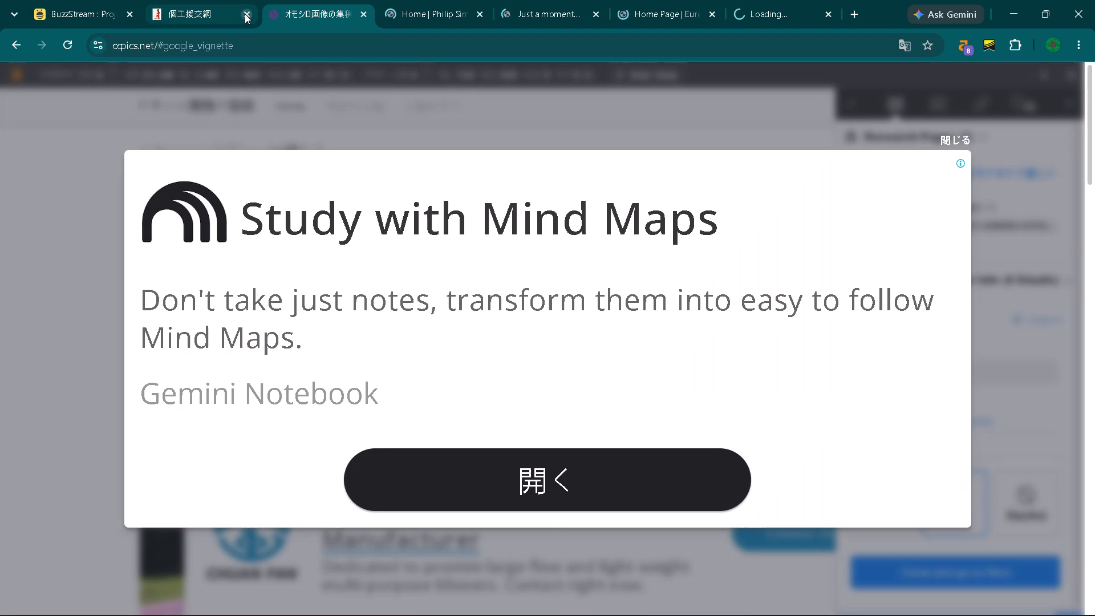
click(246, 14)
click(0, 211)
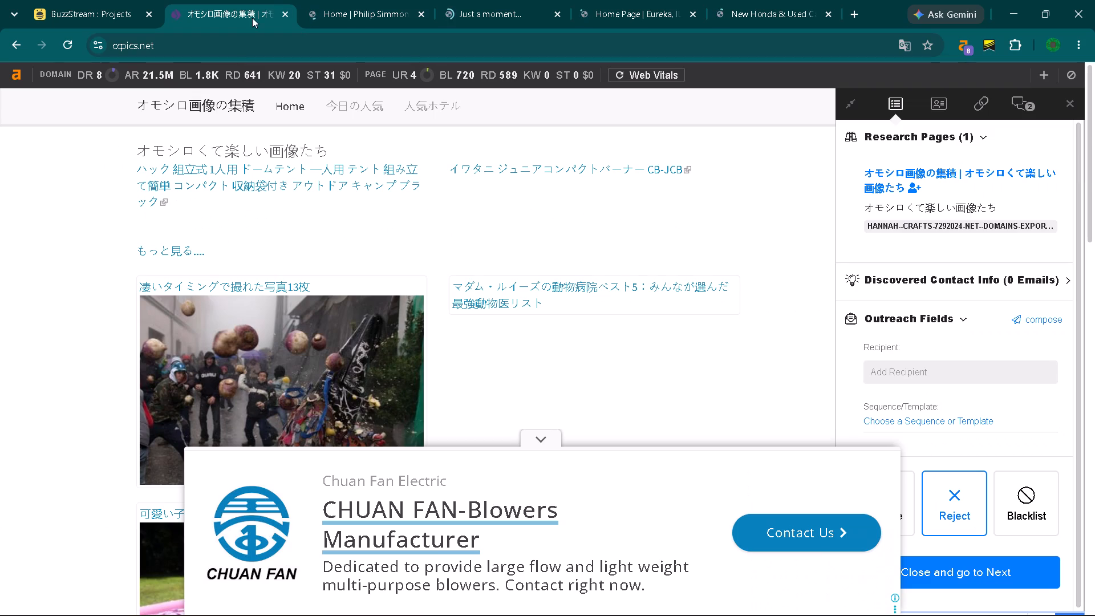
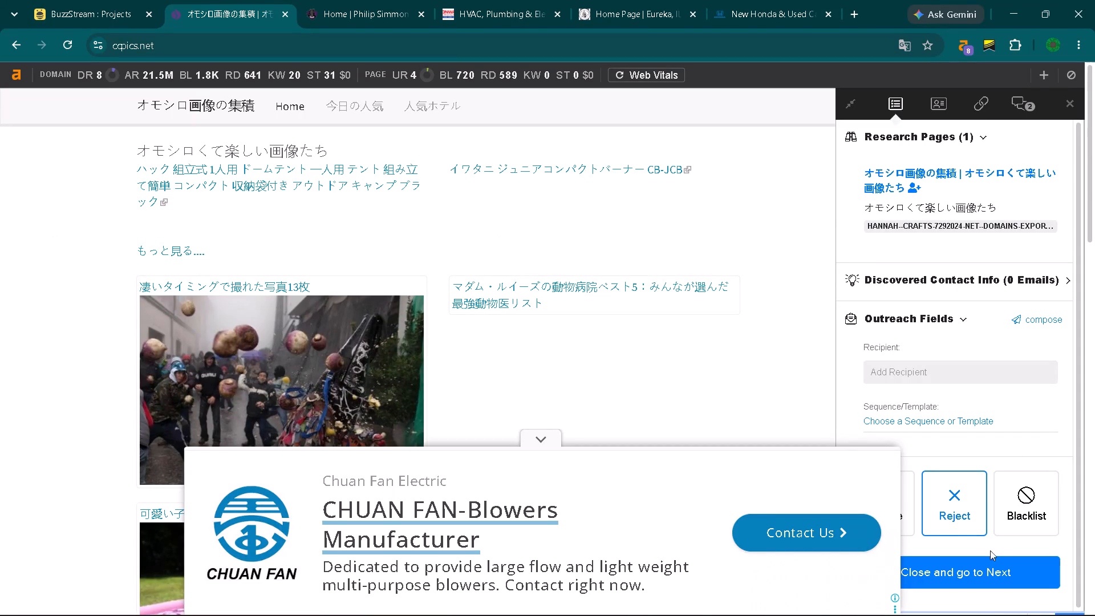
Leave the Japanese image site cqpics.net as rejected, advance to the following queued site and close its tab.
click(937, 577)
click(926, 573)
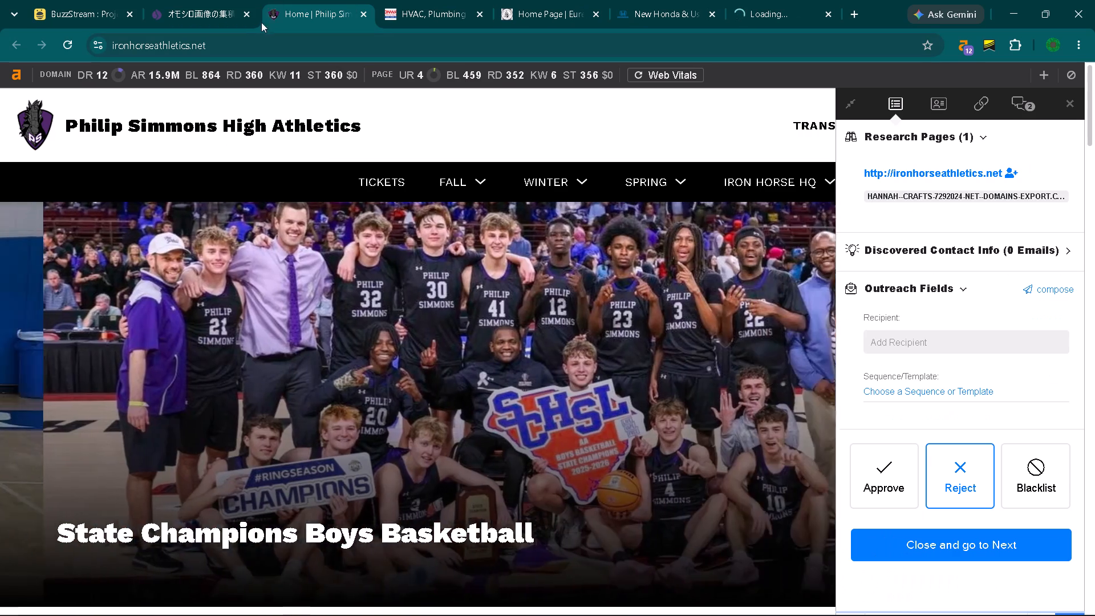
click(249, 14)
Leave Philip Simmons High Athletics as rejected, advance to the following queued site and close the school athletics tab.
scroll(110, 212, down, 10)
click(925, 523)
click(922, 546)
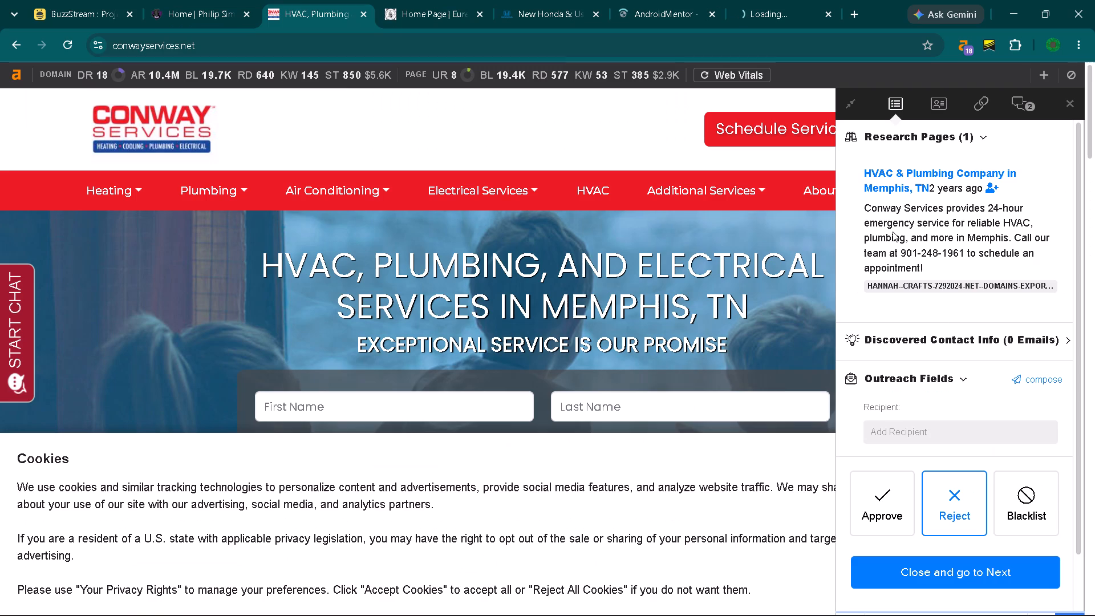
click(248, 17)
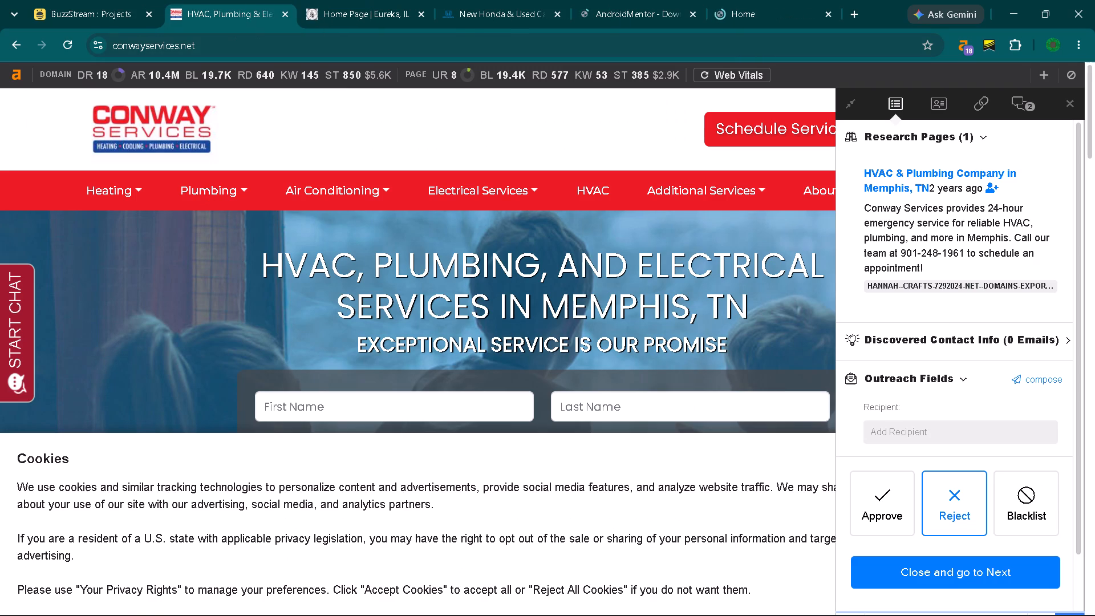
Leave the HVAC company Conway Services as rejected, advance to the following queued site and close its tab.
click(915, 573)
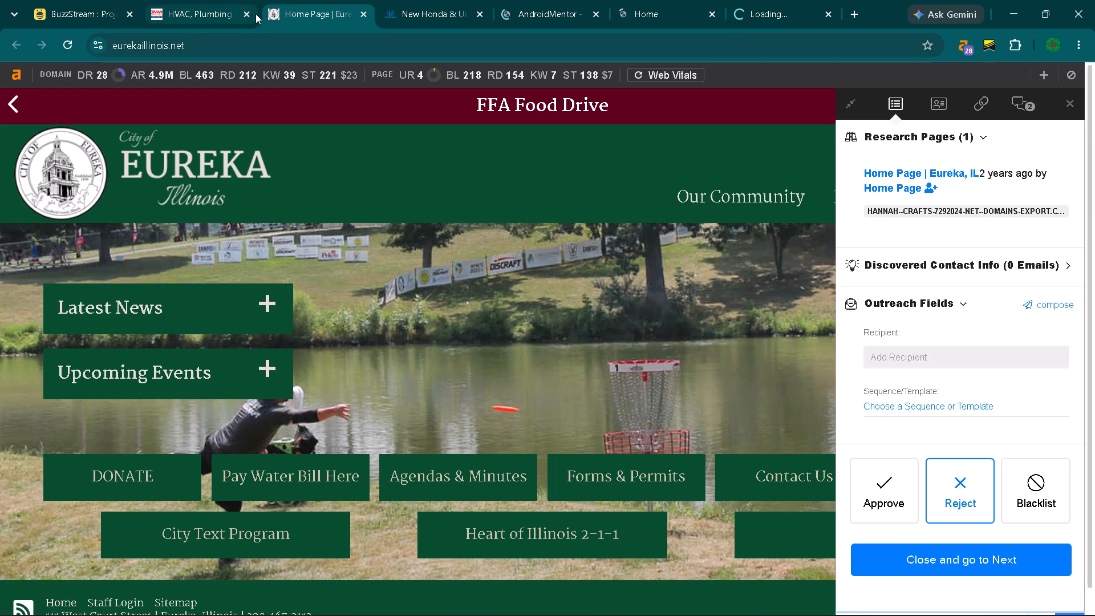
click(248, 15)
Copy the eurekaillinois.net address, open it in the separate browser window and examine the city's homepage.
click(244, 46)
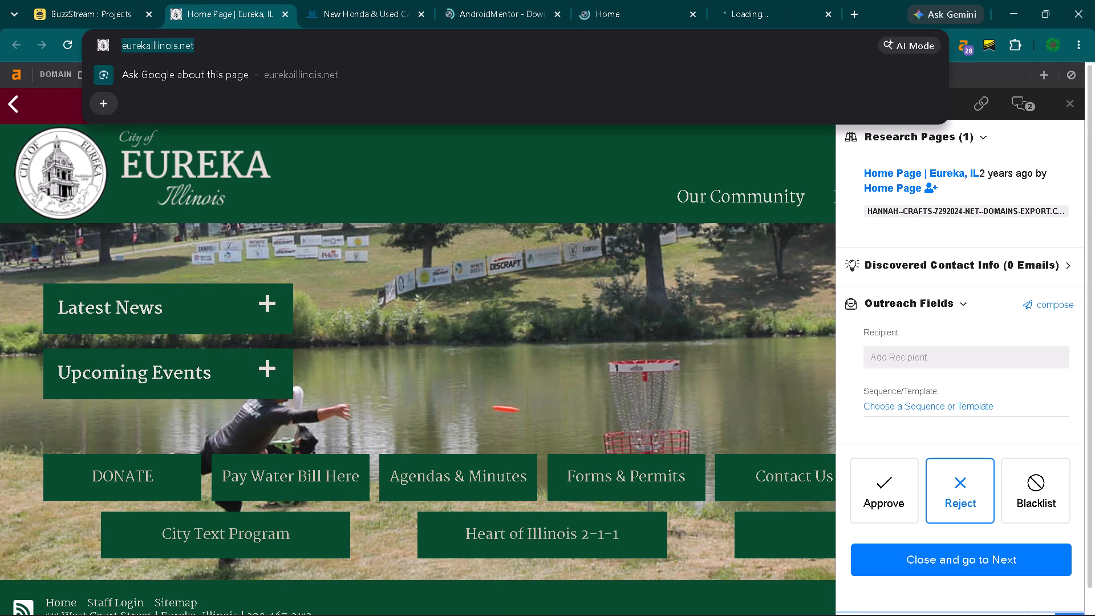
key(ctrl+c)
key(ctrl+c)
key(ctrl+c)
key(alt+Tab)
click(244, 46)
key(ctrl+v)
key(ctrl+Return)
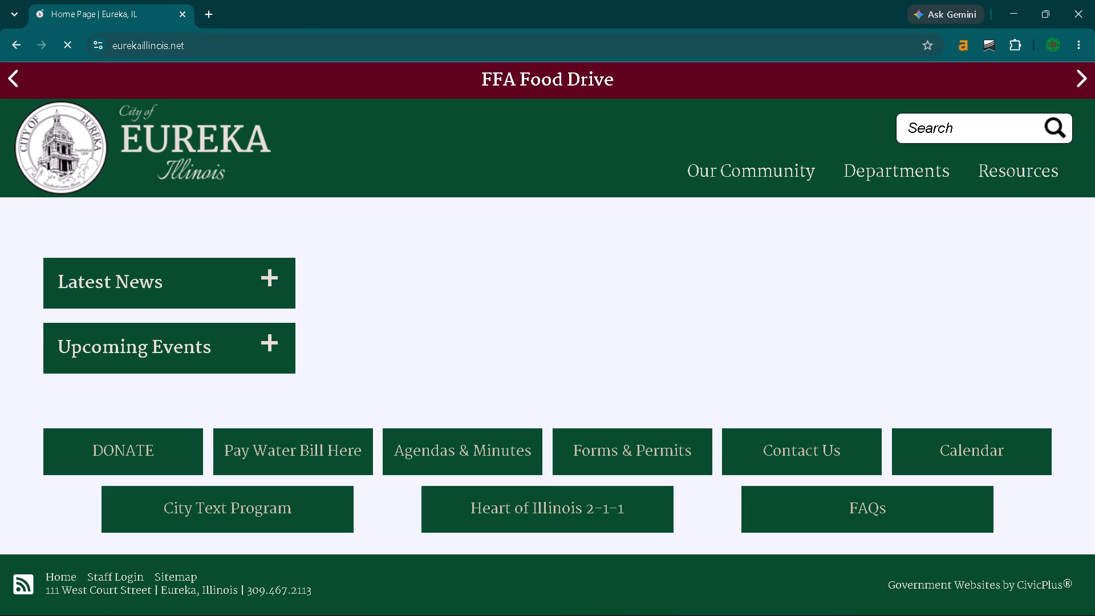
scroll(206, 323, down, 6)
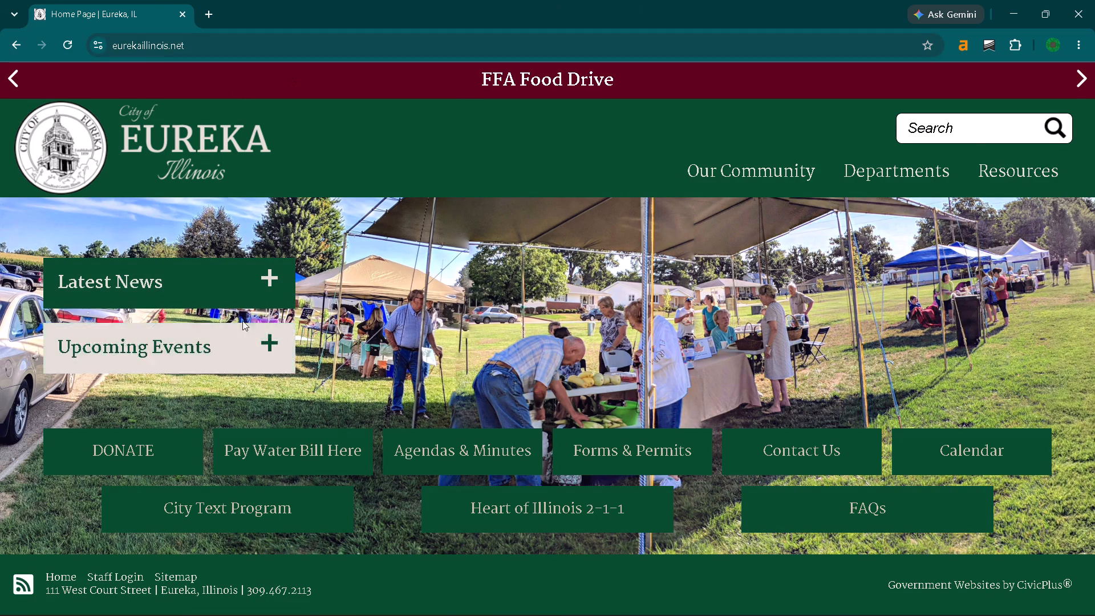
scroll(242, 321, down, 4)
Return to the BuzzStream queue window, leave eurekaillinois.net as rejected, advance to the following site and close its tab.
key(alt+Tab)
click(895, 557)
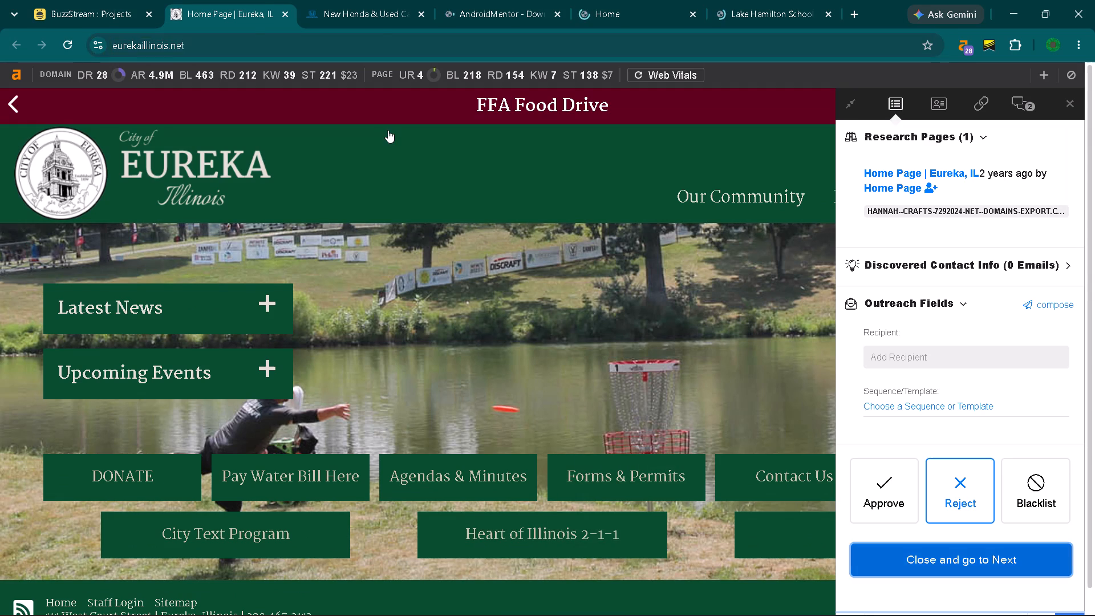
click(246, 16)
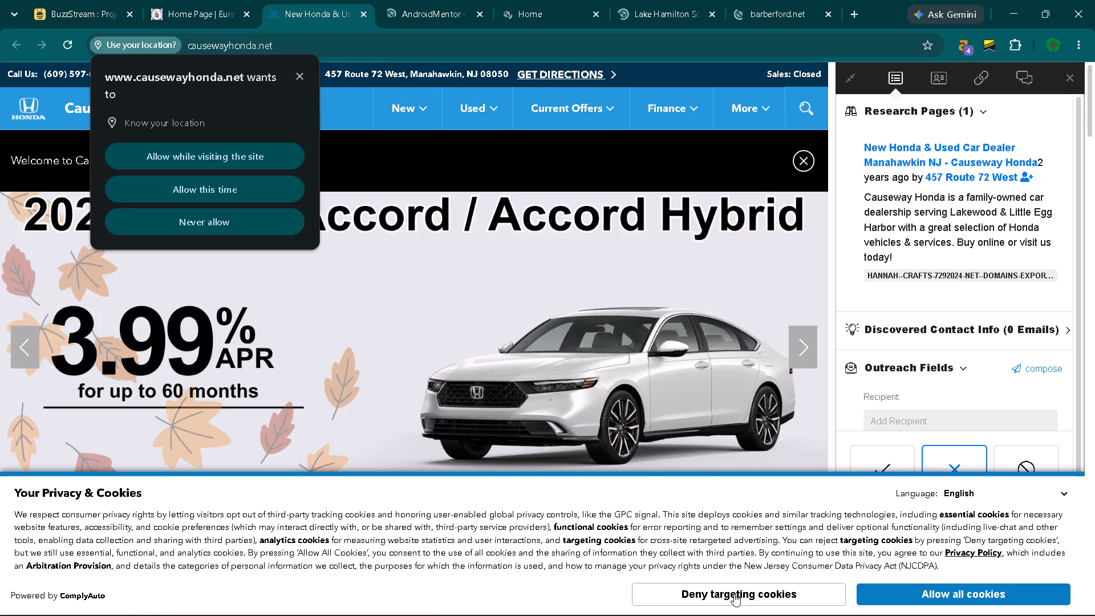
Deny targeting cookies on Causeway Honda, leave the dealership as rejected, advance to the following queued site and close its tab.
click(729, 587)
click(903, 551)
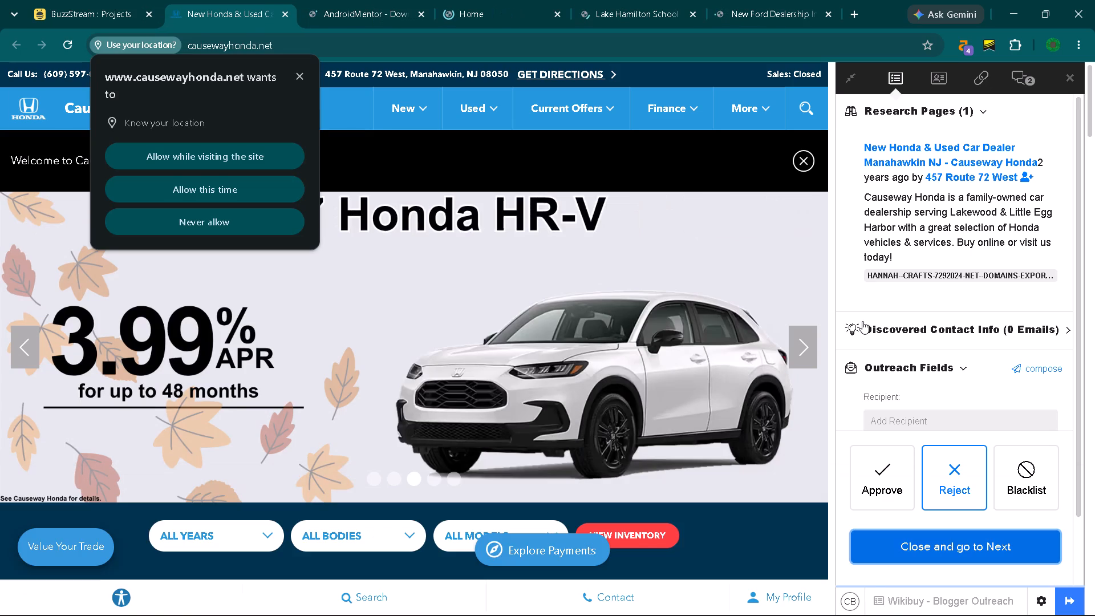
click(244, 11)
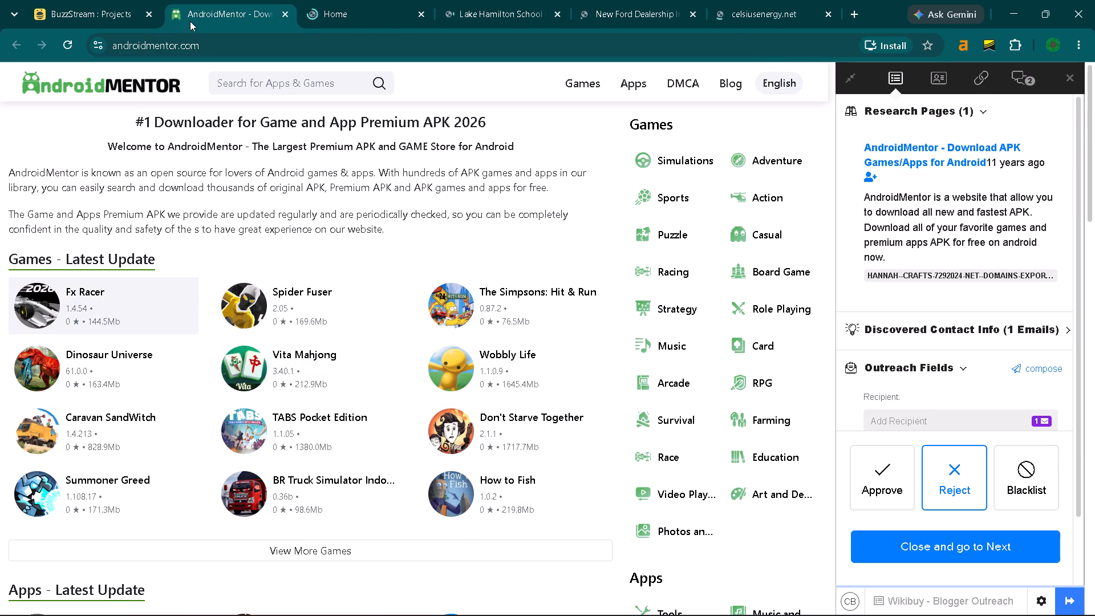
Leave the APK download site AndroidMentor as rejected and advance to the following queued site.
click(982, 546)
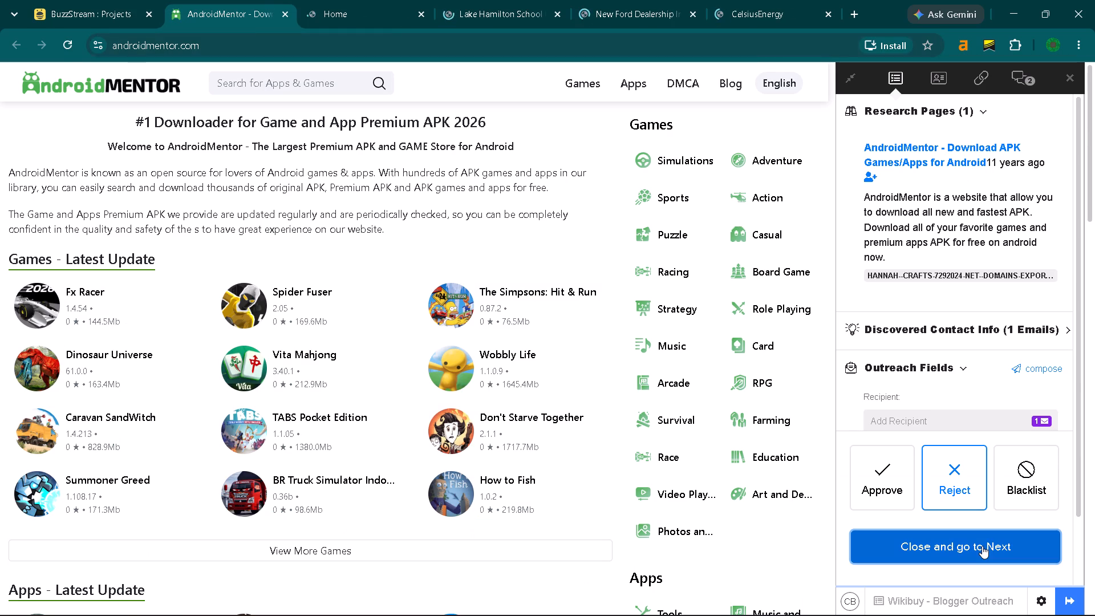
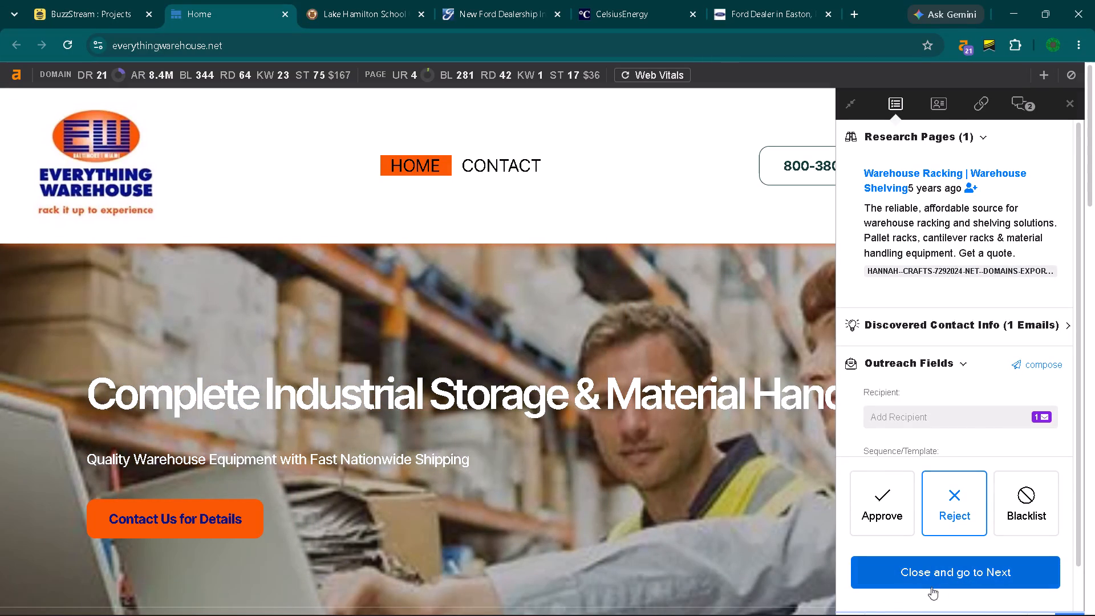
Leave Everything Warehouse as rejected and advance to the following queued site.
click(919, 573)
click(919, 573)
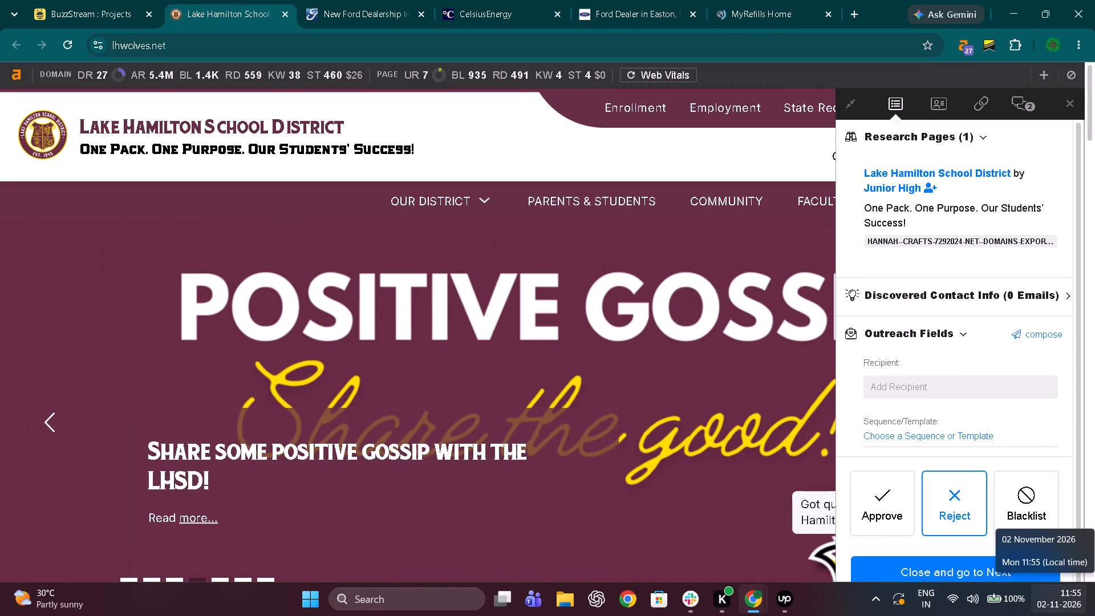
Leave the Lake Hamilton School District site as rejected, advance to the following queued site and close its tab.
scroll(559, 615, down, 1)
key(alt+Tab)
key(alt+Tab)
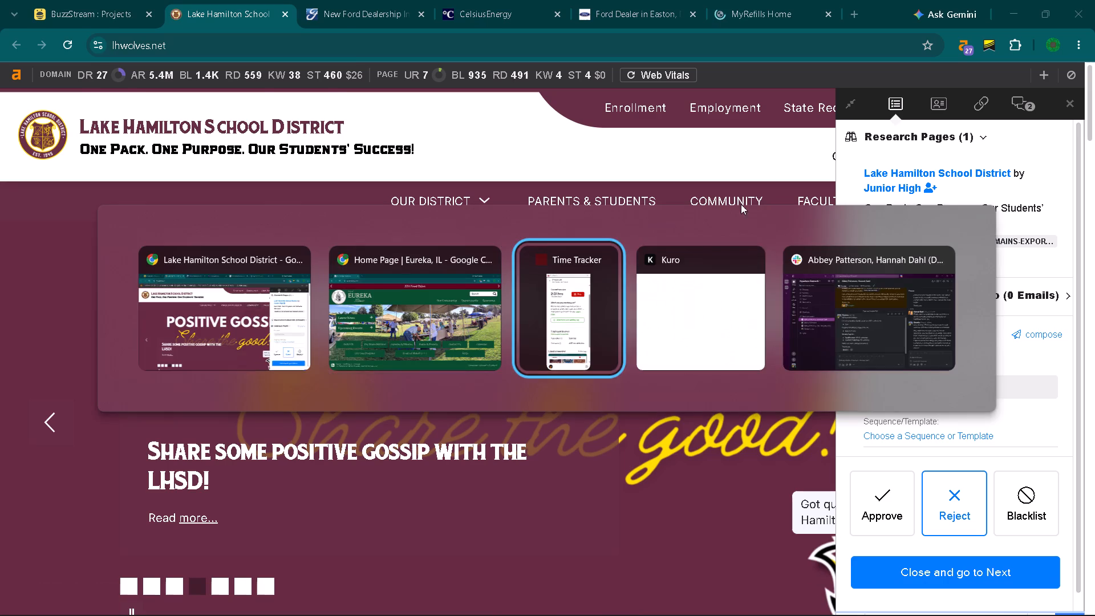
key(alt+Tab)
key(alt+Tab)
key(alt+Tab)
key(alt+Tab)
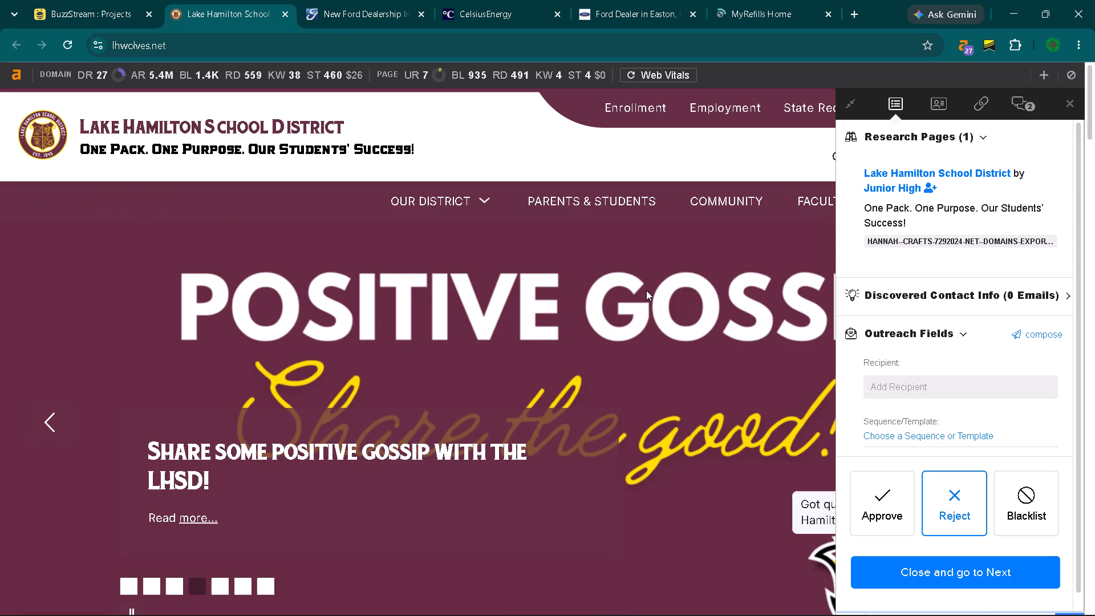
click(967, 563)
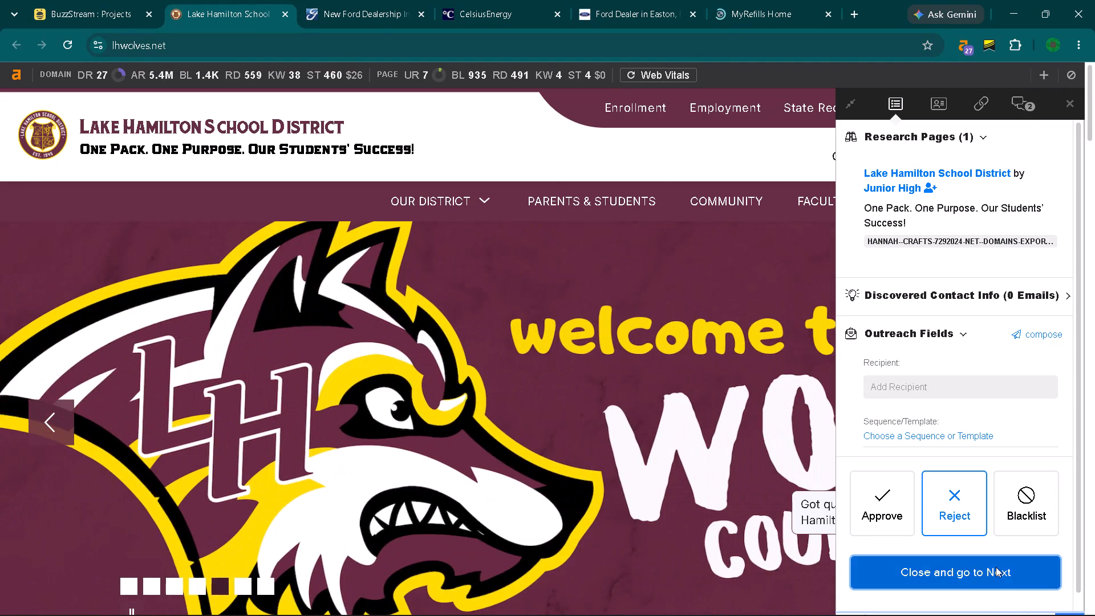
click(199, 0)
key(ctrl+w)
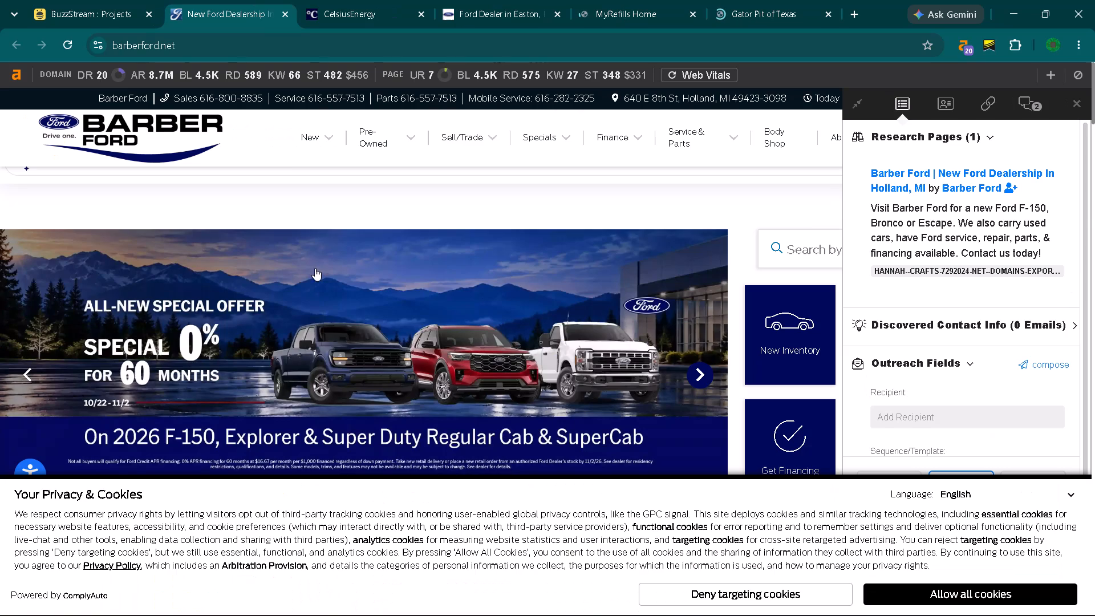
Deny targeting cookies on Barber Ford, leave the dealership as rejected and advance to the following queued site.
click(759, 590)
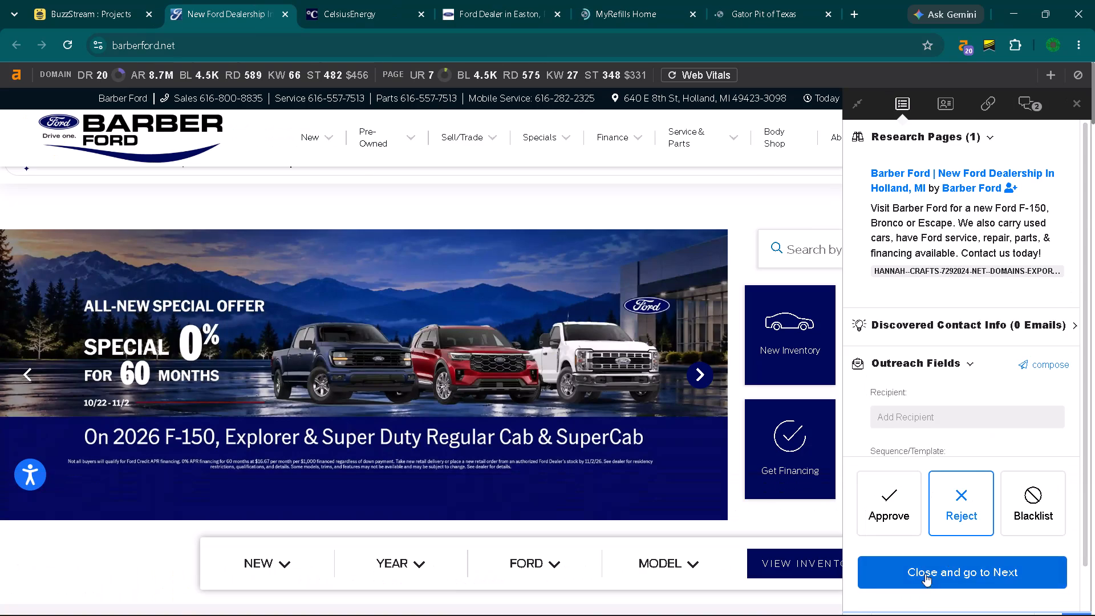
click(925, 574)
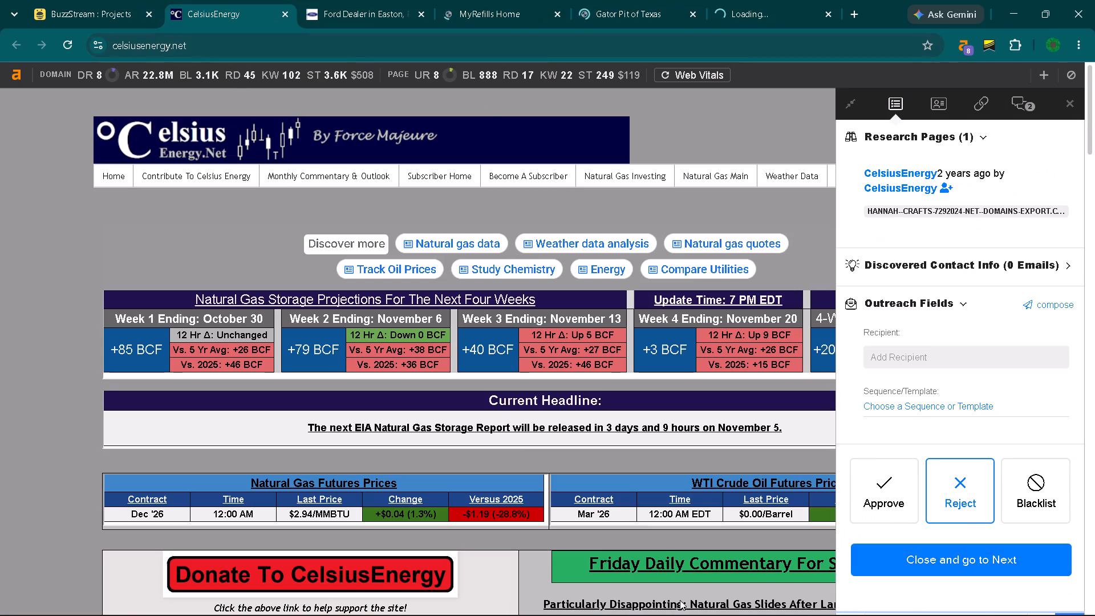
Leave the natural gas site CelsiusEnergy as rejected and advance to the following queued site.
click(948, 561)
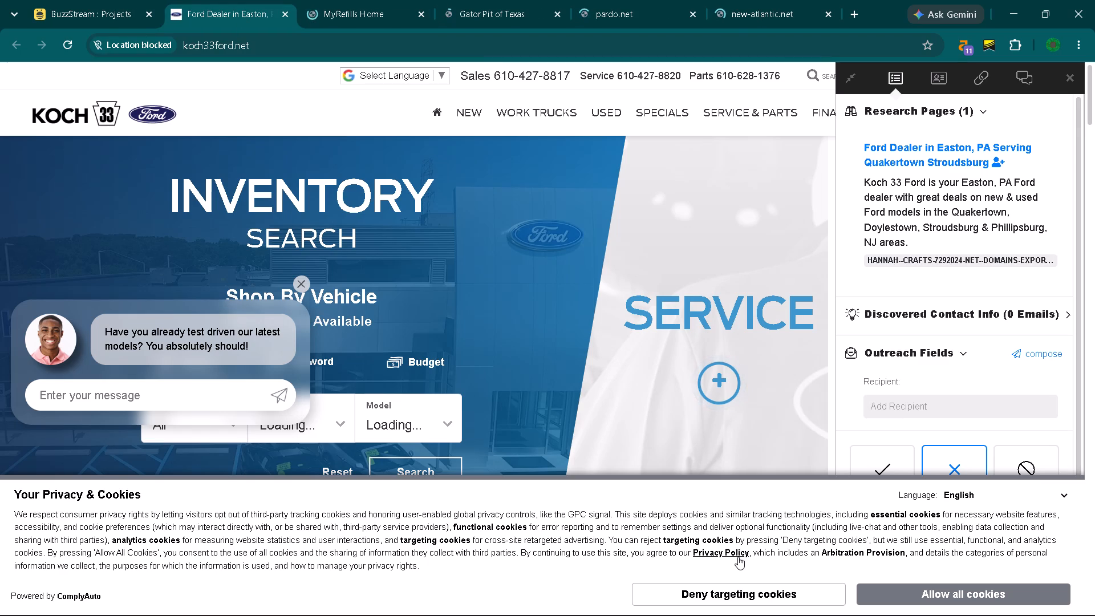
Deny targeting cookies on Koch 33 Ford, leave the dealership as rejected, advance to the following queued site and close its tab.
click(723, 591)
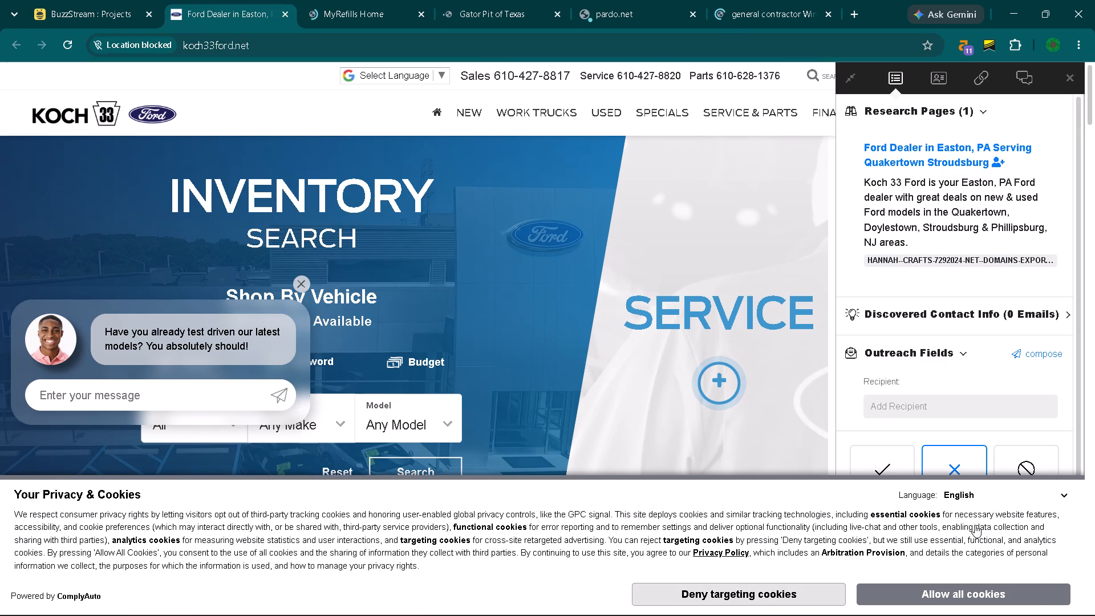
click(950, 538)
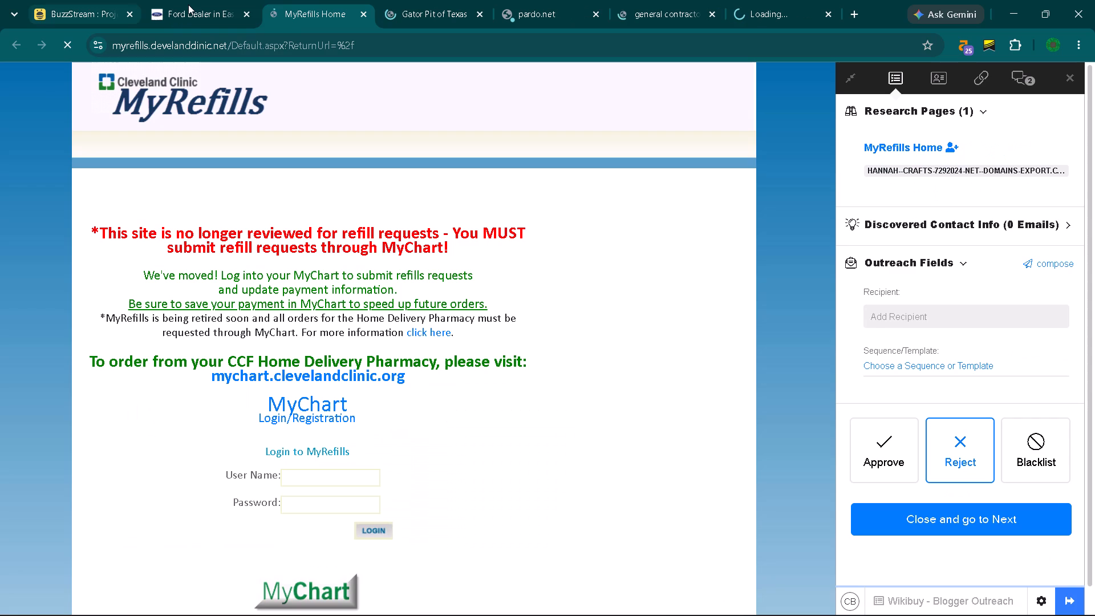
click(244, 13)
click(0, 285)
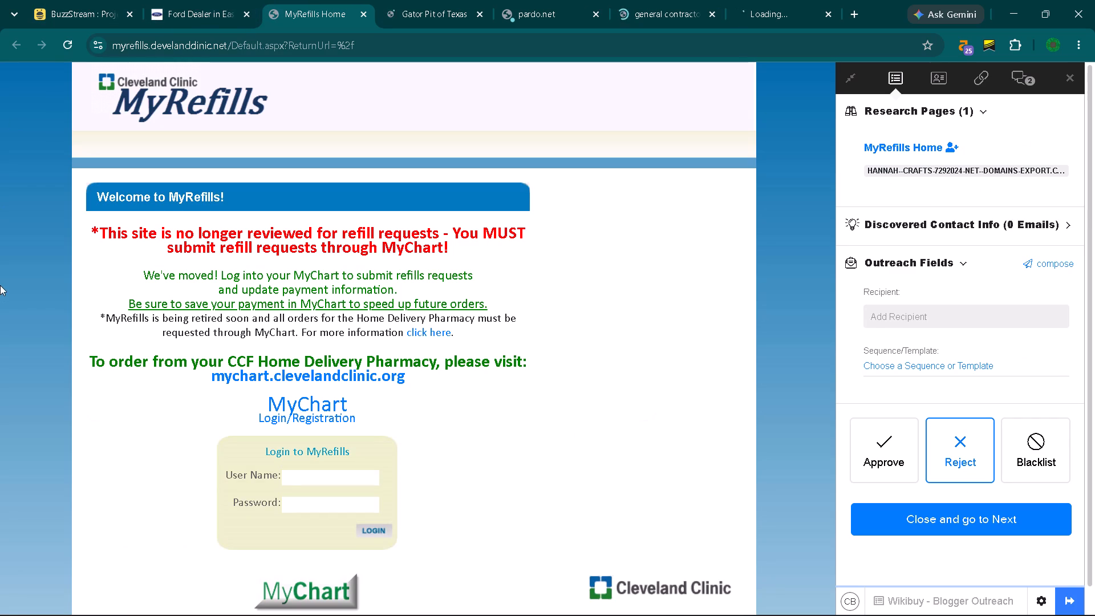
Leave the Cleveland Clinic MyRefills site as rejected, advance to the following queued site and close its tab.
click(923, 517)
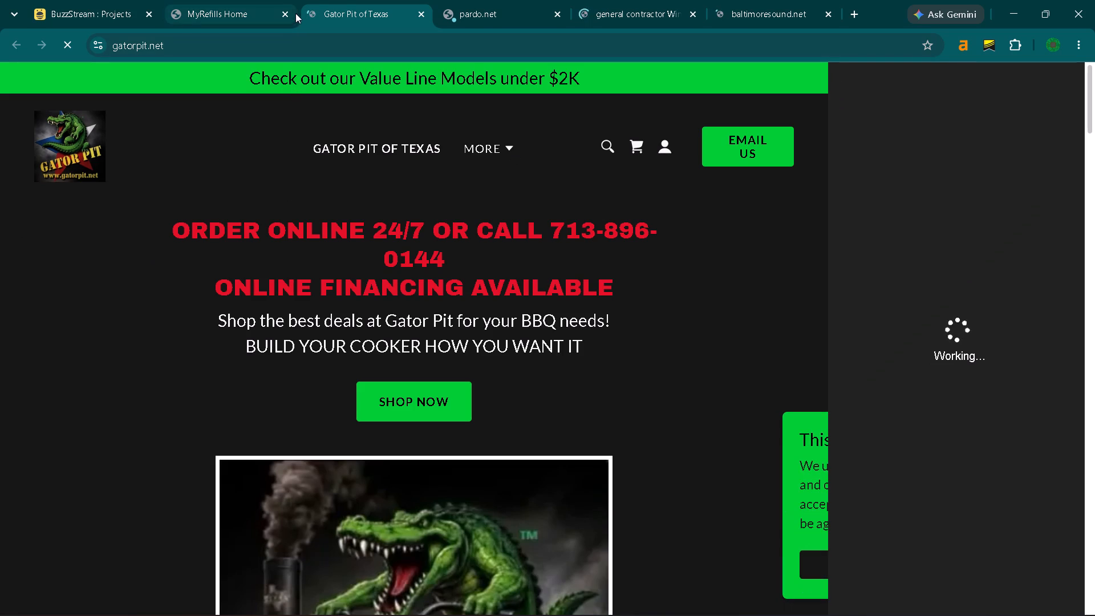
click(283, 12)
Look over the Gator Pit of Texas homepage, leave the site as rejected and advance to the following queued site.
double_click(217, 228)
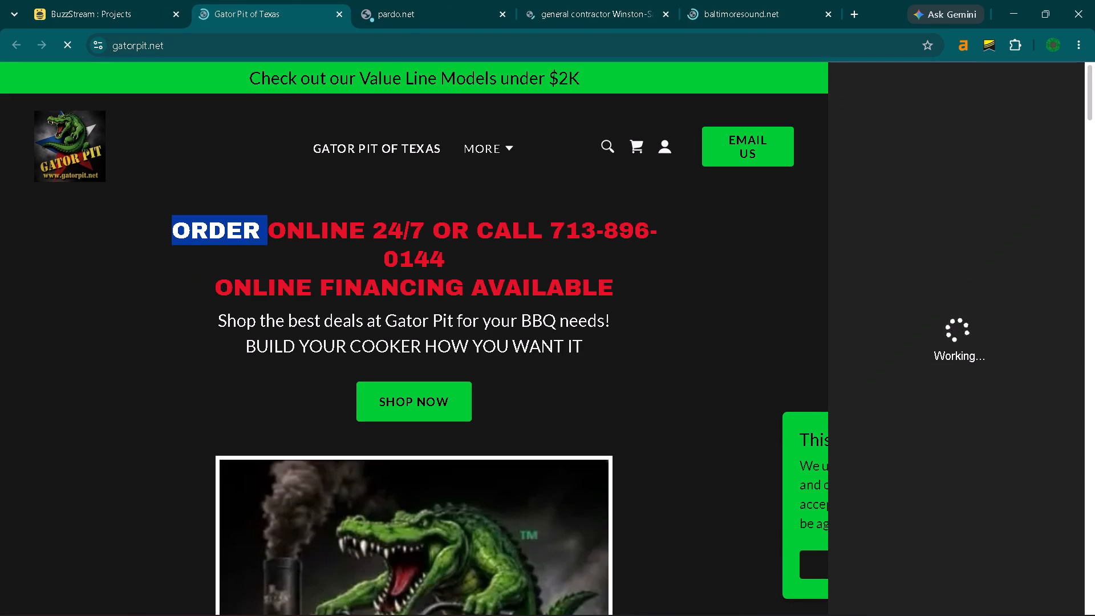
drag(217, 228, 305, 355)
click(51, 380)
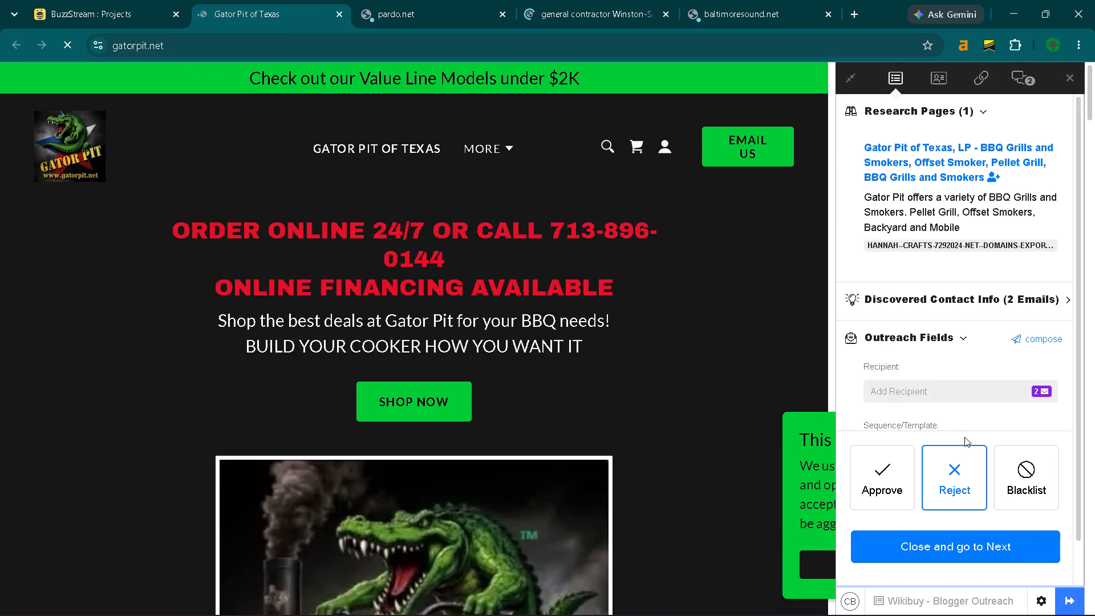
key(alt+Tab)
key(alt+Tab)
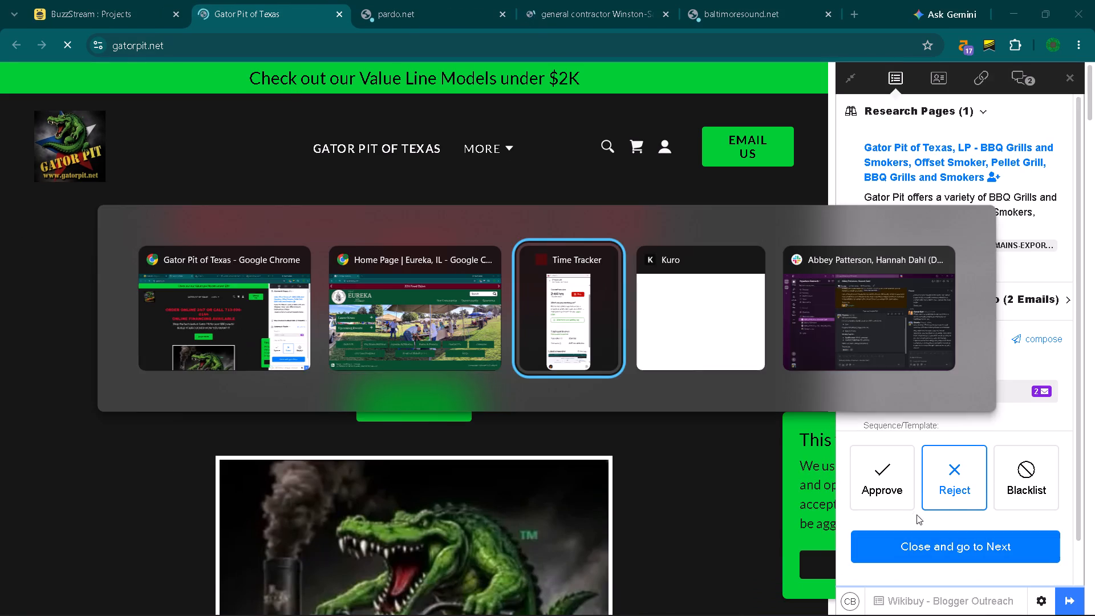
key(alt+Tab)
key(alt+Tab)
key(alt+Tab)
key(alt+Tab)
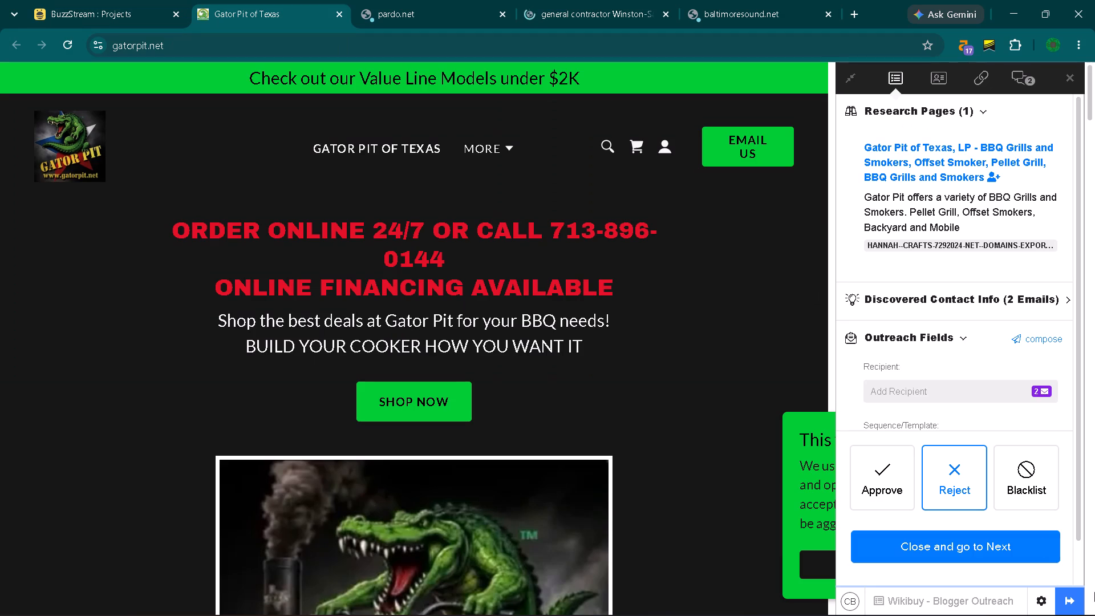
click(983, 555)
click(391, 123)
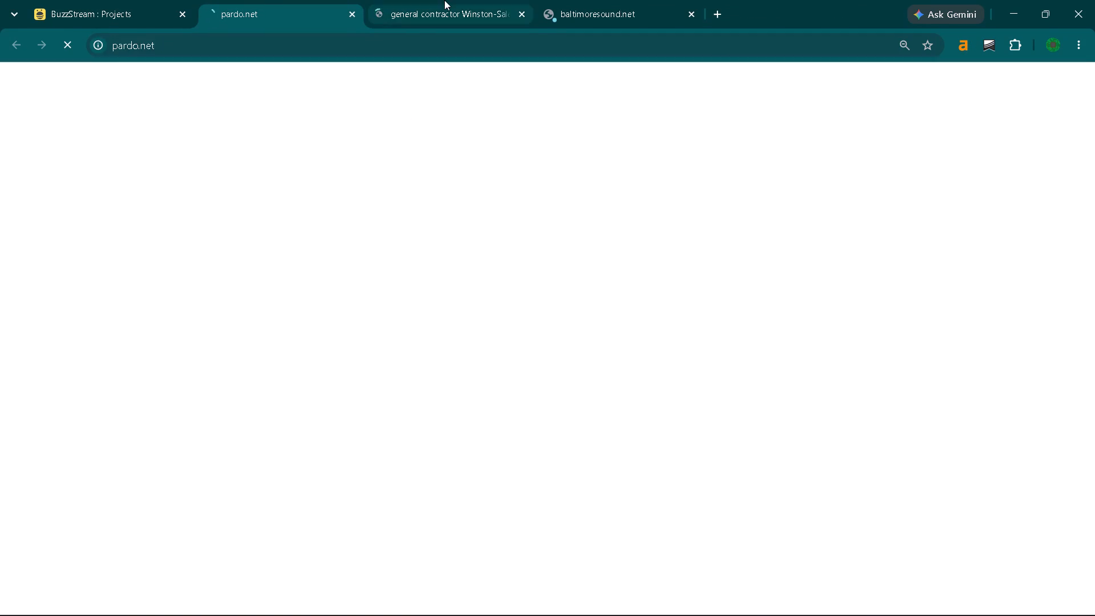
Examine the queued pages for pardo.net, the Winston-Salem general contractor and baltimoresound.net for blogger outreach suitability.
click(444, 0)
click(577, 0)
click(433, 124)
click(206, 0)
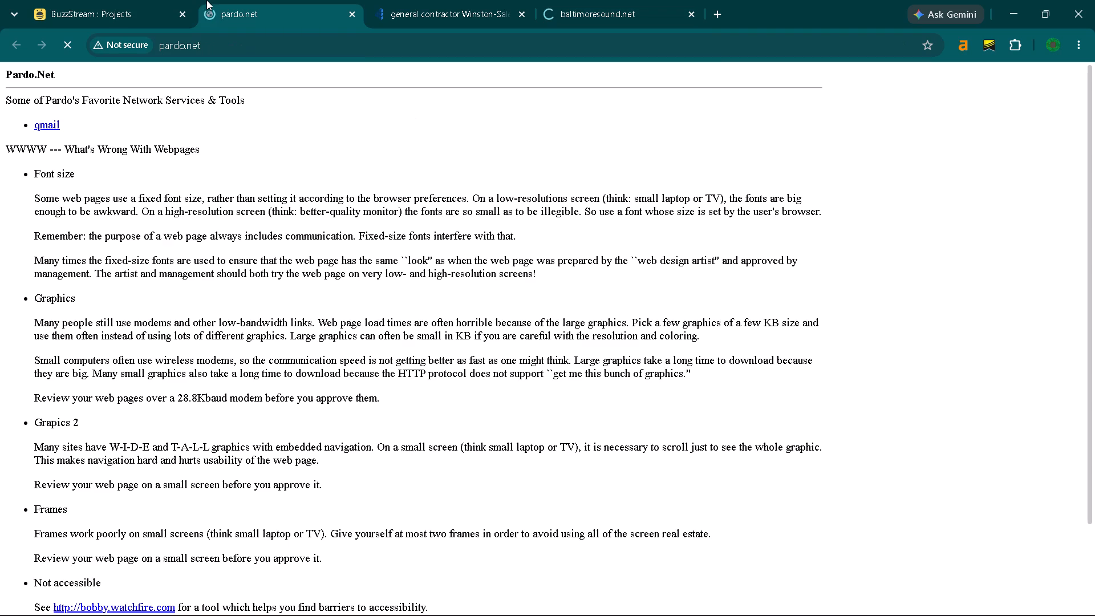
double_click(173, 209)
drag(173, 209, 225, 424)
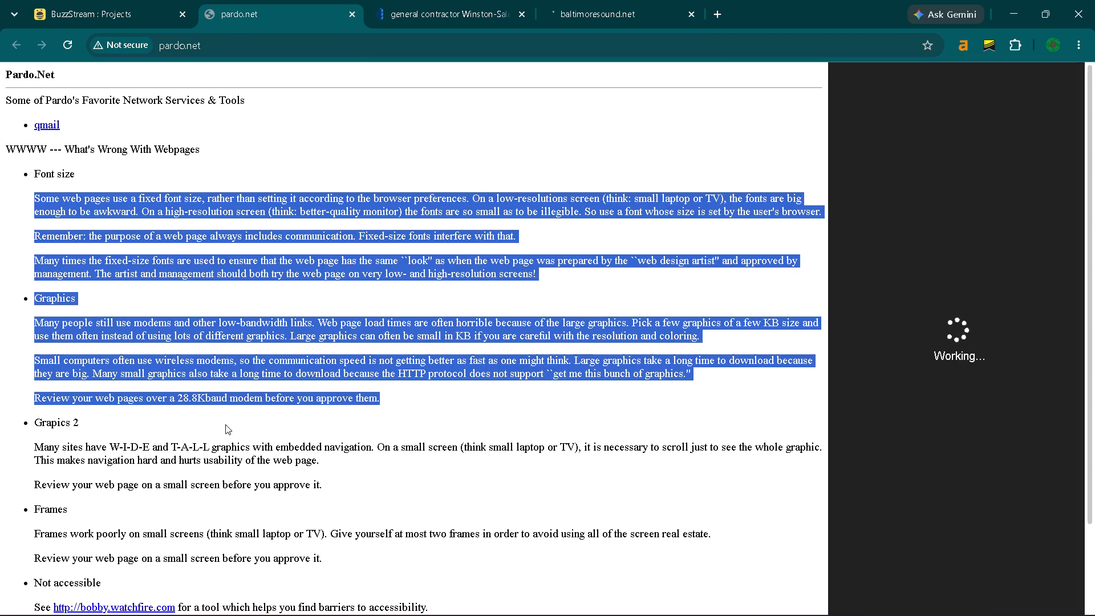
drag(225, 424, 234, 453)
click(133, 262)
click(491, 0)
click(573, 0)
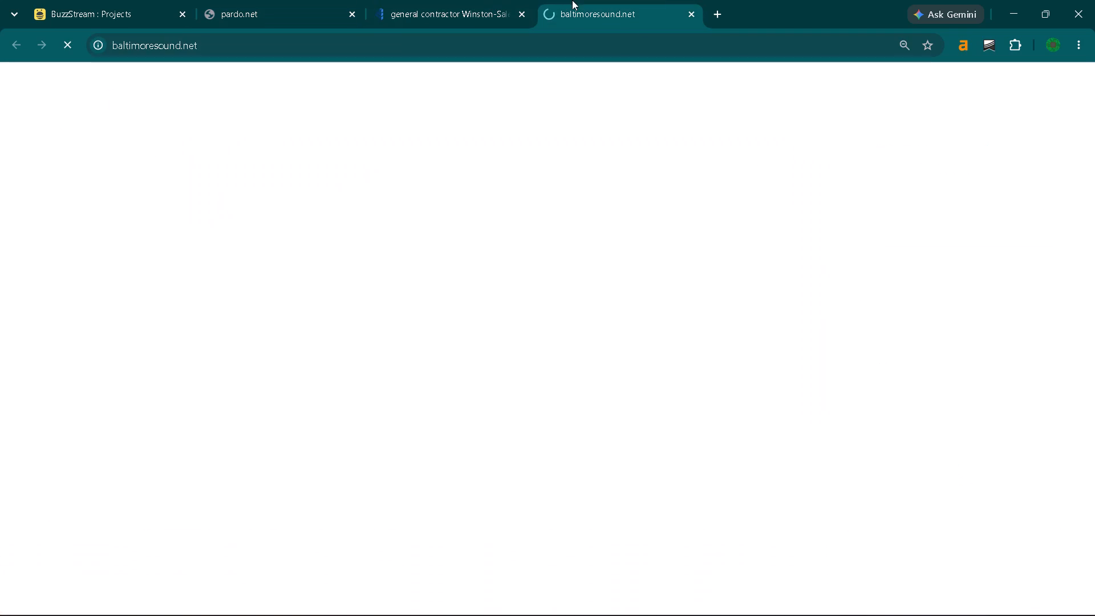
click(196, 0)
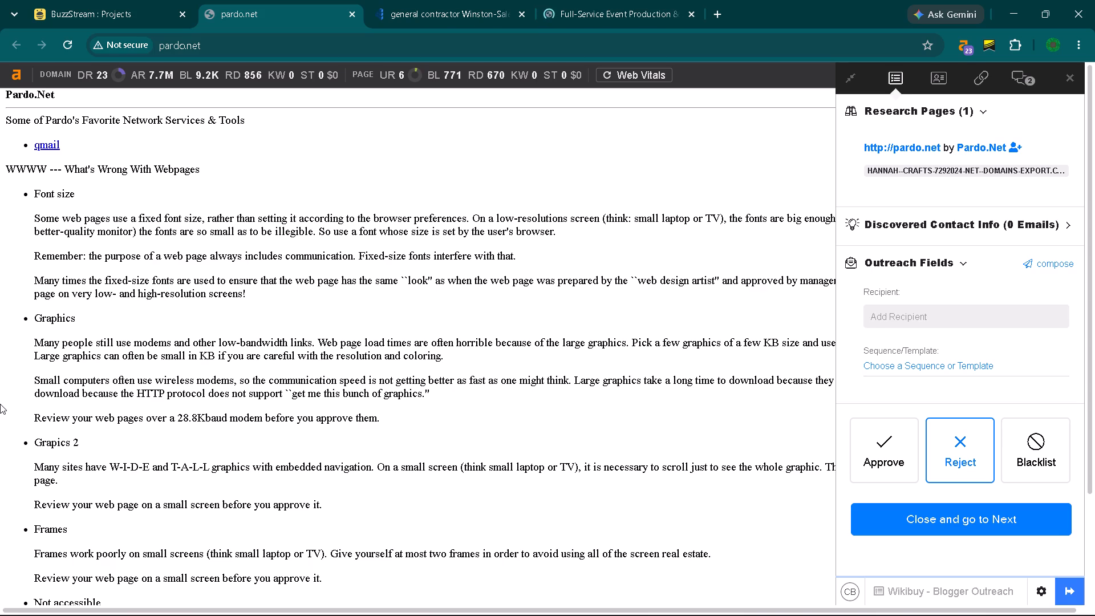
click(424, 0)
click(582, 0)
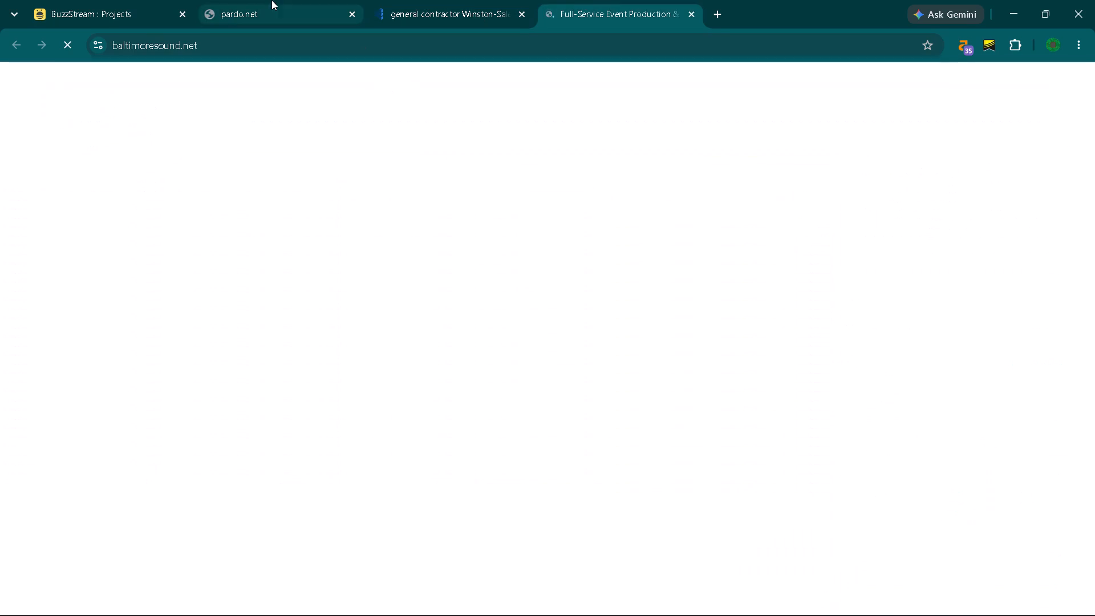
click(193, 0)
click(318, 0)
Leave pardo.net as rejected, advance the queue and close the leftover site tab.
click(963, 518)
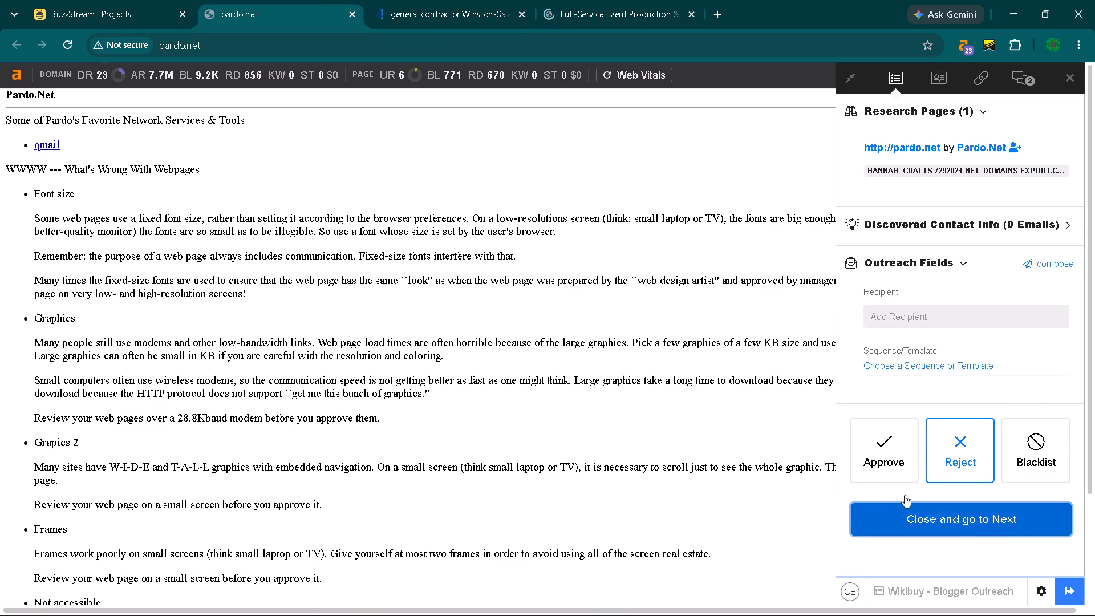
click(336, 0)
click(353, 15)
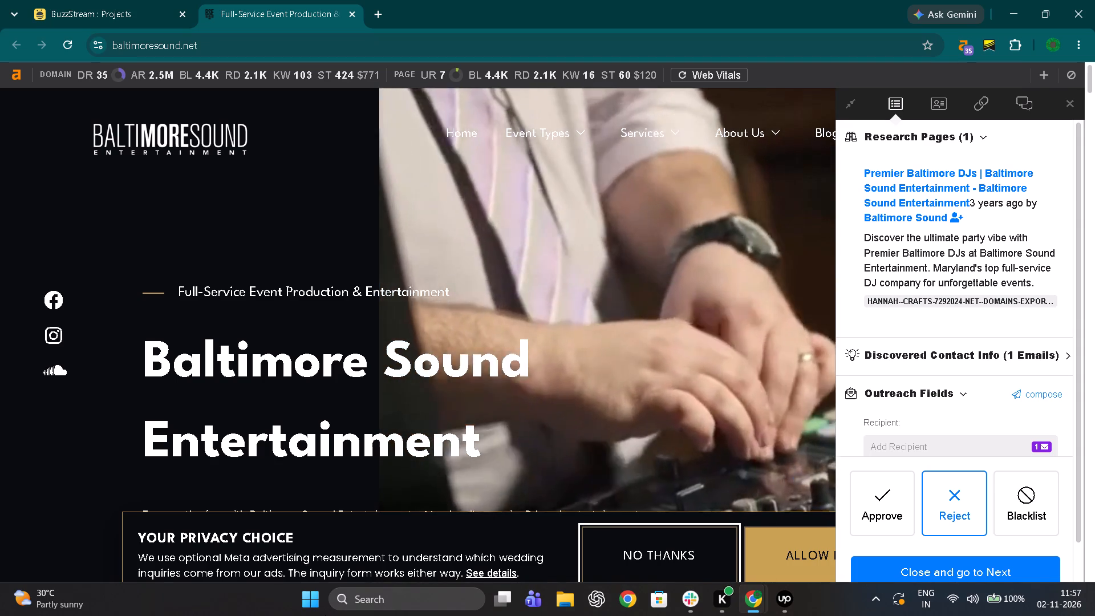
Copy the baltimoresound.net address and open it in the separate browser window.
key(alt+Tab)
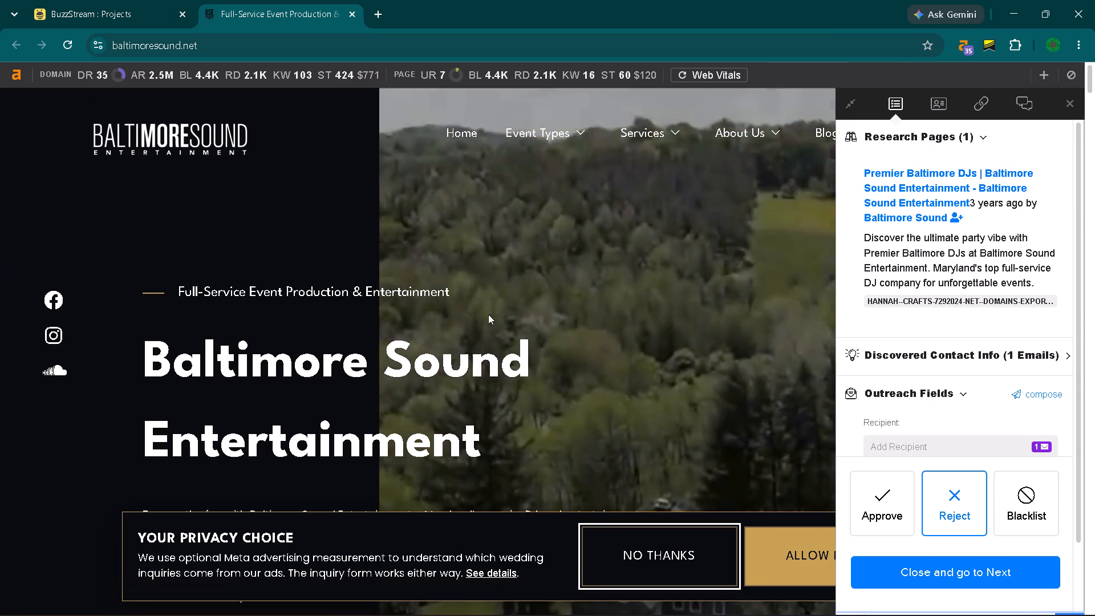
key(alt+Tab)
key(alt+Tab)
key(alt+Tab)
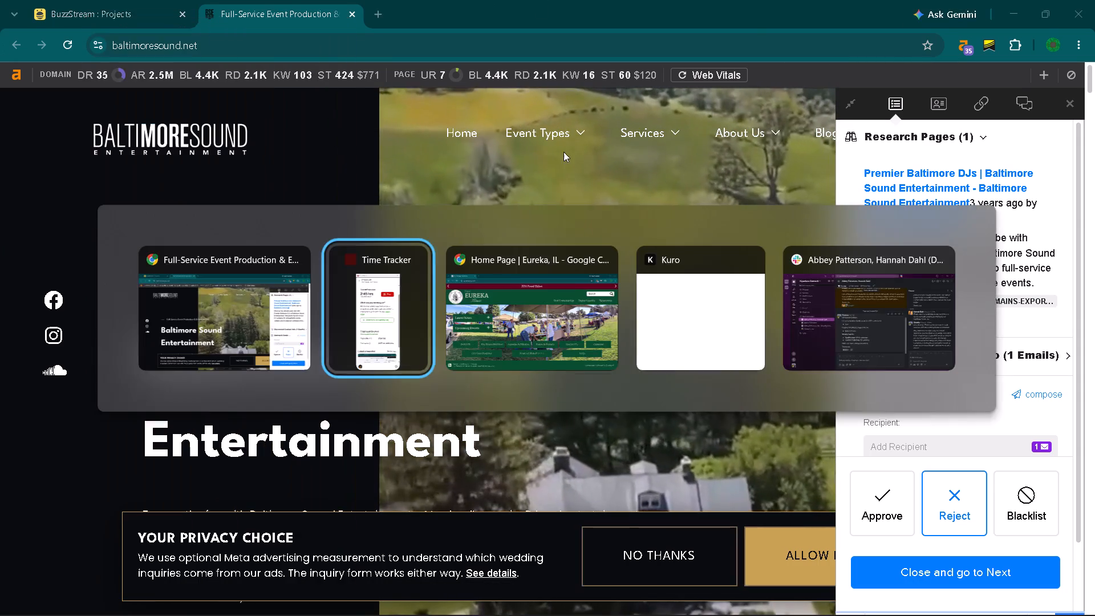
key(alt+Tab)
key(alt+Tab)
click(262, 35)
key(ctrl+c)
key(ctrl+c)
key(ctrl+c)
key(ctrl+c)
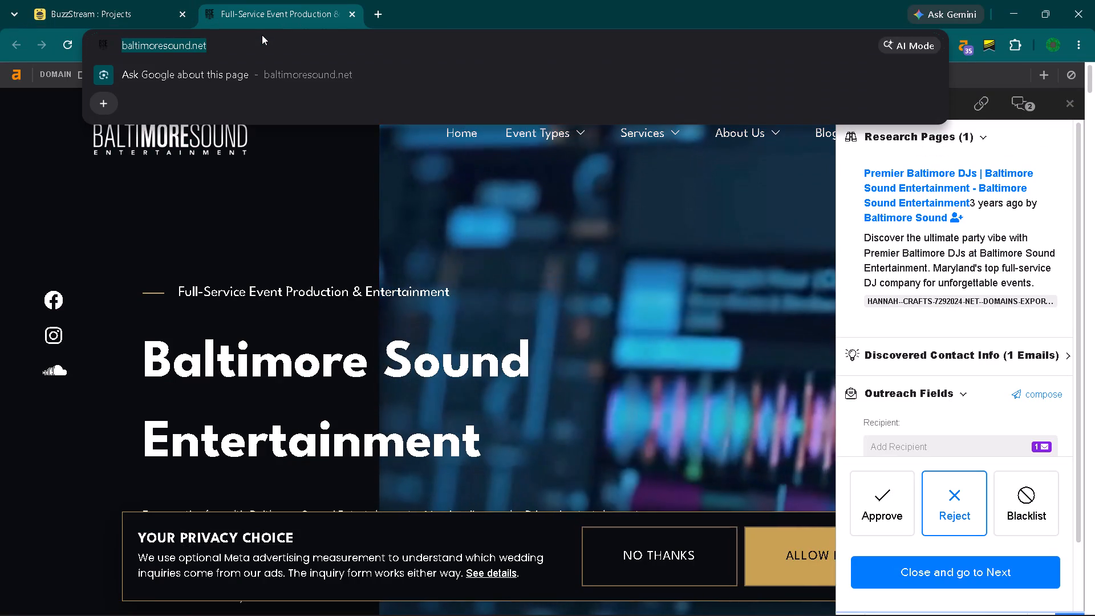
key(alt+Tab)
click(262, 35)
key(ctrl+v)
key(Return)
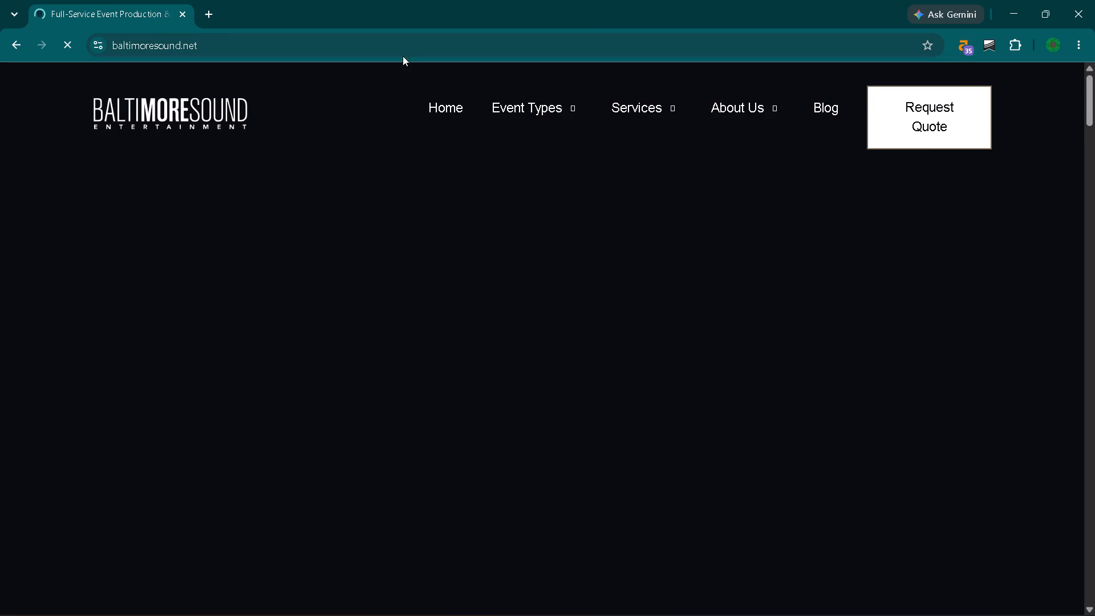
Open the Baltimore Sound blog in a new tab and decline optional marketing measurement on the homepage.
key(alt+Tab)
key(alt+Tab)
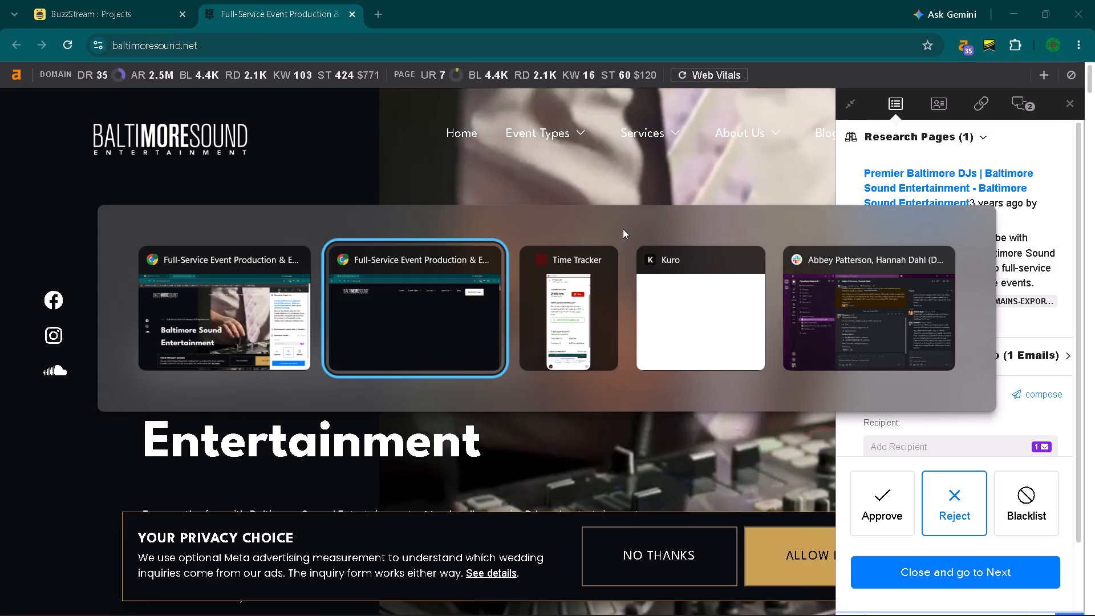
ctrl+click(818, 108)
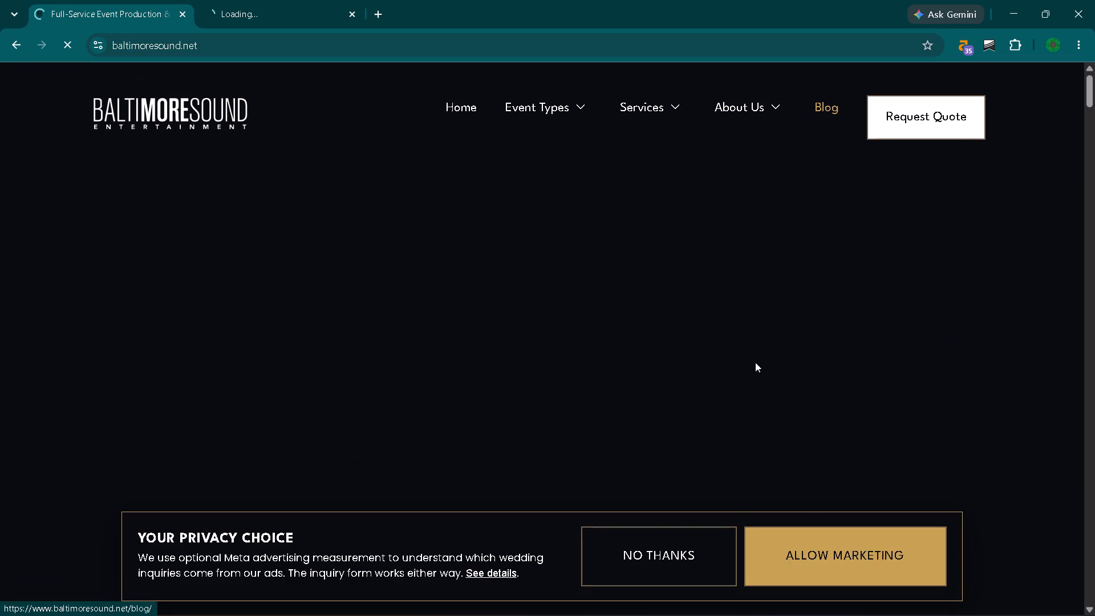
click(707, 546)
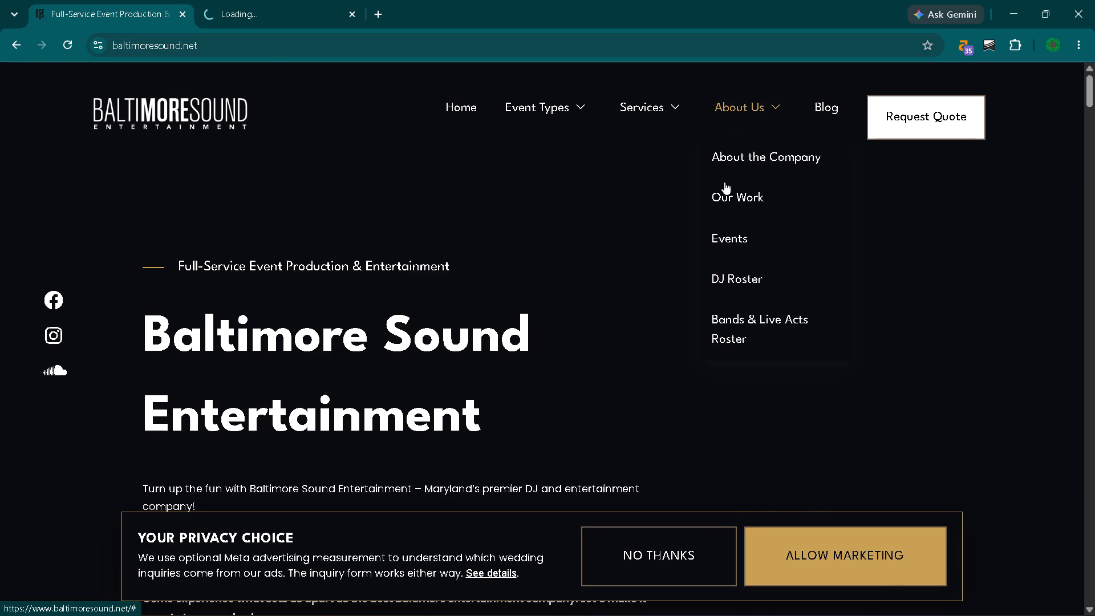
Switch to the Baltimore Sound blog listing and allow optional marketing measurement in its privacy notice.
key(ctrl+Tab)
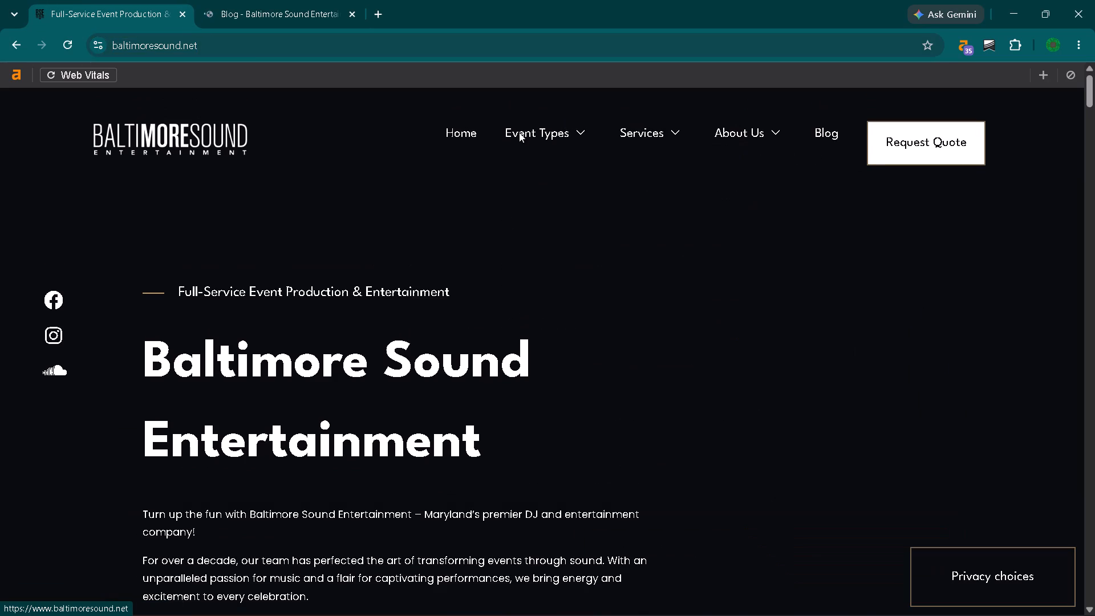
scroll(337, 453, down, 4)
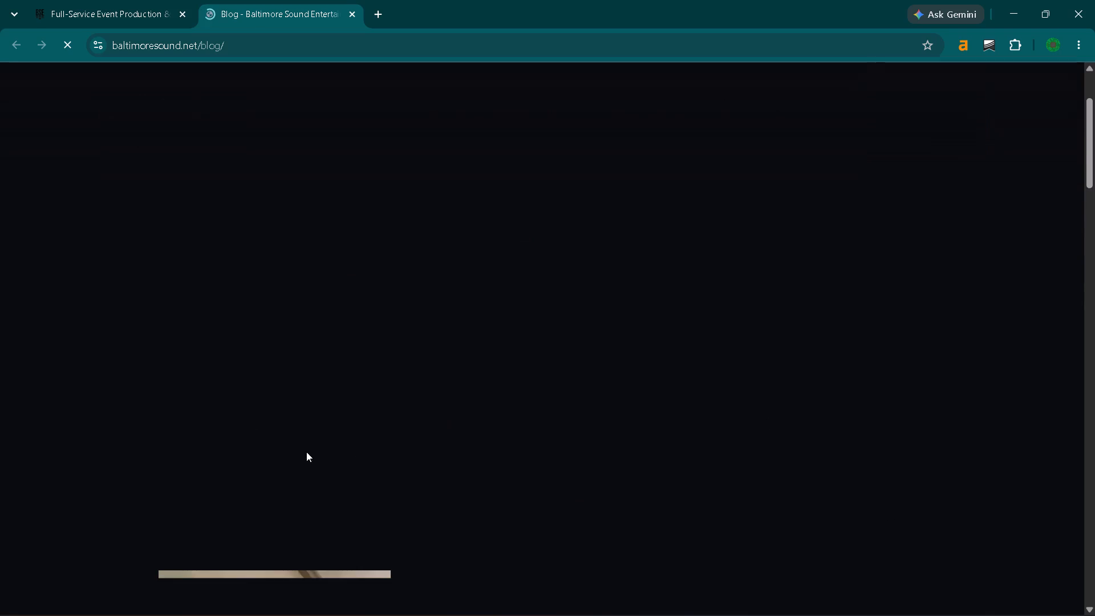
scroll(306, 452, down, 3)
scroll(469, 383, down, 2)
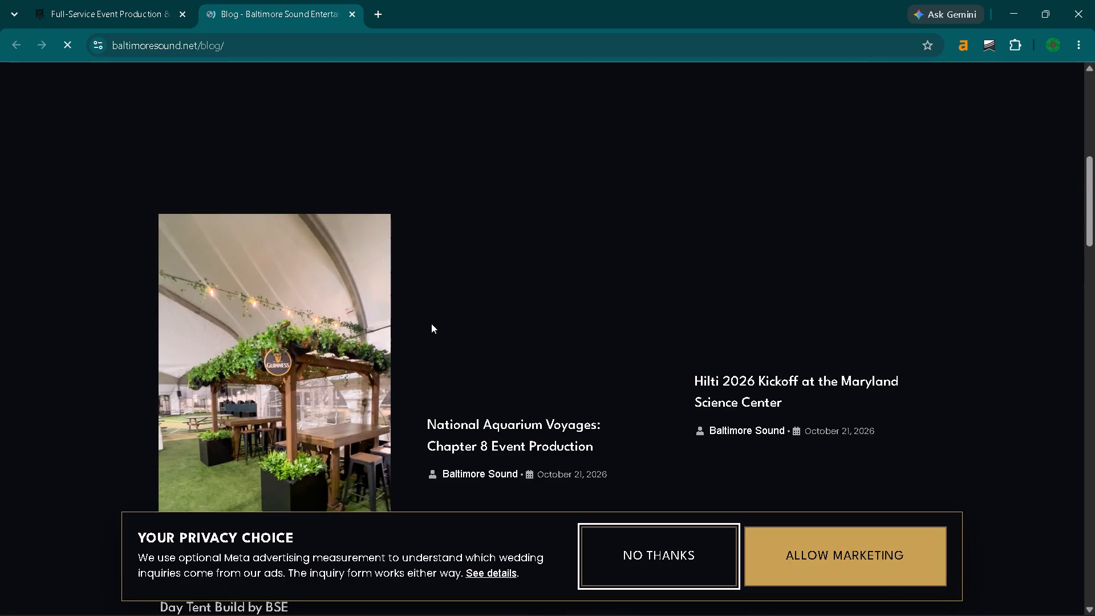
click(910, 553)
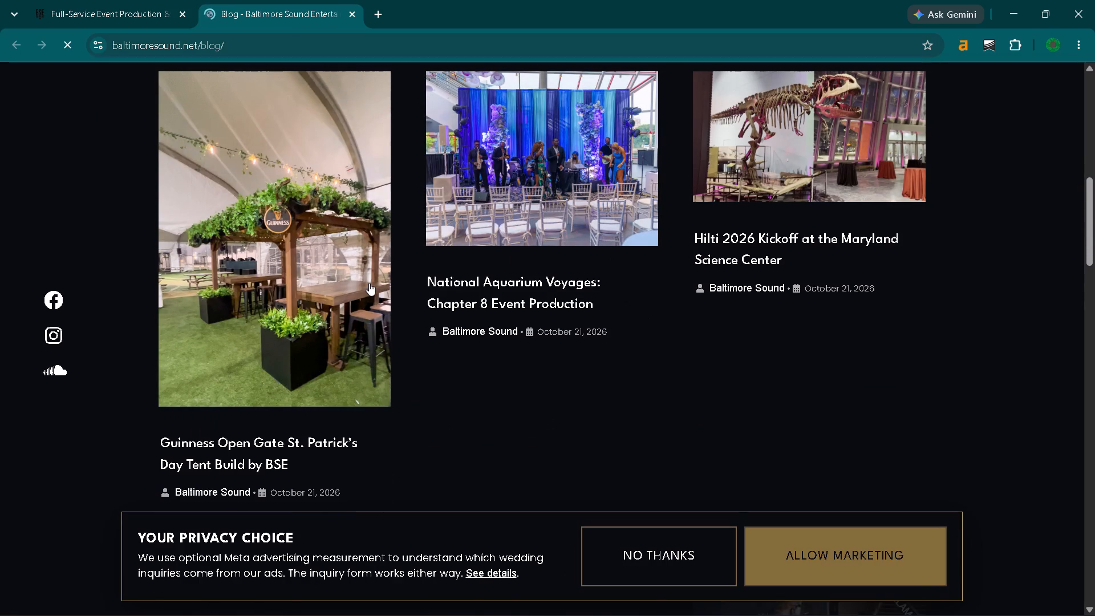
Open the Guinness Open Gate, National Aquarium Voyages, Hilti 2026 Kickoff and Coca-Cola America250 posts in separate tabs.
ctrl+click(263, 270)
ctrl+click(530, 189)
ctrl+click(810, 177)
scroll(435, 212, down, 2)
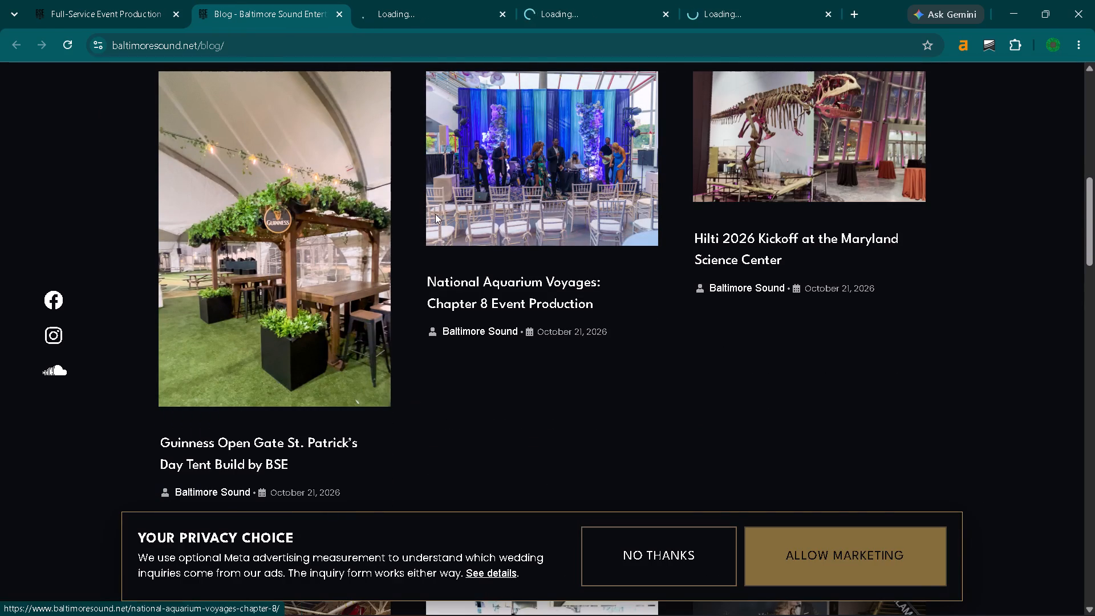
scroll(435, 214, down, 3)
scroll(486, 281, down, 2)
ctrl+click(211, 277)
Examine the Guinness Open Gate St. Patrick's Day tent post for outreach suitability and close its tab.
key(ctrl+Tab)
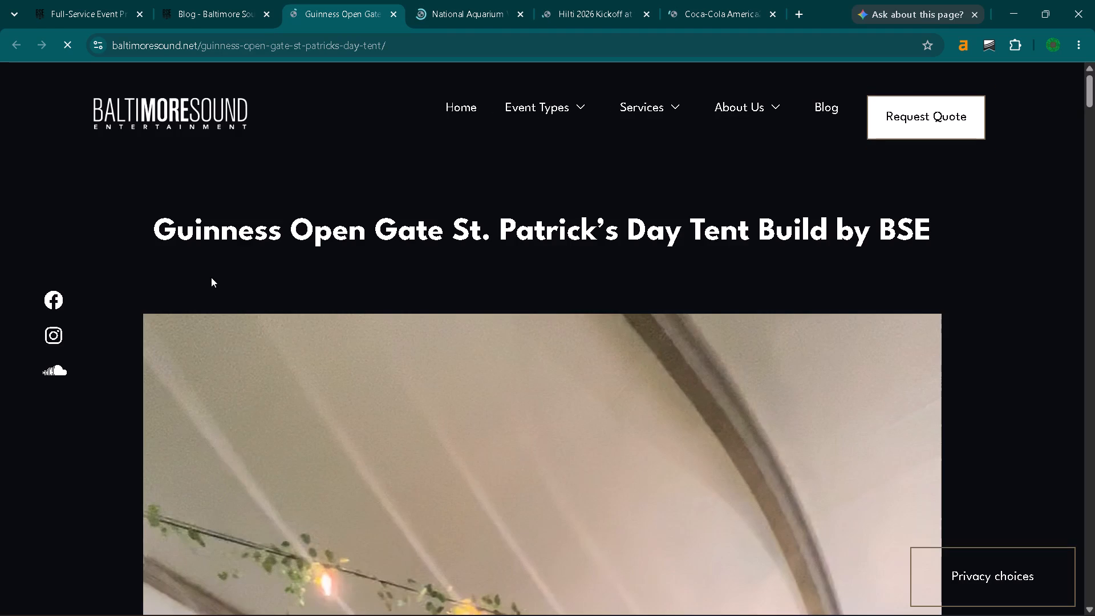
scroll(263, 303, down, 4)
scroll(405, 318, down, 3)
scroll(579, 281, up, 2)
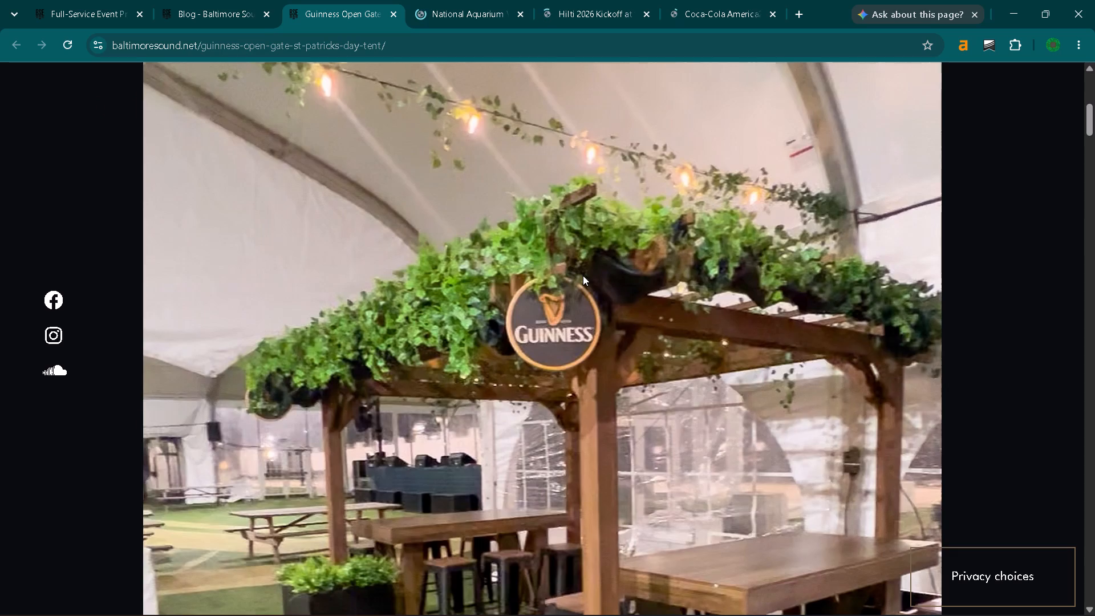
scroll(369, 331, down, 13)
scroll(590, 280, down, 5)
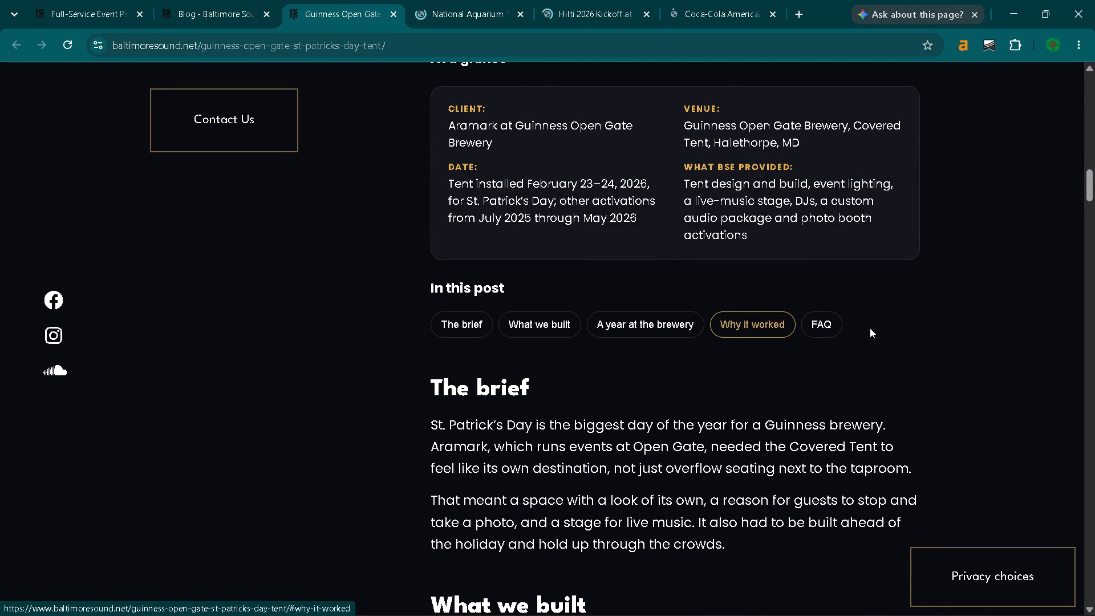
scroll(472, 347, down, 4)
scroll(547, 297, down, 12)
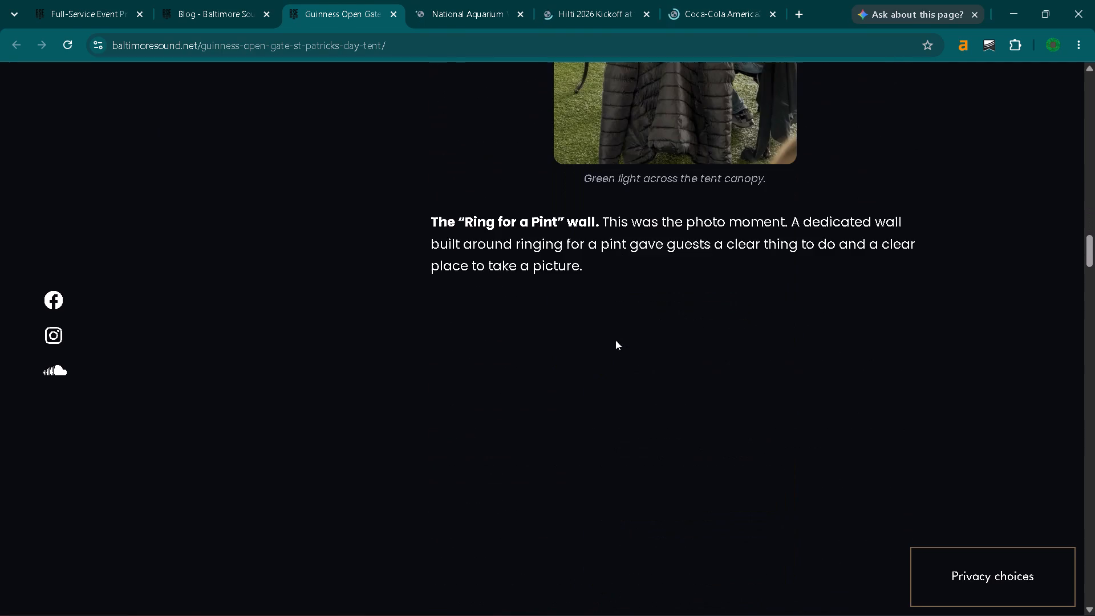
scroll(532, 293, down, 20)
scroll(420, 80, down, 1)
scroll(422, 80, up, 1)
scroll(426, 80, down, 3)
click(390, 9)
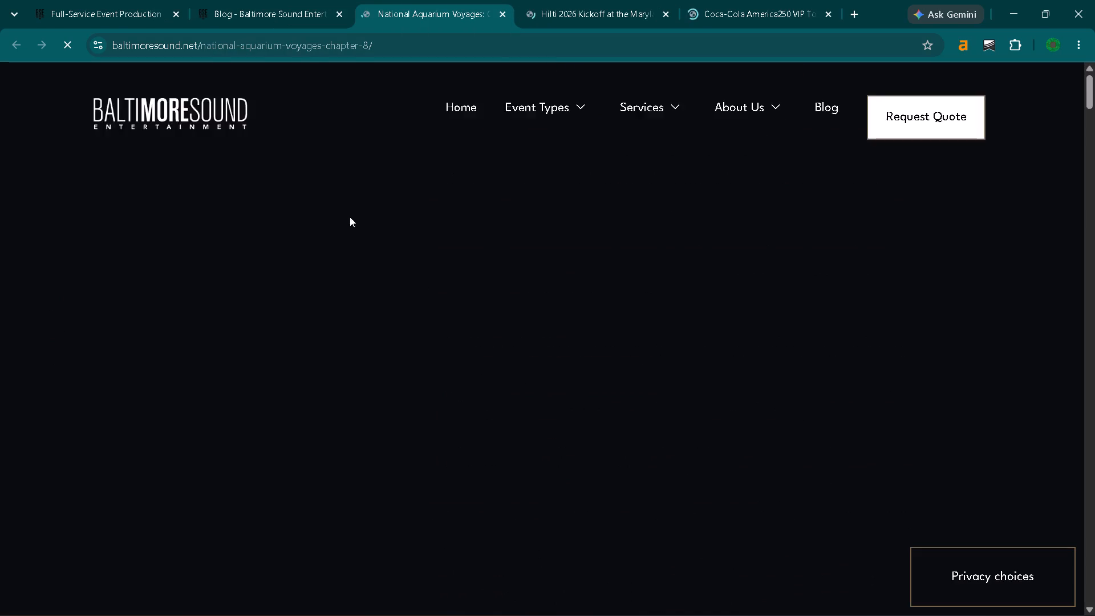
Examine the National Aquarium Voyages: Chapter 8 post through to its author box and related posts, and close its tab.
scroll(370, 238, down, 6)
scroll(445, 291, down, 14)
scroll(505, 297, down, 2)
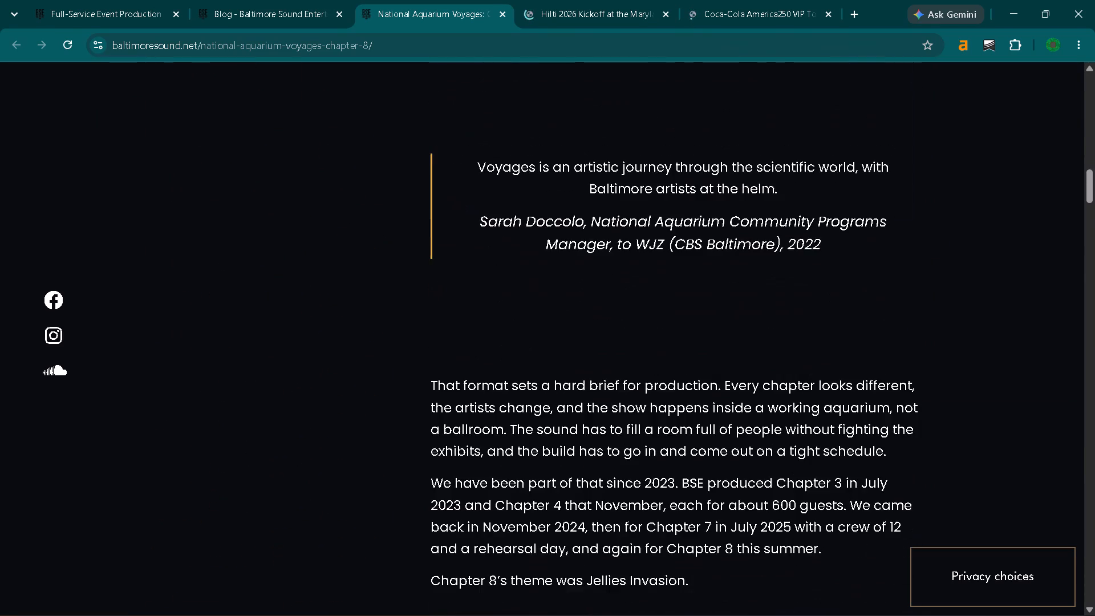
scroll(590, 271, down, 20)
scroll(590, 271, down, 3)
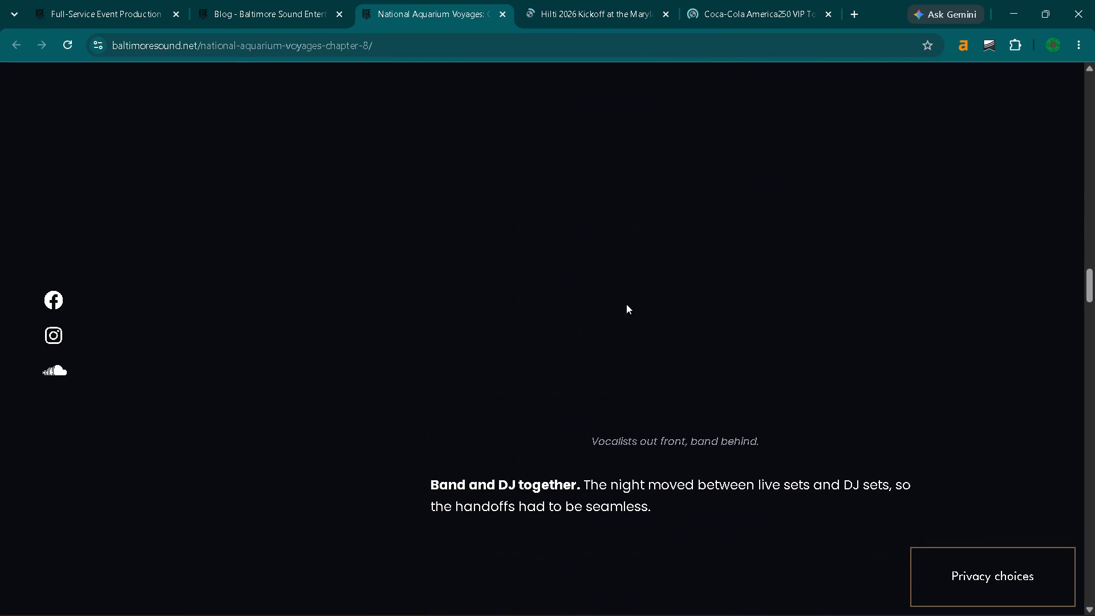
scroll(557, 376, down, 14)
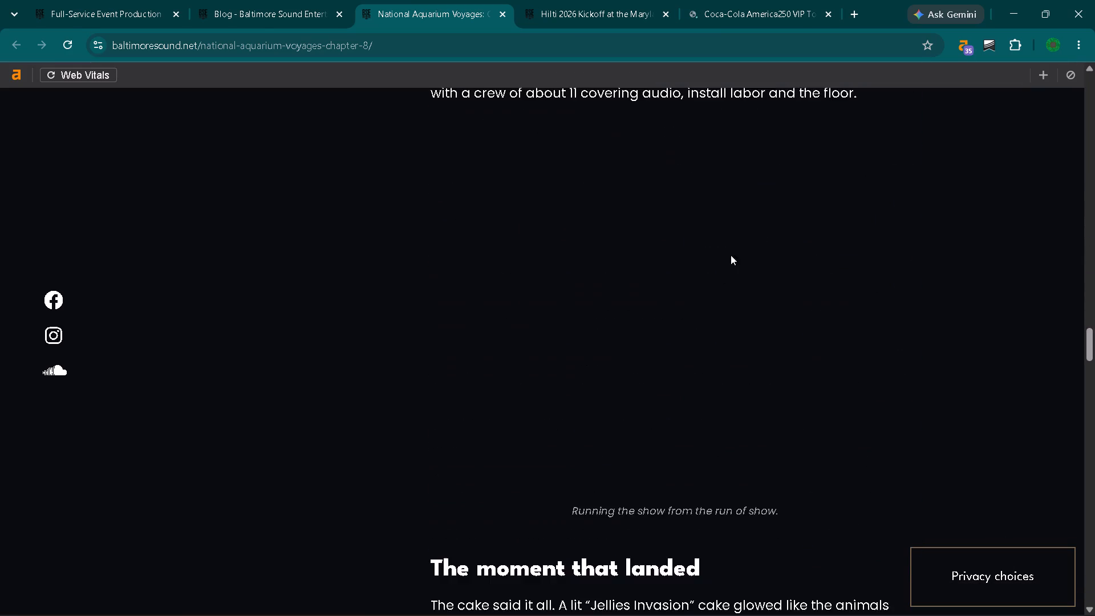
scroll(432, 310, down, 20)
scroll(432, 310, down, 3)
scroll(580, 251, down, 2)
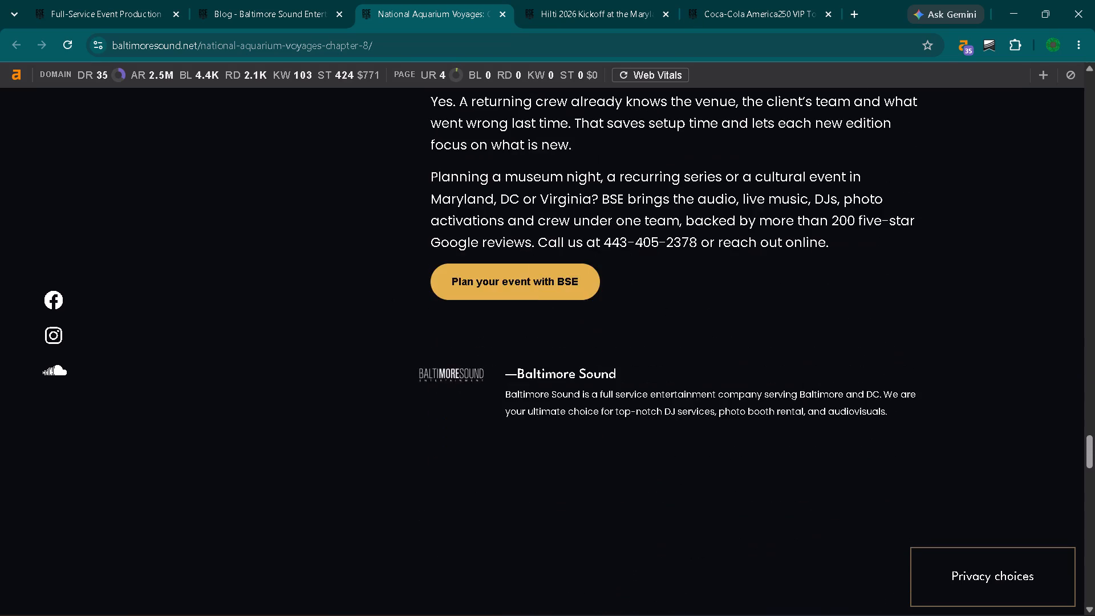
scroll(554, 291, down, 2)
scroll(474, 199, down, 6)
scroll(0, 120, down, 4)
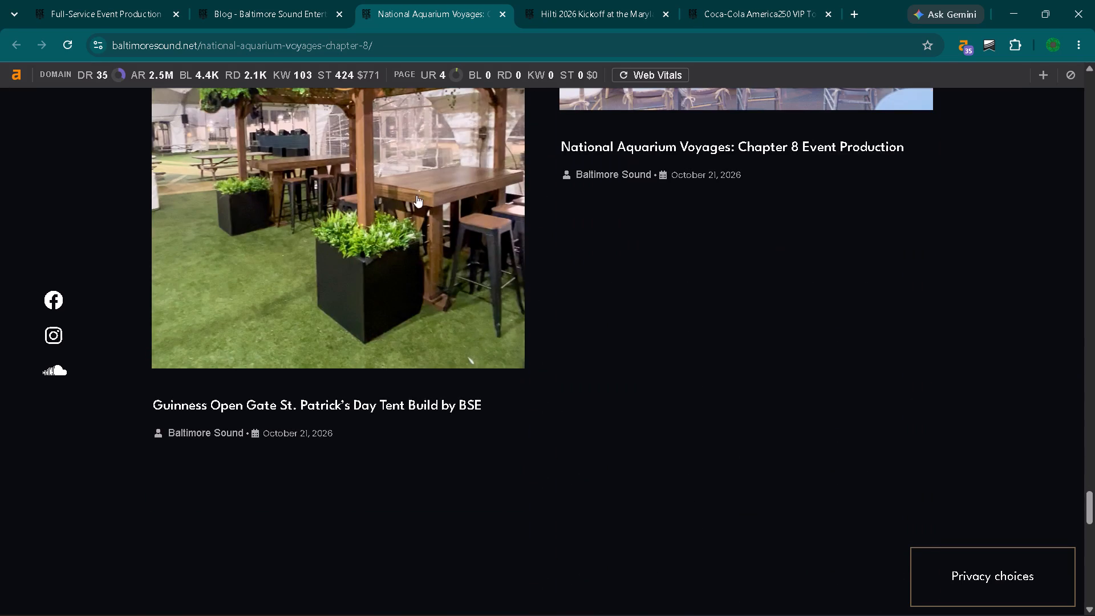
scroll(416, 195, down, 1)
click(501, 16)
Examine the Hilti 2026 Kickoff at the Maryland Science Center post through to its related posts, and close its tab.
scroll(496, 324, down, 2)
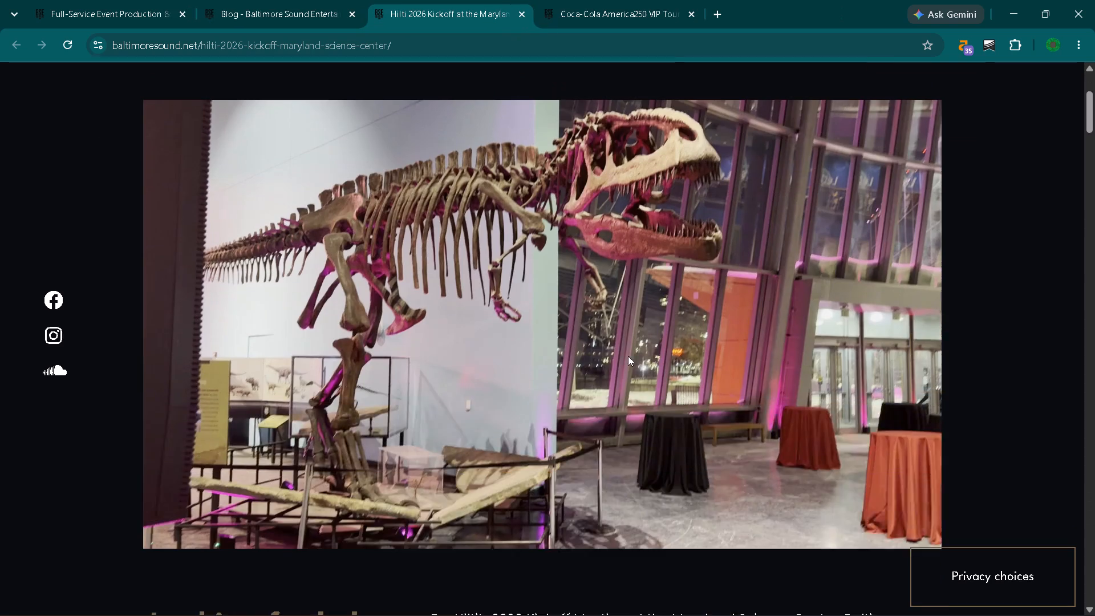
scroll(628, 356, down, 6)
scroll(563, 320, down, 3)
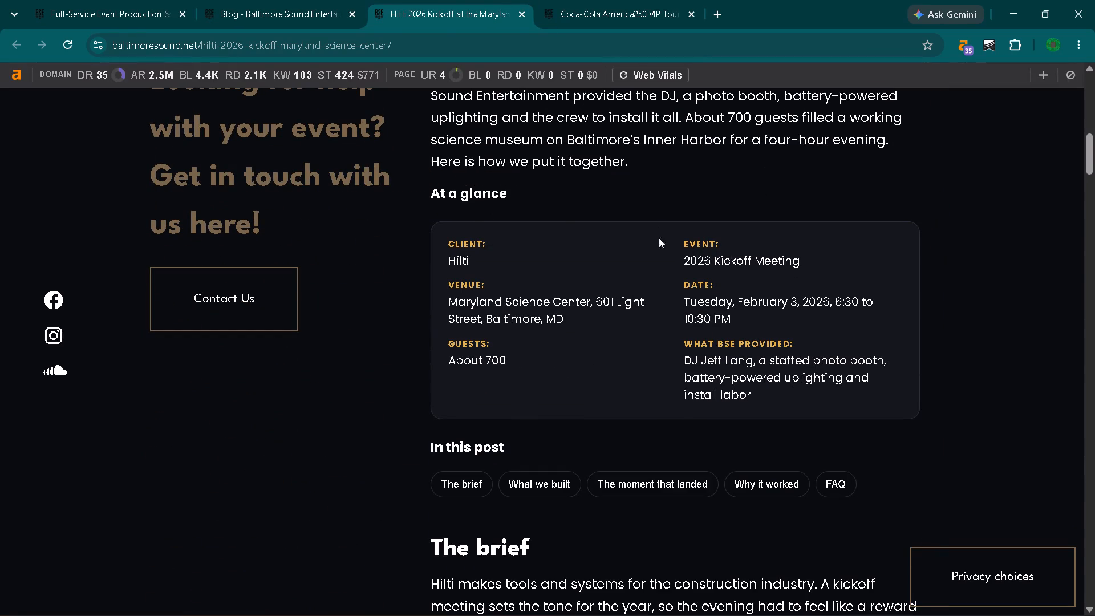
scroll(484, 287, down, 11)
scroll(542, 316, down, 5)
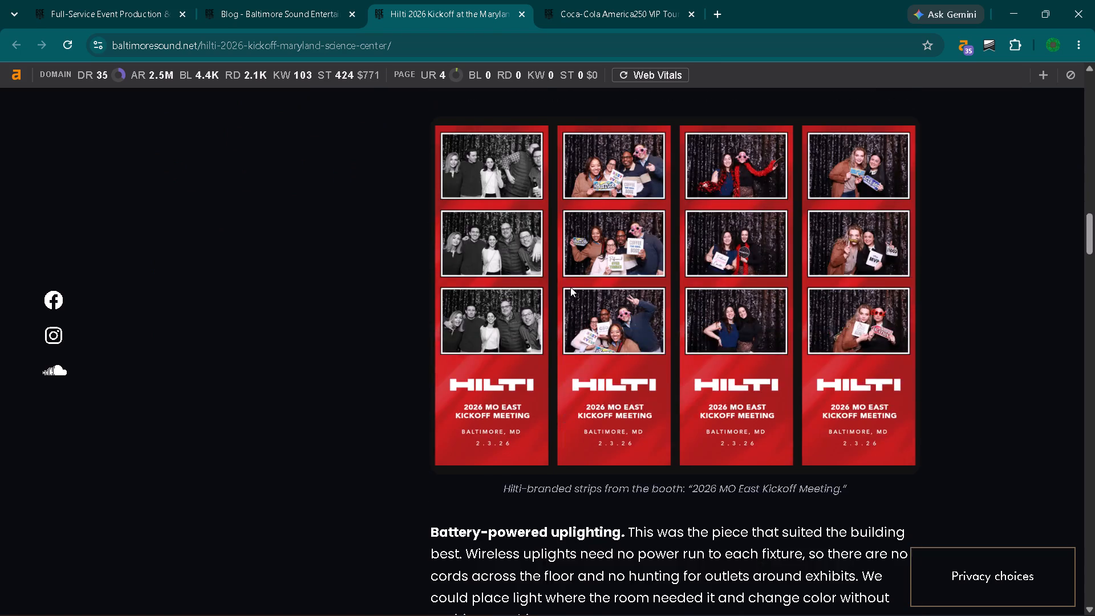
scroll(570, 287, down, 3)
scroll(549, 368, down, 12)
scroll(579, 324, down, 7)
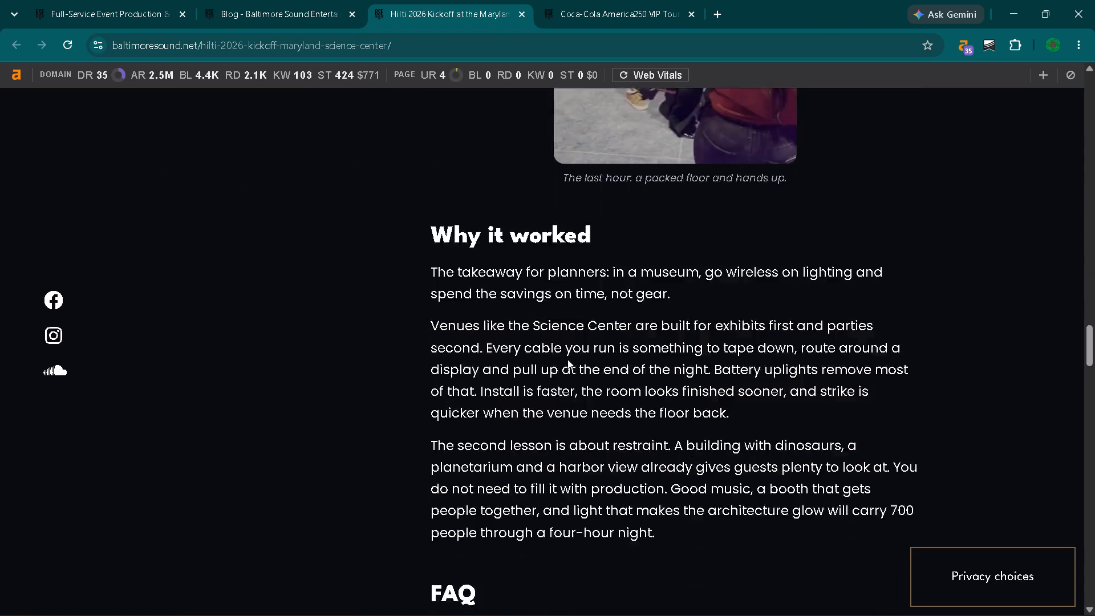
scroll(567, 359, down, 1)
scroll(639, 351, down, 6)
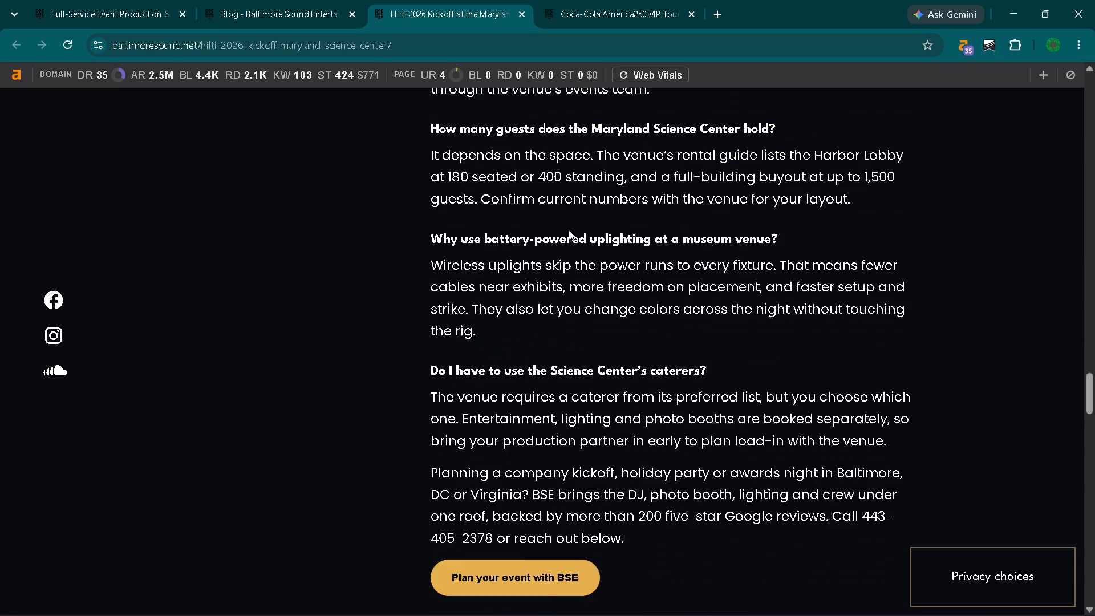
scroll(495, 302, down, 2)
scroll(538, 386, down, 12)
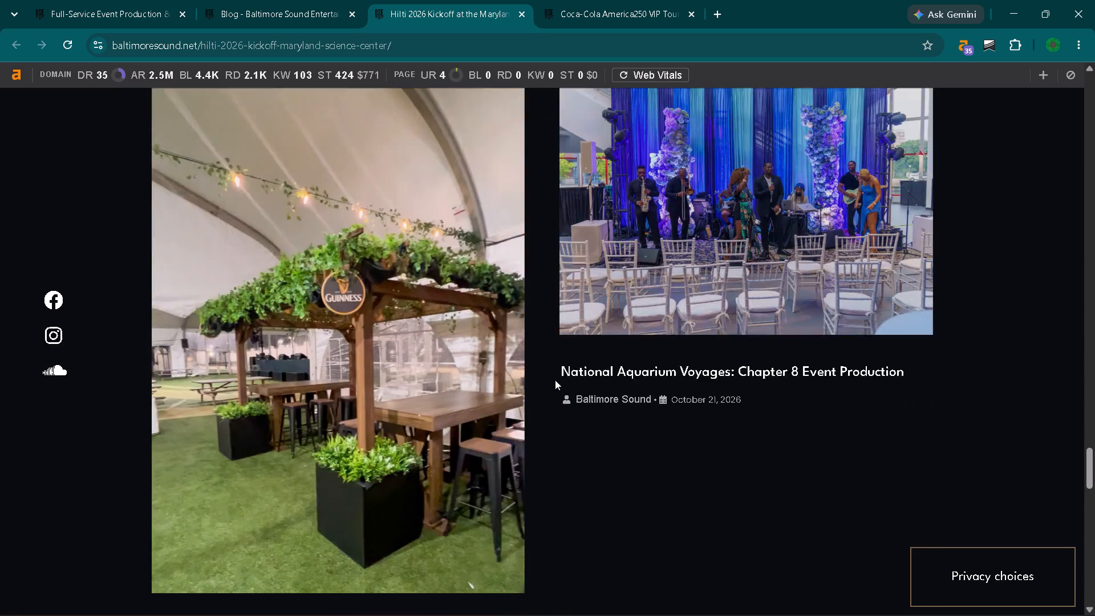
key(ctrl+w)
Examine the Coca-Cola America250 VIP Tour post for outreach suitability.
scroll(431, 350, down, 17)
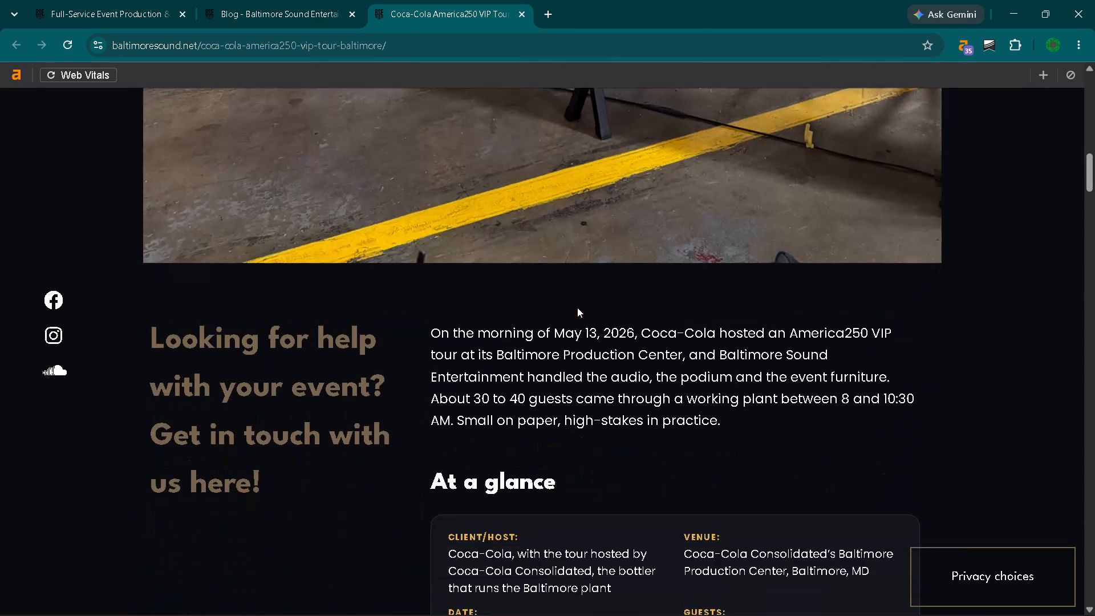
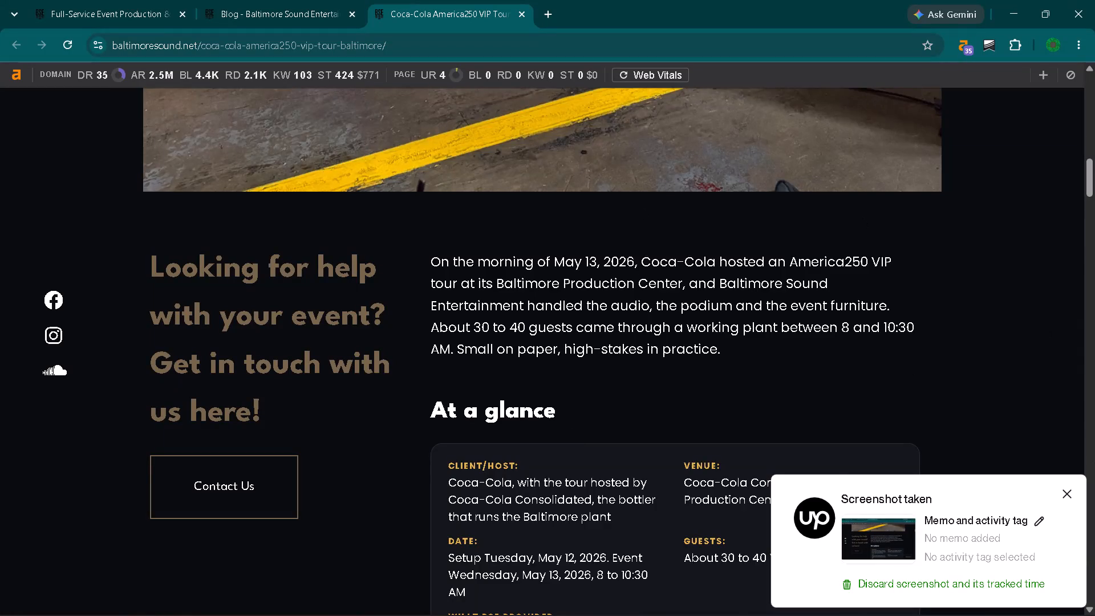
Examine the rest of the Coca-Cola America250 VIP Tour post through to its related posts, and close its tab.
scroll(481, 295, down, 4)
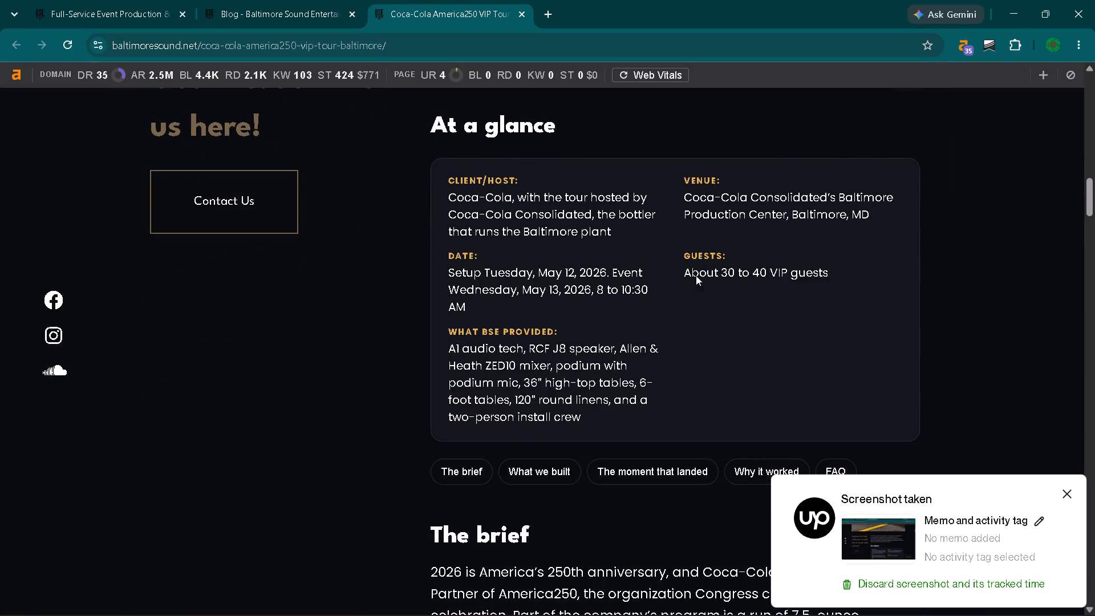
scroll(696, 275, down, 20)
scroll(696, 275, down, 8)
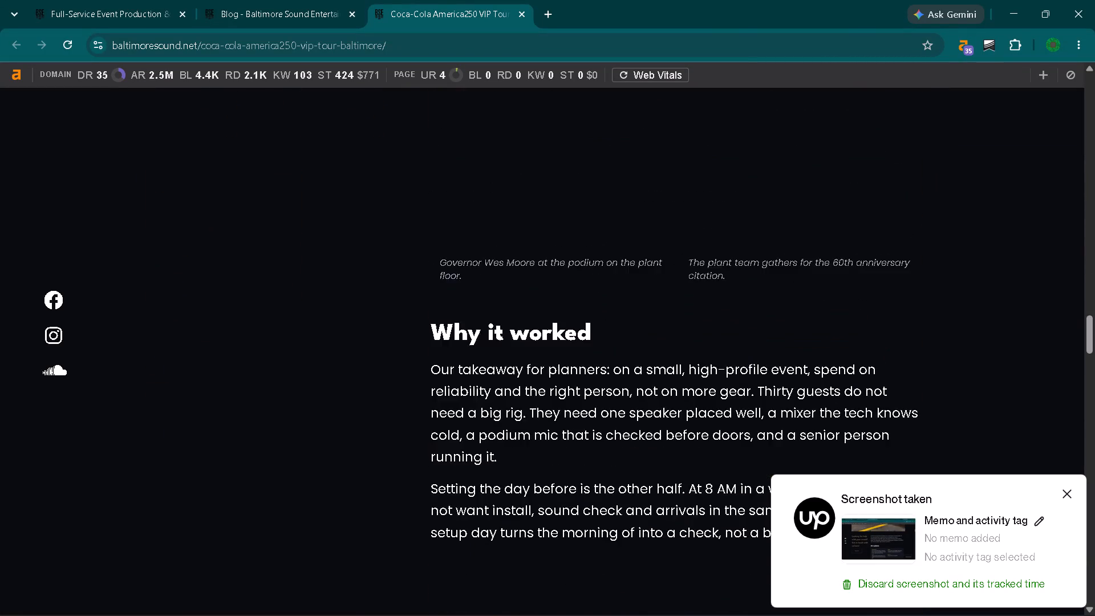
scroll(603, 385, down, 20)
scroll(603, 385, down, 8)
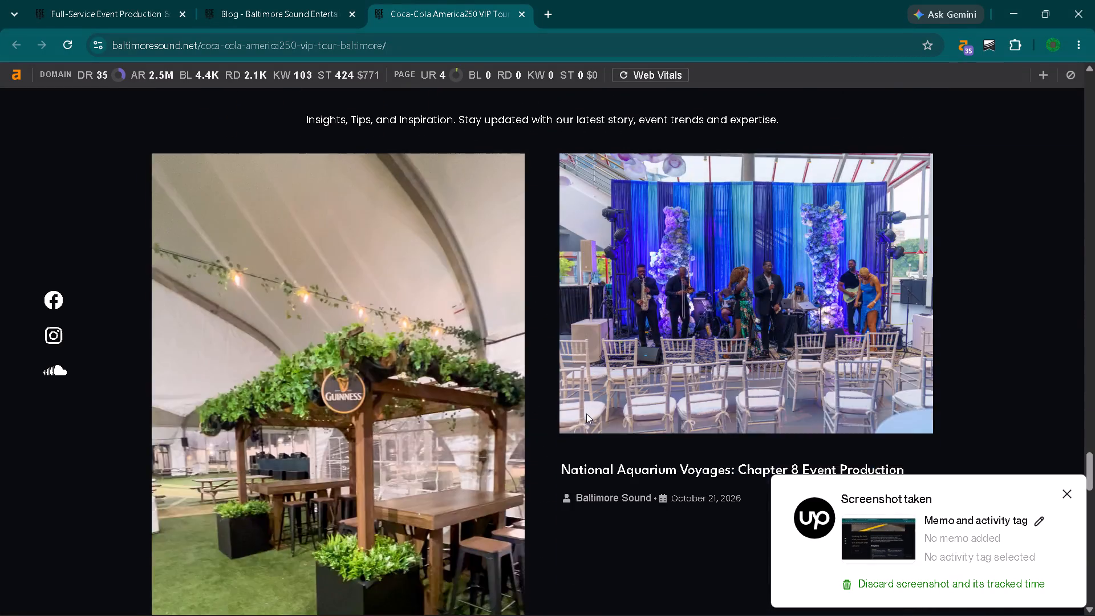
scroll(586, 414, down, 6)
key(ctrl+w)
Close Baltimore Sound Entertainment's blog page after checking its end, and close the site's BuzzStream review to go to the next website.
scroll(475, 380, down, 15)
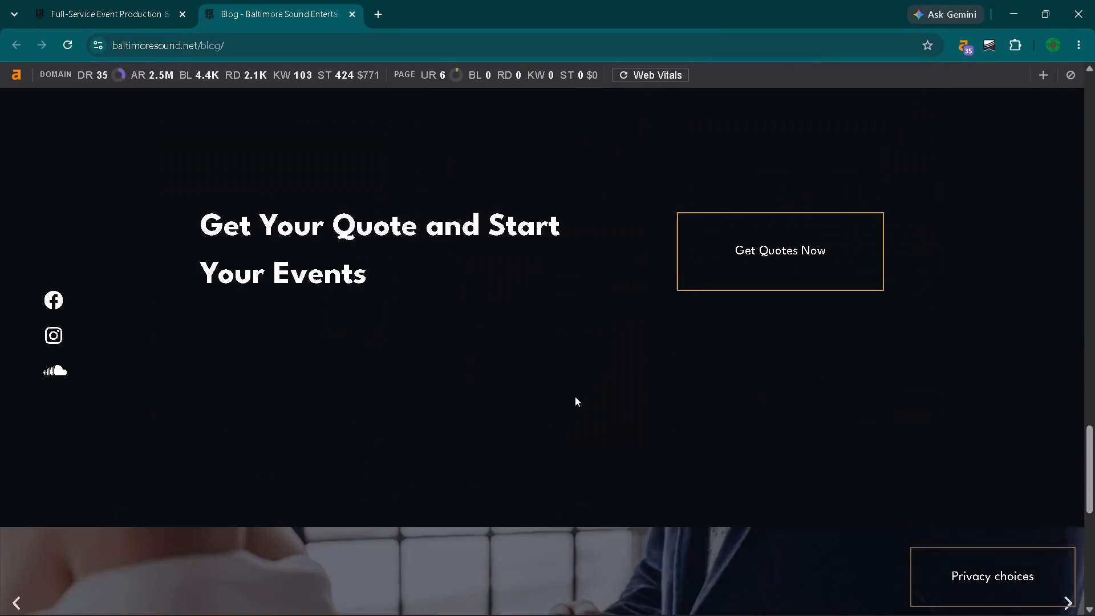
scroll(575, 396, down, 5)
key(ctrl+w)
key(alt+Tab)
click(962, 560)
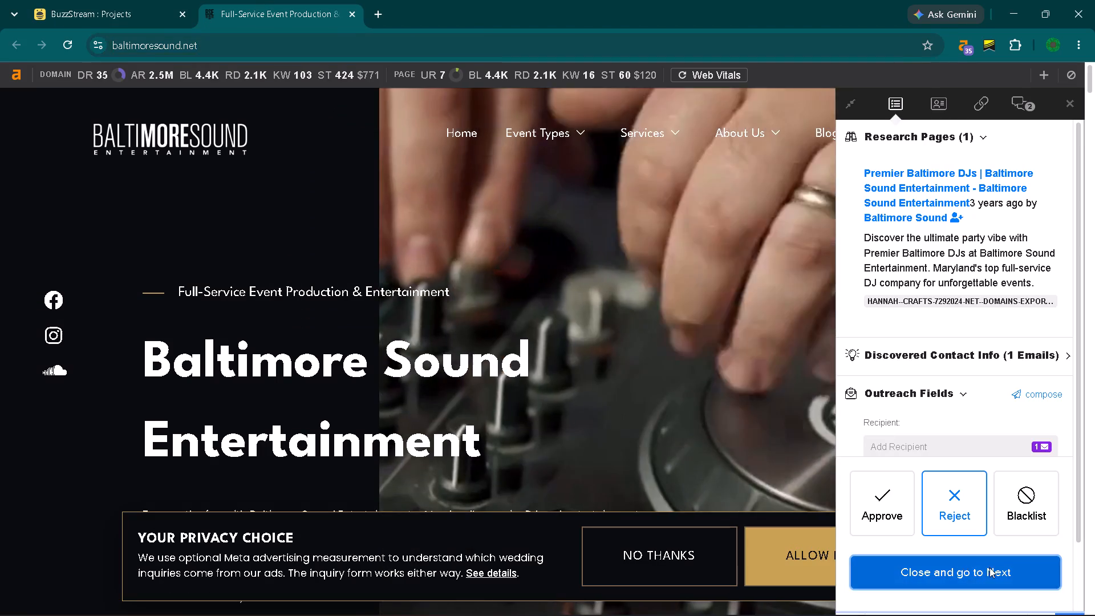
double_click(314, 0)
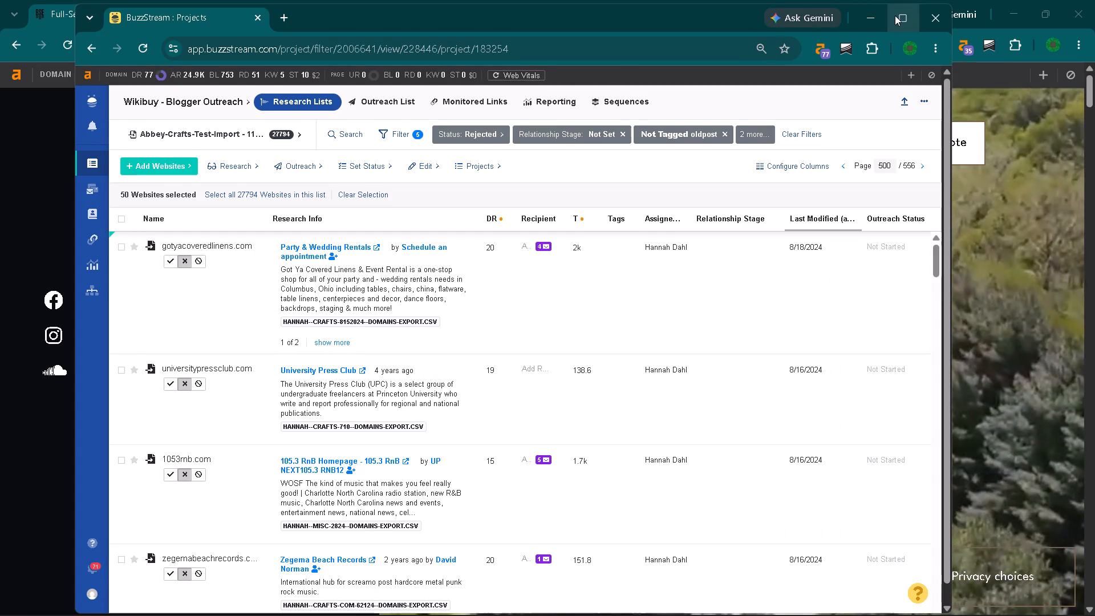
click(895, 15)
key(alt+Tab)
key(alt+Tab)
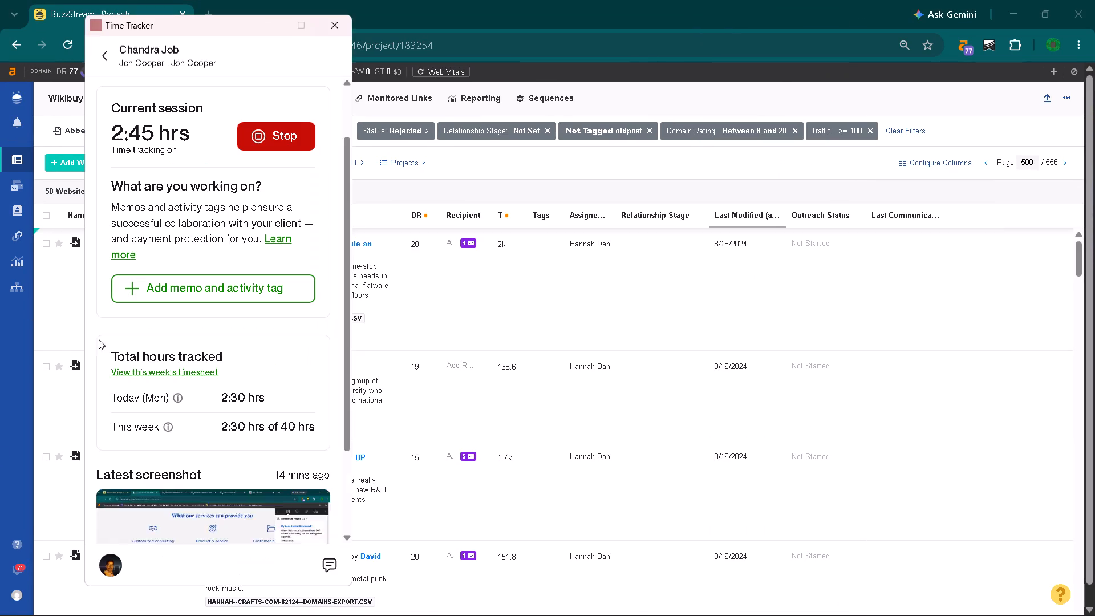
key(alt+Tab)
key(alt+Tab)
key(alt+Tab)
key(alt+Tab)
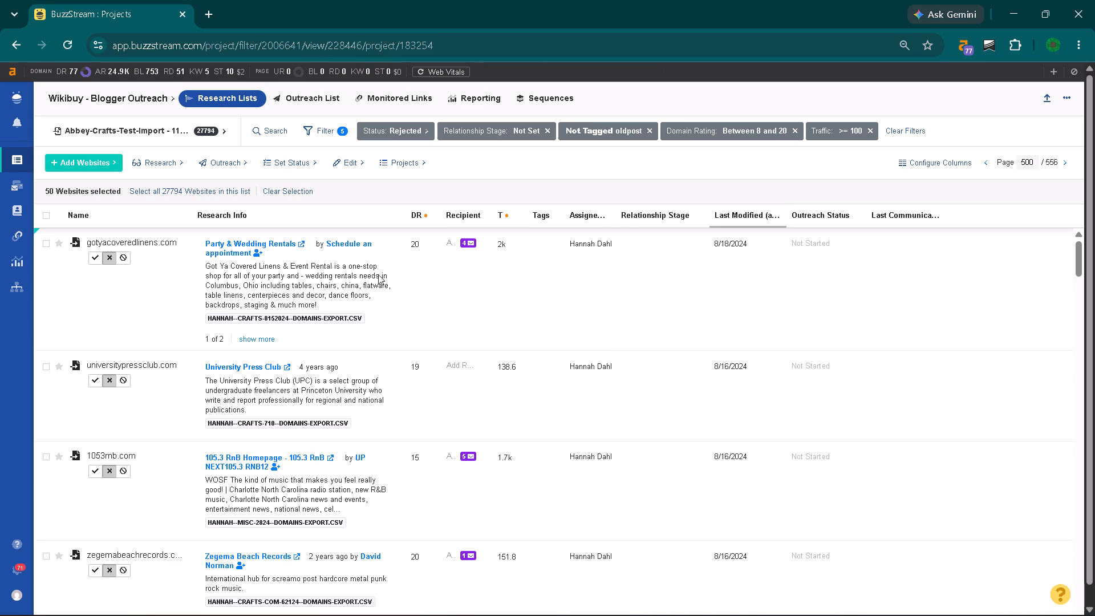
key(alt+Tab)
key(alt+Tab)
Clear the existing website selection and reselect all websites on page 500 of the research list.
click(282, 189)
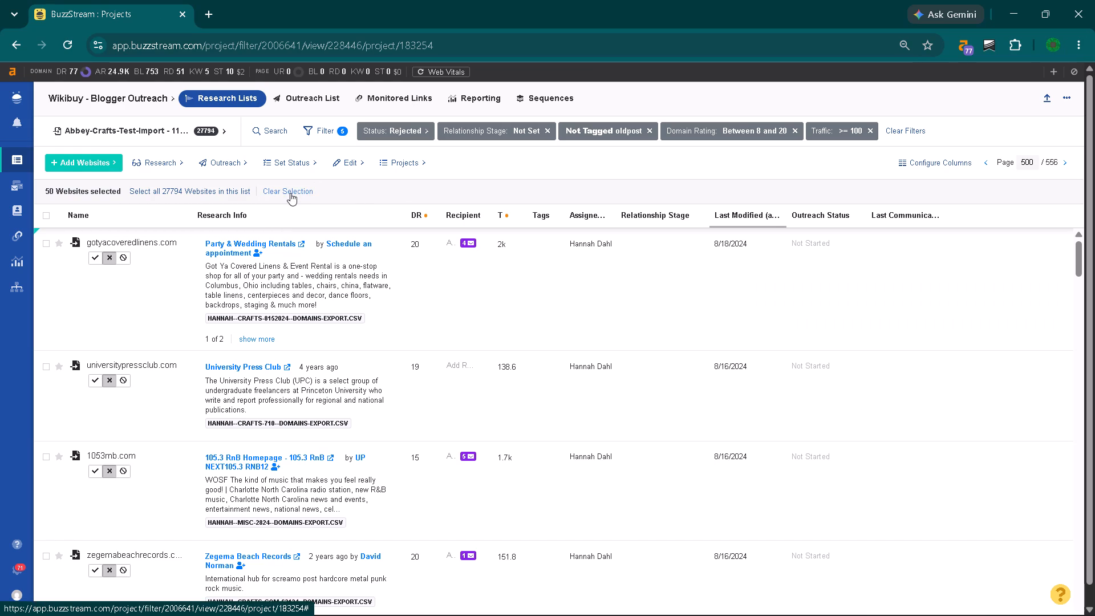
click(290, 195)
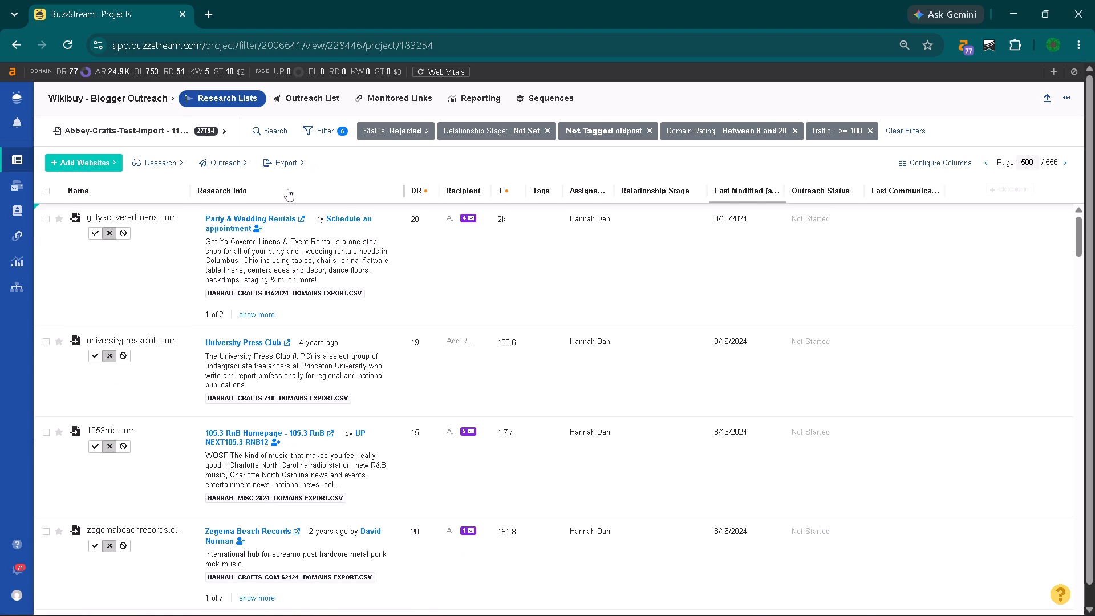
click(40, 192)
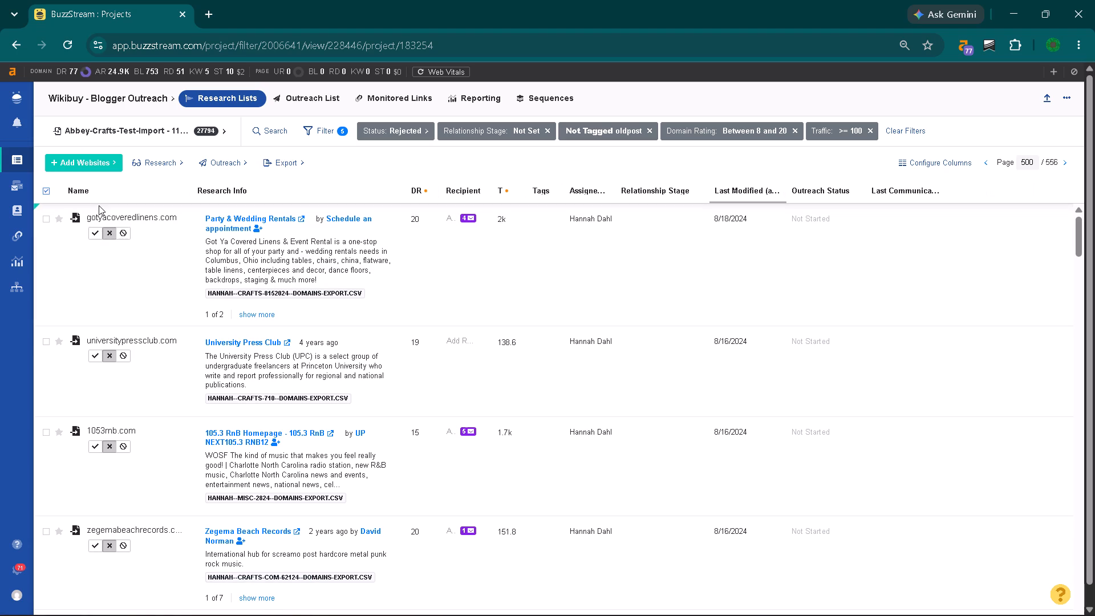
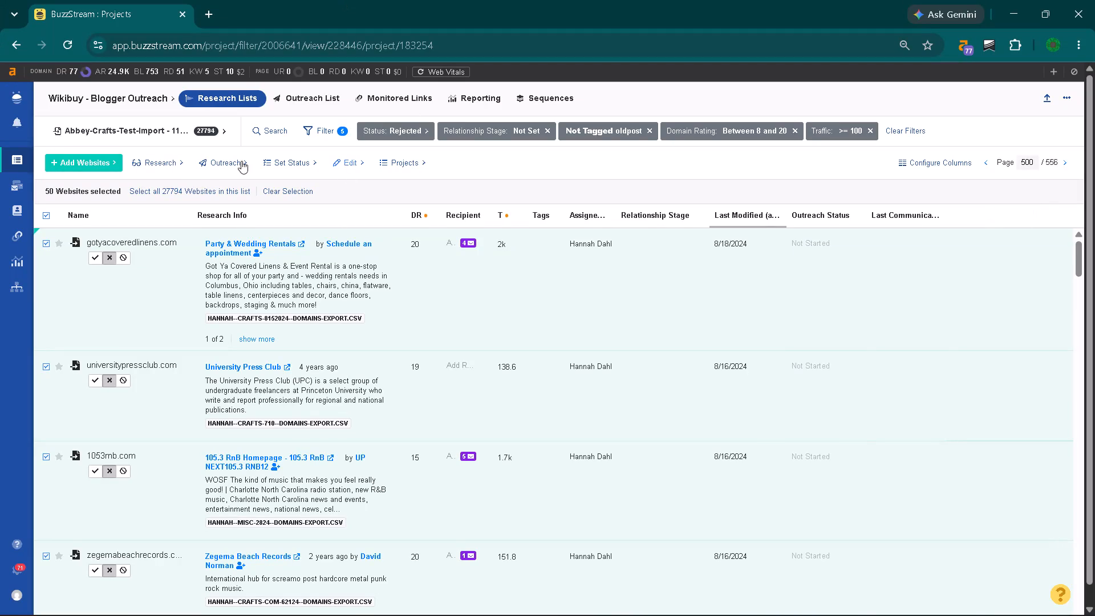
Bulk-edit the overall rating of the 50 selected websites to High and apply the change.
click(168, 164)
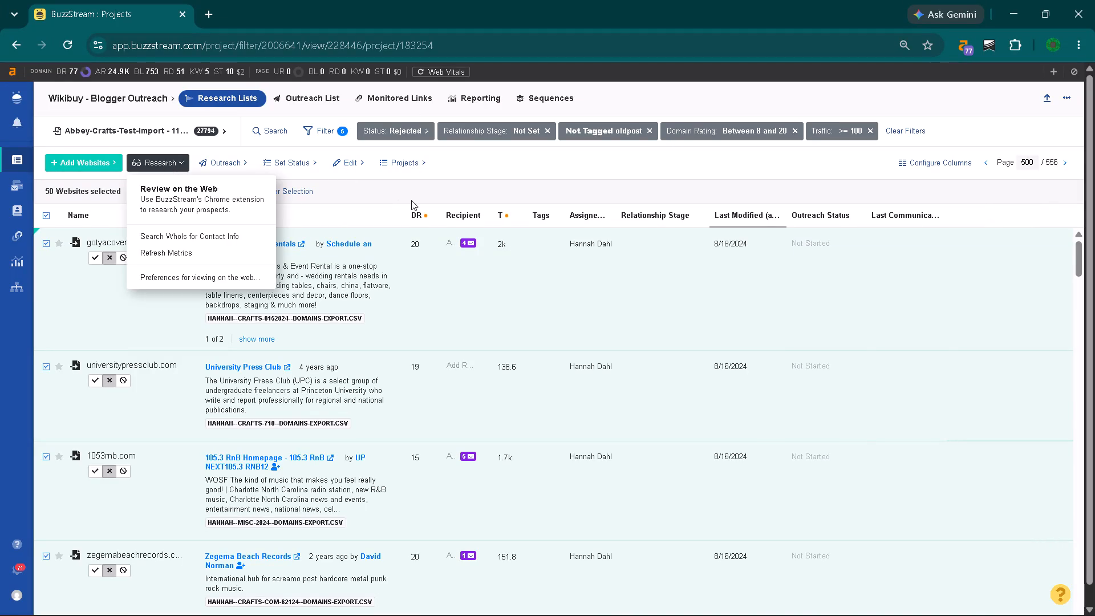
click(399, 188)
click(354, 159)
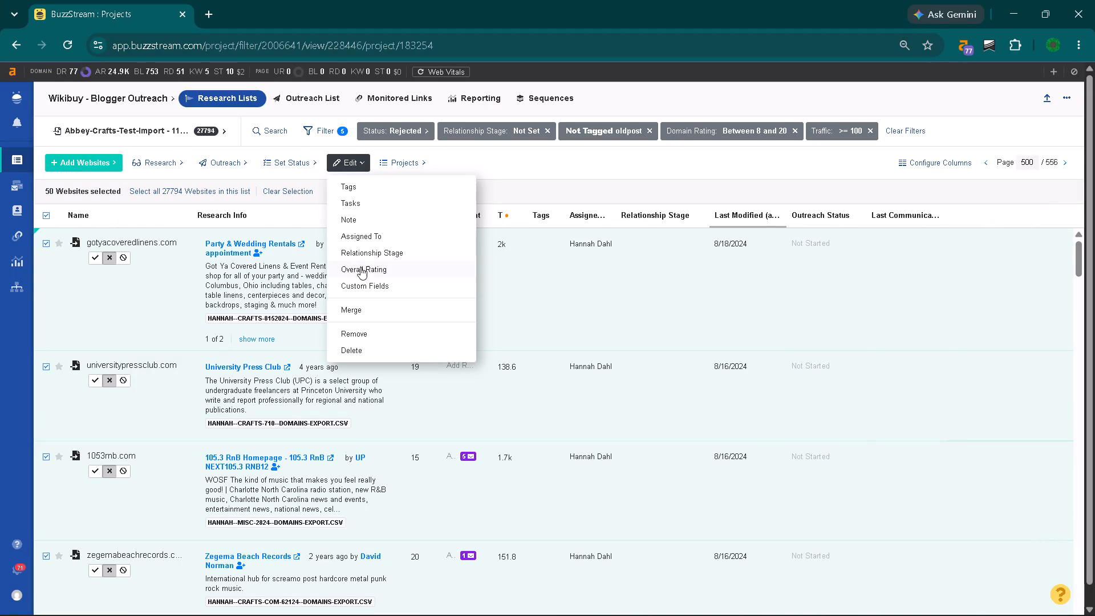
click(354, 271)
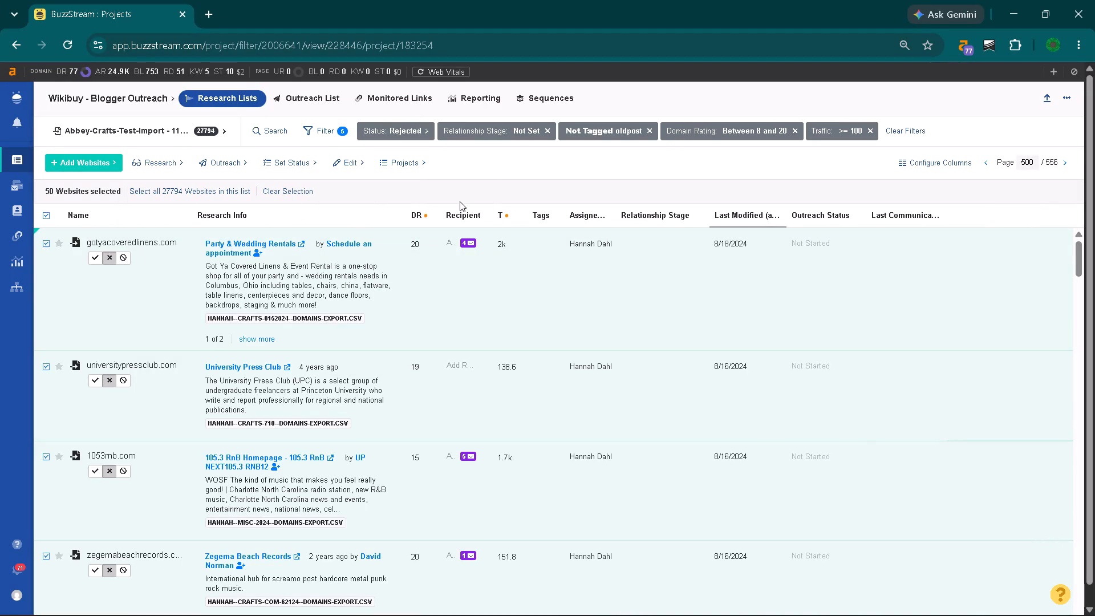
click(487, 190)
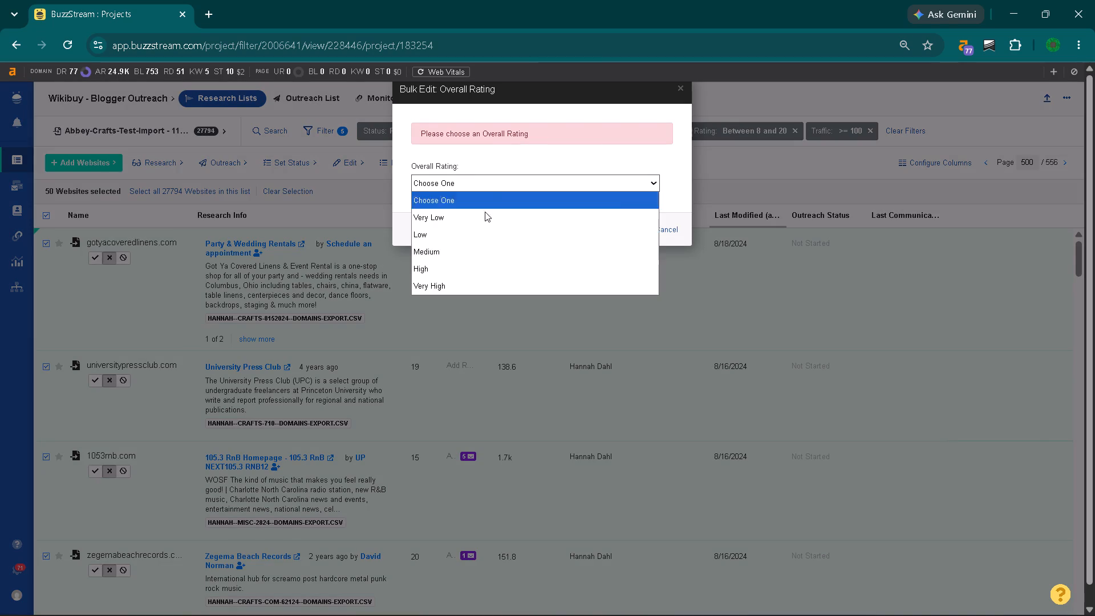
click(477, 263)
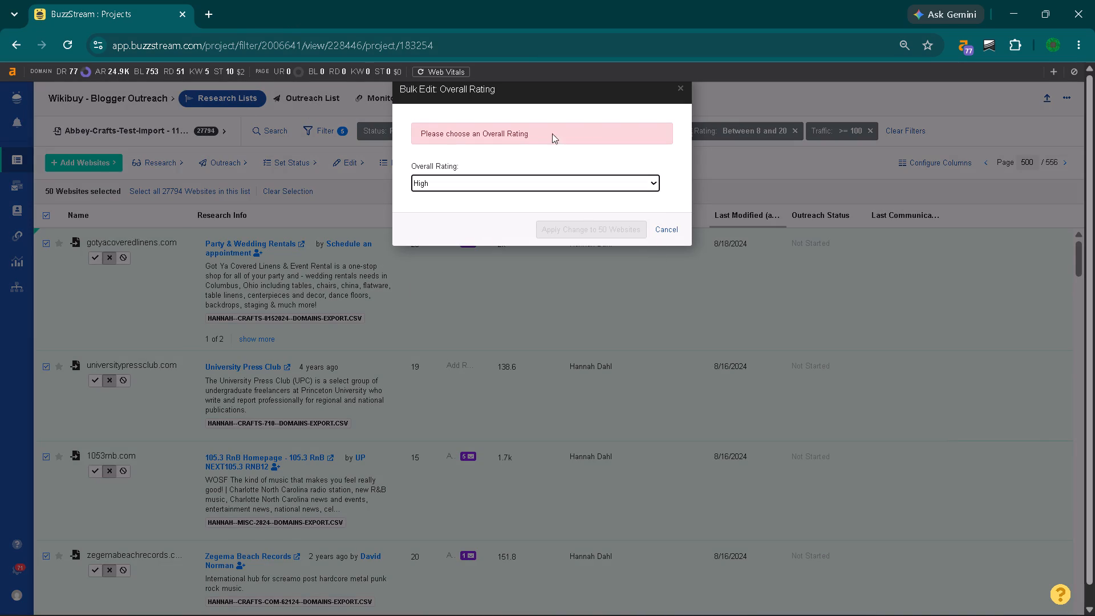
click(583, 161)
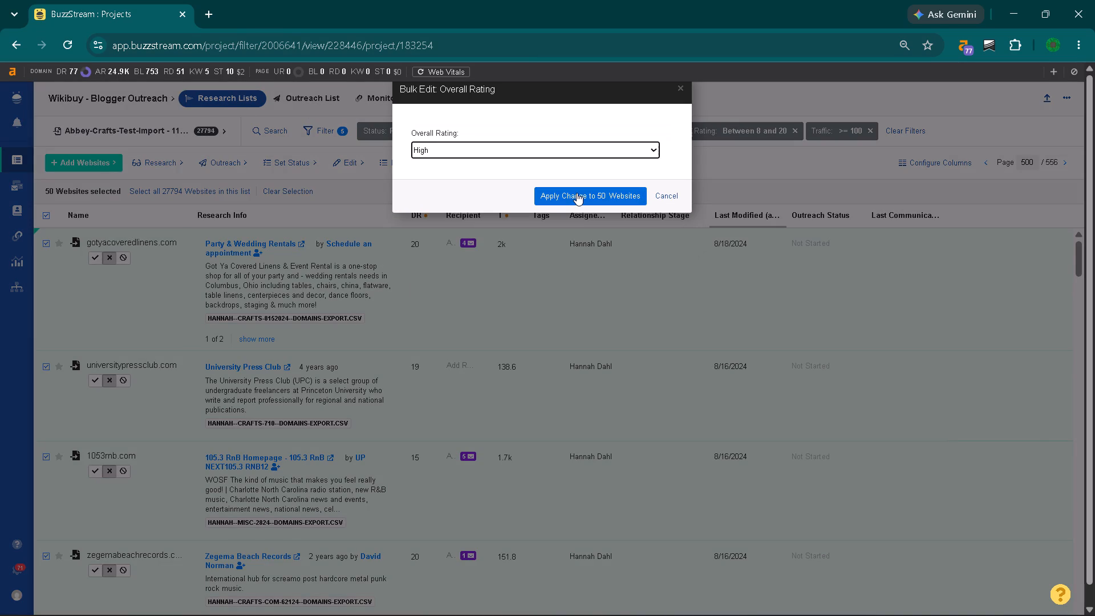
click(576, 193)
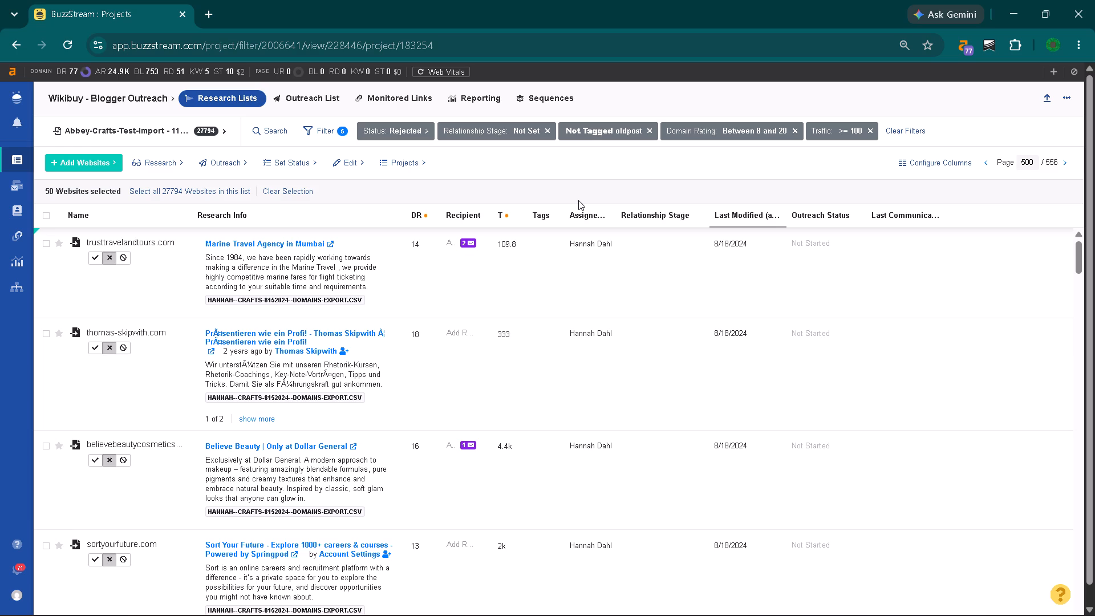
Open the selected batch of websites for review on the web.
click(163, 153)
click(163, 187)
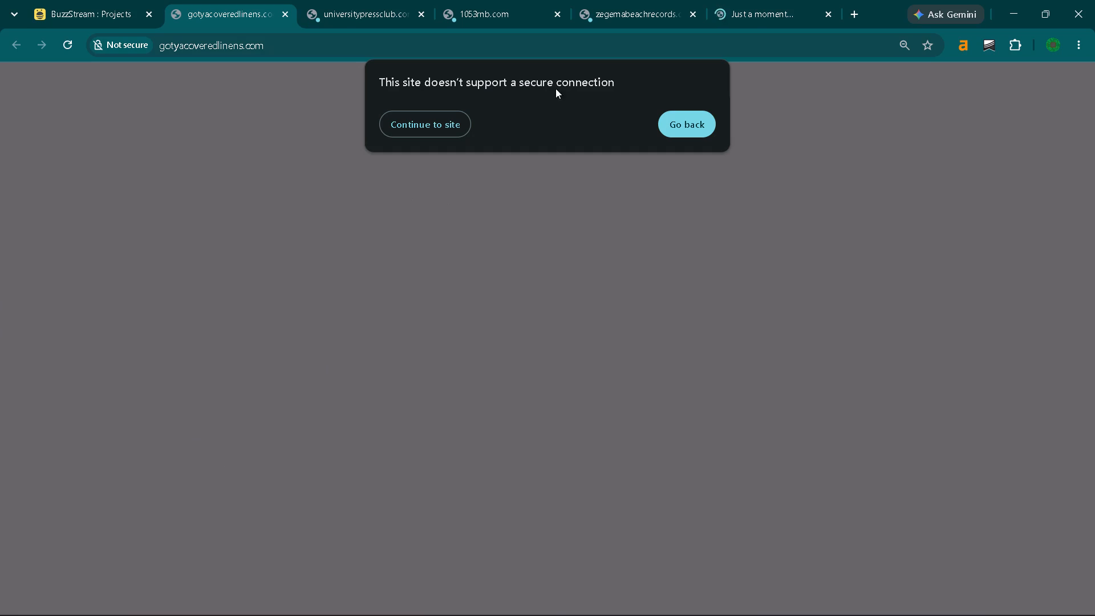
Continue to gotyacoveredlinens.com, universitypressclub.com, 1053rnb.com and zegemabeachrecords.com without a secure connection, and return to the gotyacoveredlinens.com site.
click(429, 121)
key(ctrl+Tab)
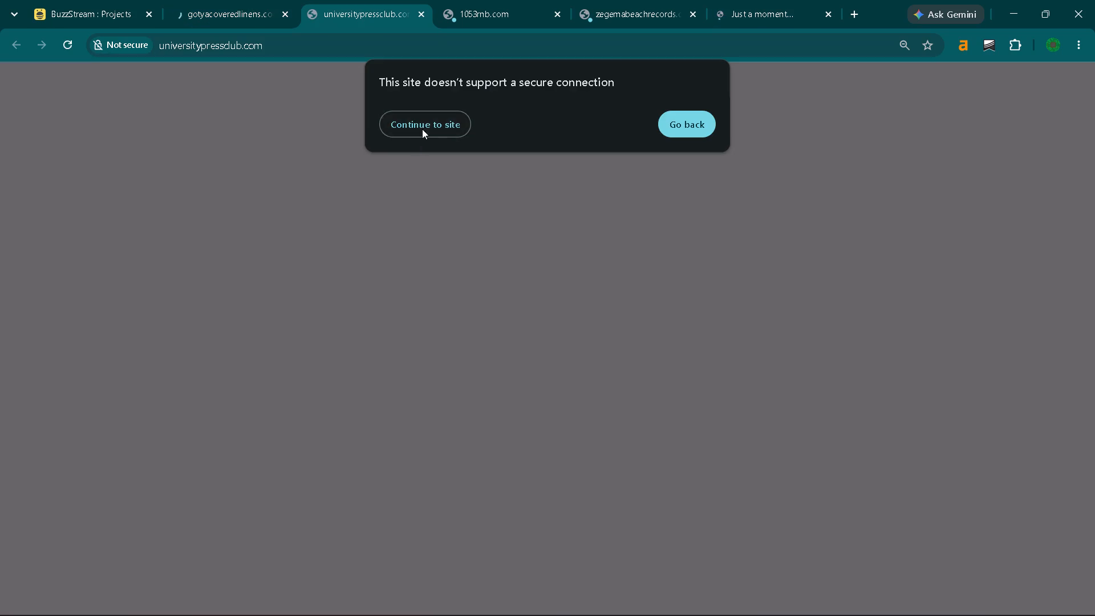
click(422, 129)
key(ctrl+Tab)
click(423, 133)
key(ctrl+Tab)
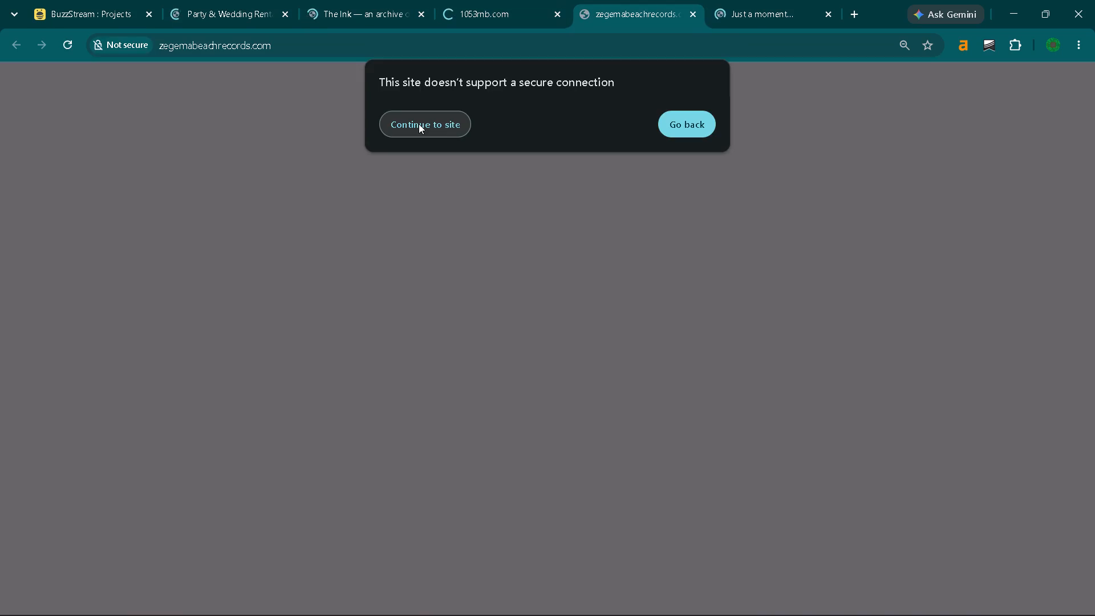
click(419, 124)
key(ctrl+Tab)
key(ctrl+Tab)
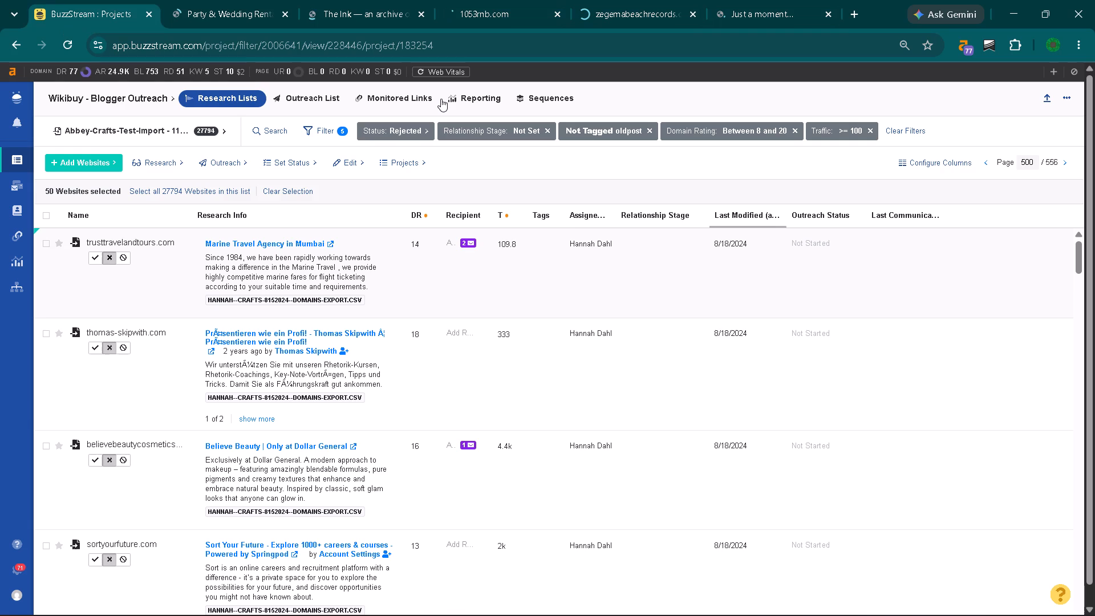
key(ctrl+Tab)
key(ctrl+Tab)
click(242, 0)
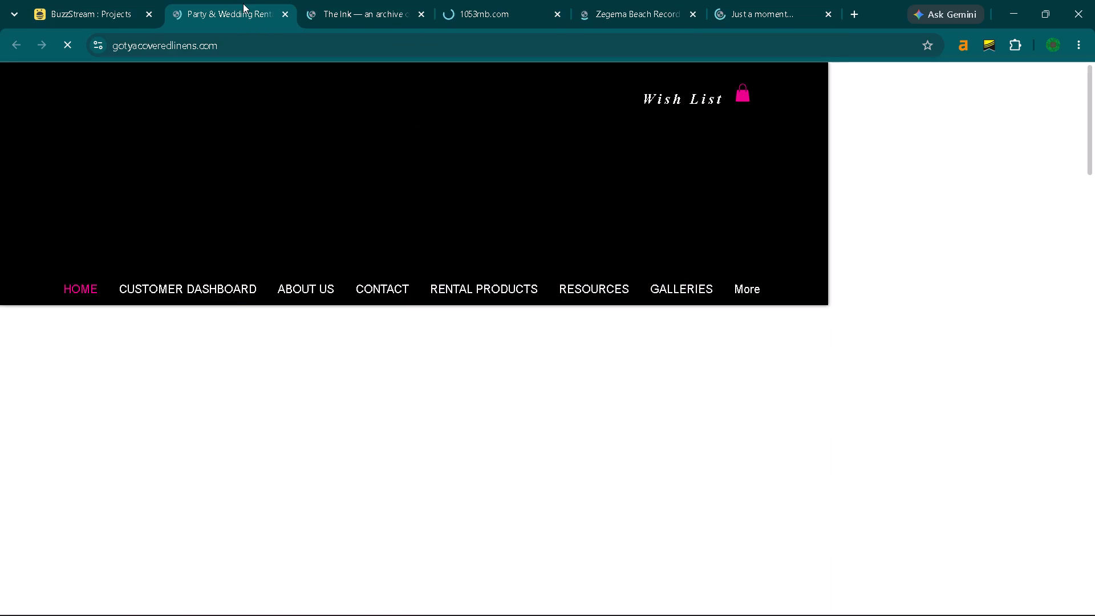
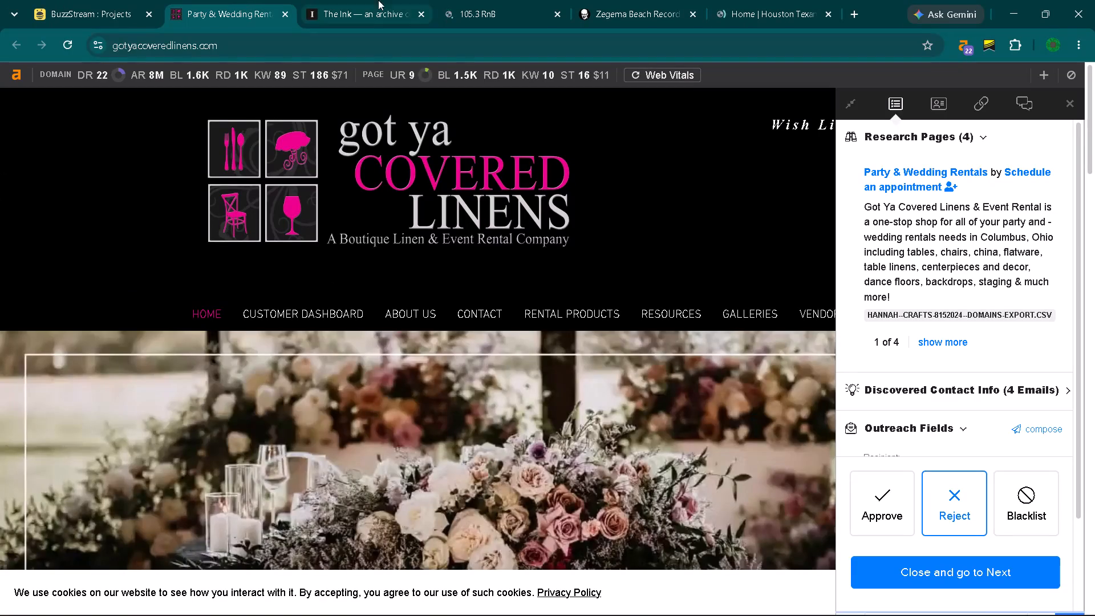
Copy the gotyacoveredlinens.com address and open the site in the other browser window.
click(270, 33)
key(ctrl+c)
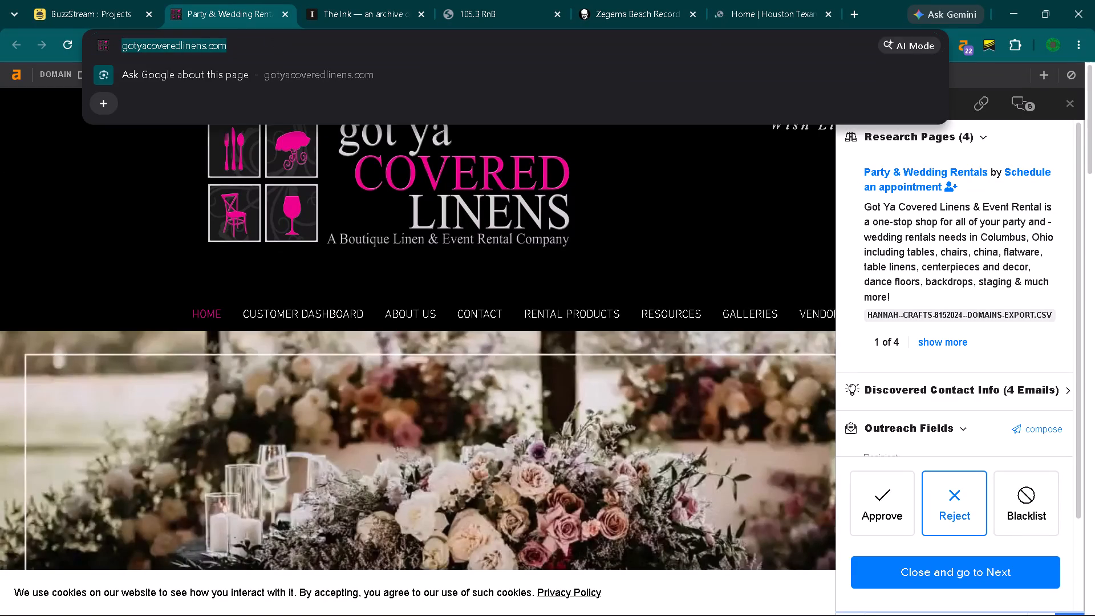
key(ctrl+c)
key(ctrl+c)
key(alt+Tab)
click(267, 42)
key(ctrl+v)
key(Return)
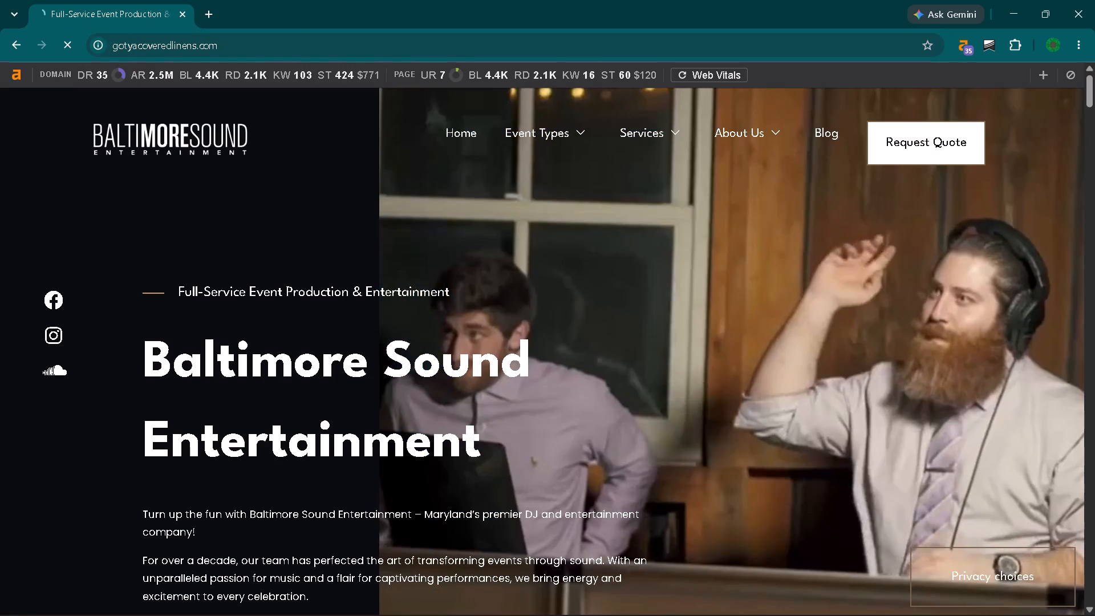
key(alt+Tab)
key(alt+Tab)
key(alt+Tab)
key(alt+Tab)
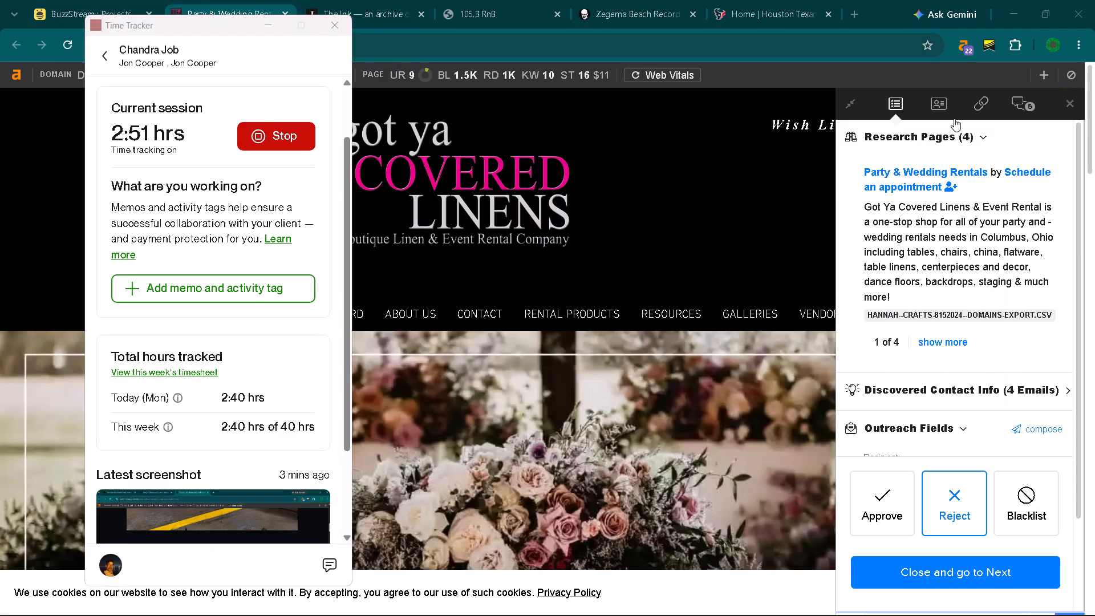
key(alt+Tab)
key(alt+Tab)
key(alt+Tab)
key(alt+Tab)
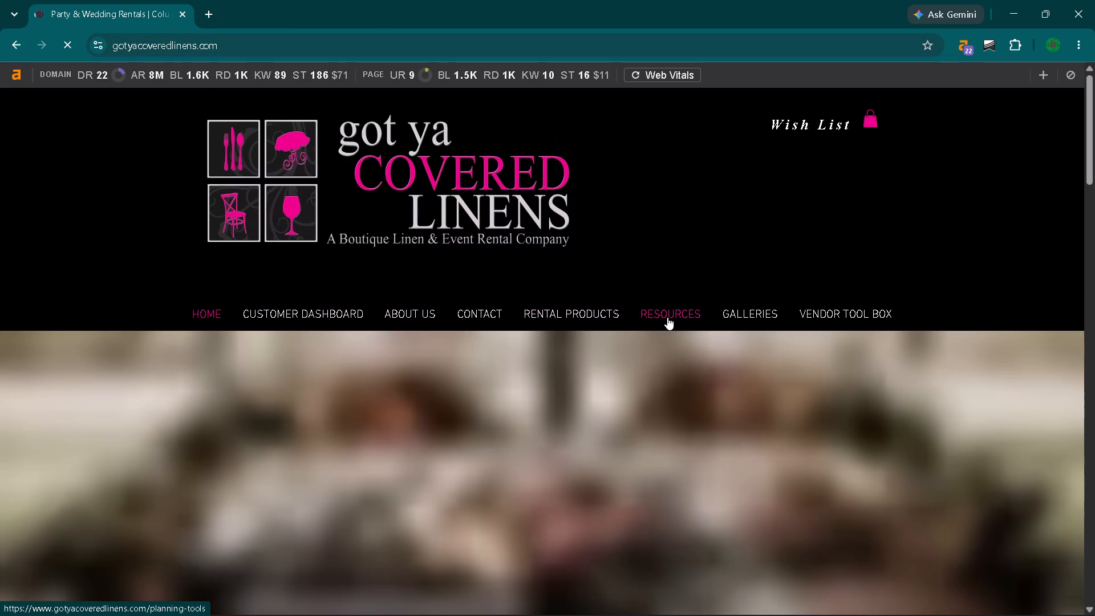
Open the Resources page of gotyacoveredlinens.com and look through it for content.
click(666, 315)
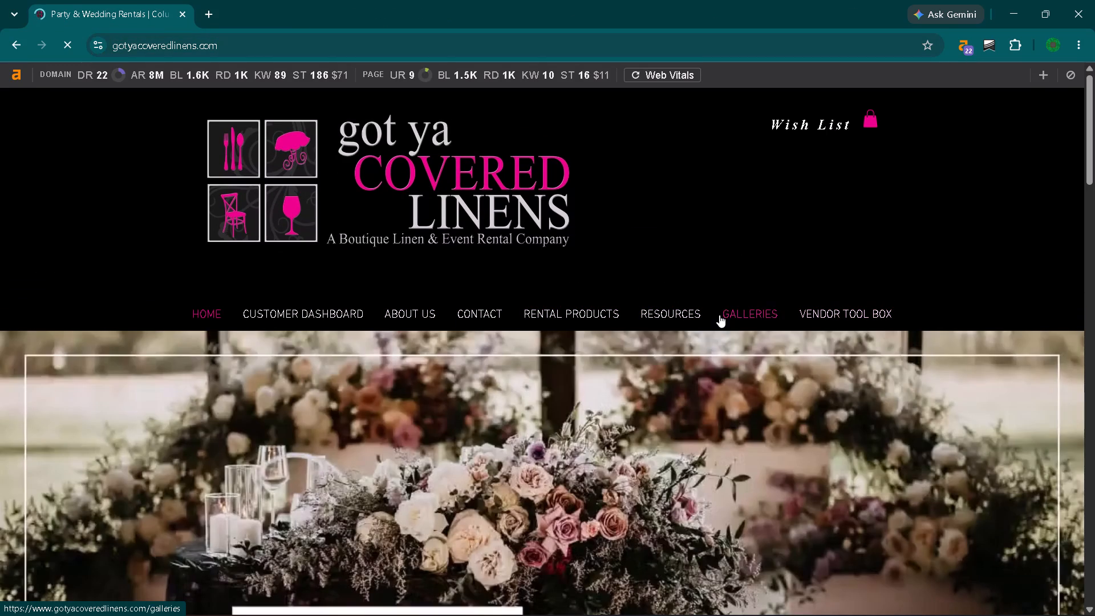
scroll(362, 301, down, 6)
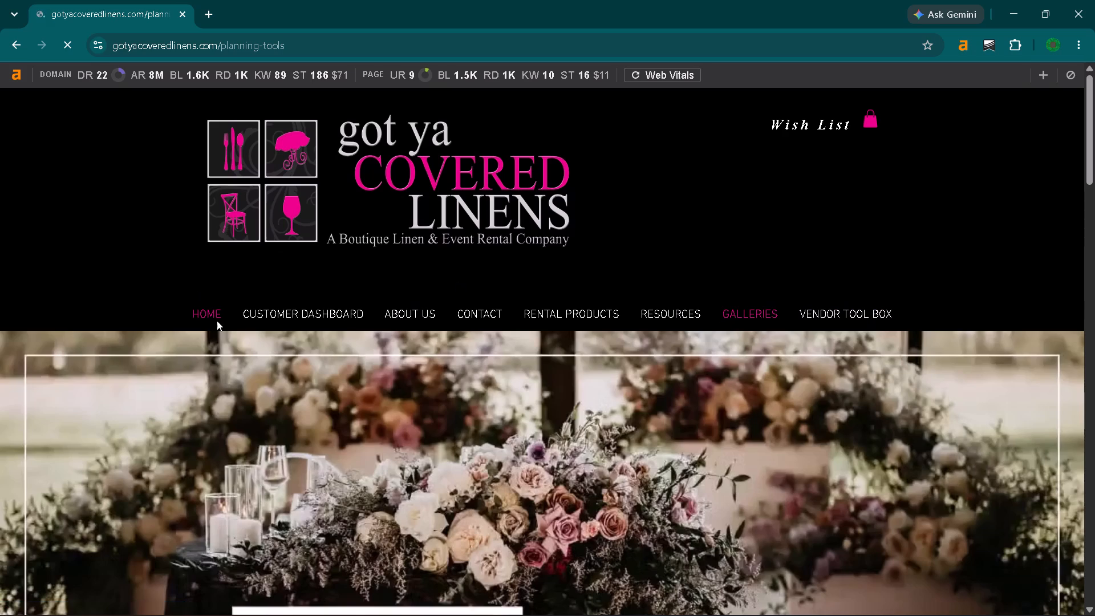
scroll(391, 350, down, 5)
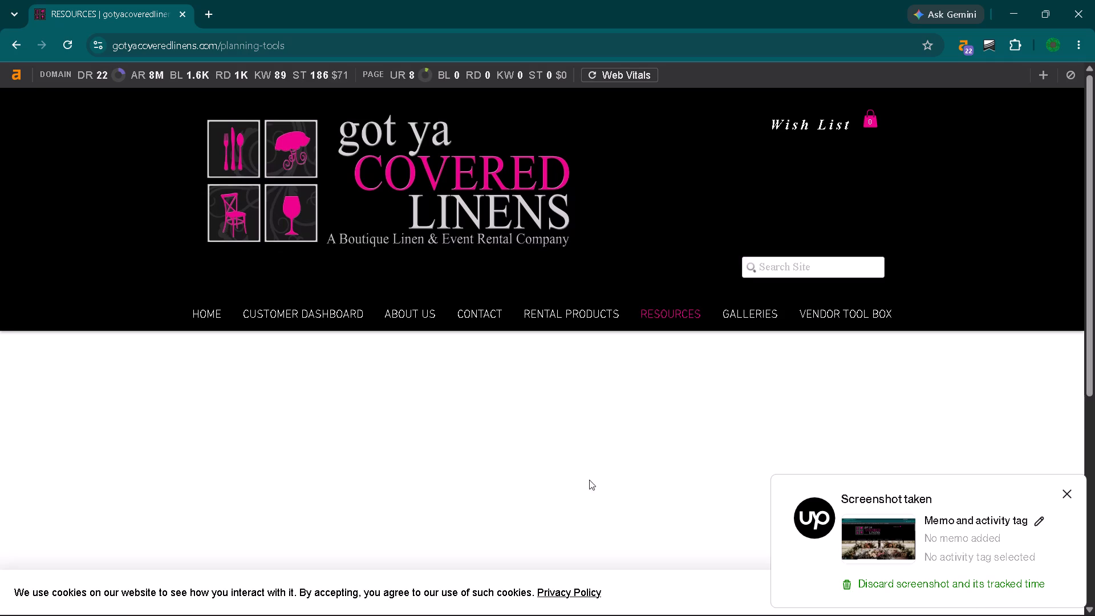
scroll(586, 537, down, 5)
scroll(399, 563, down, 4)
scroll(369, 456, down, 1)
scroll(357, 382, up, 1)
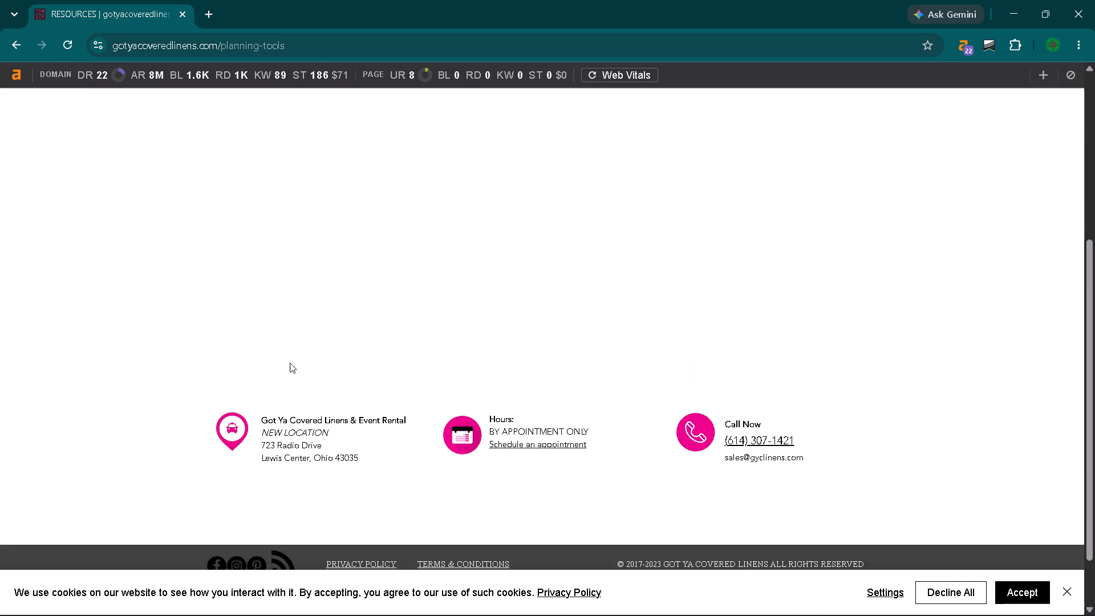
scroll(338, 387, up, 5)
scroll(518, 392, down, 1)
scroll(518, 392, up, 1)
scroll(388, 354, up, 4)
scroll(302, 342, down, 7)
scroll(430, 367, up, 1)
scroll(497, 360, down, 8)
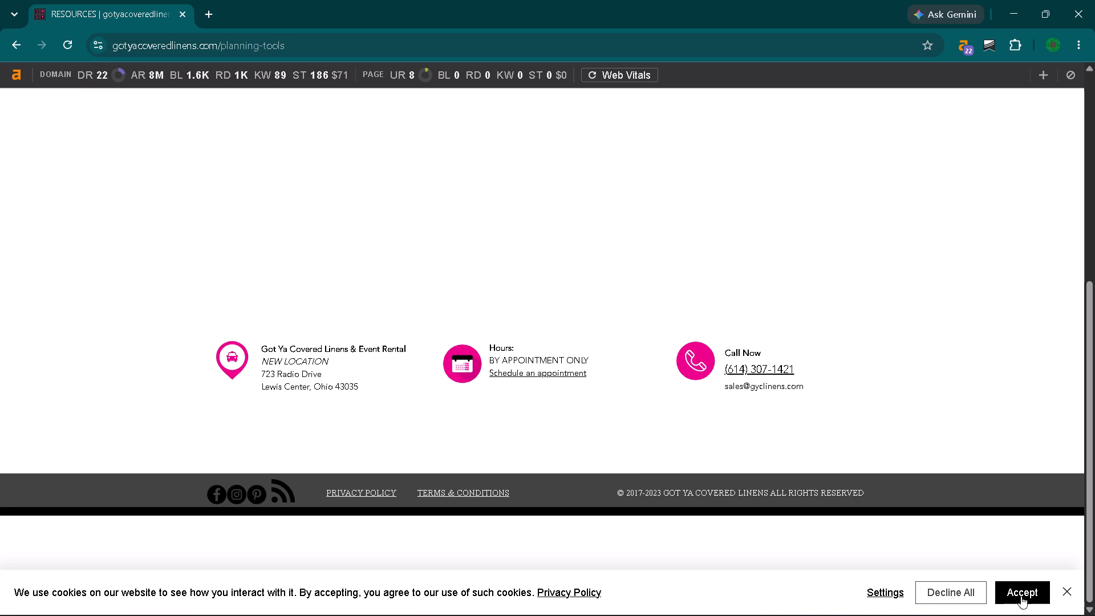
Decline all cookies and examine the business contact details at the foot of the Resources page.
click(966, 589)
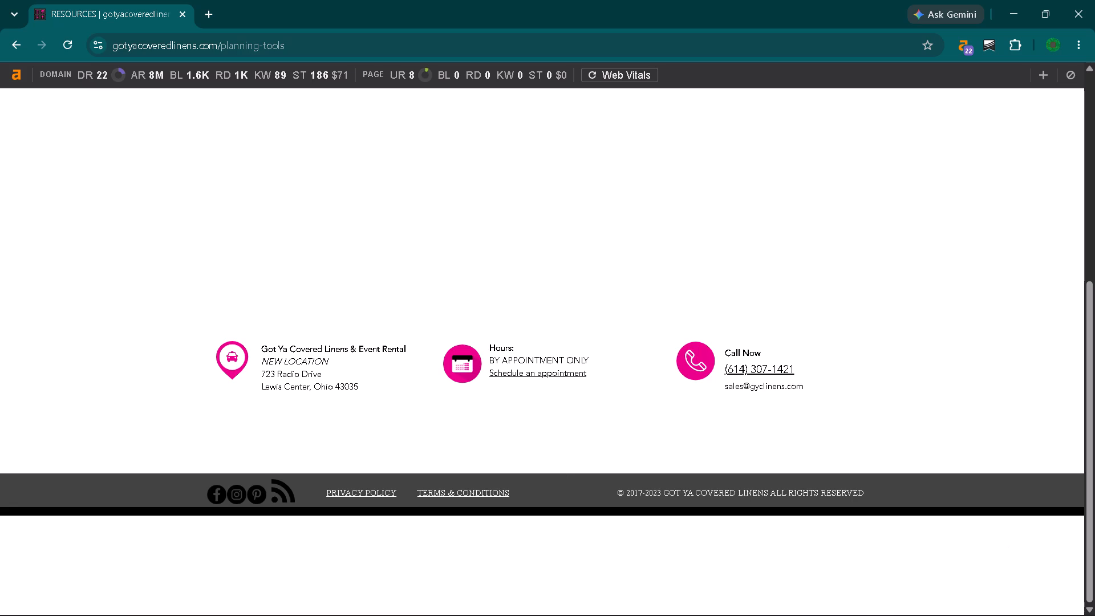
scroll(666, 556, up, 5)
scroll(425, 373, down, 3)
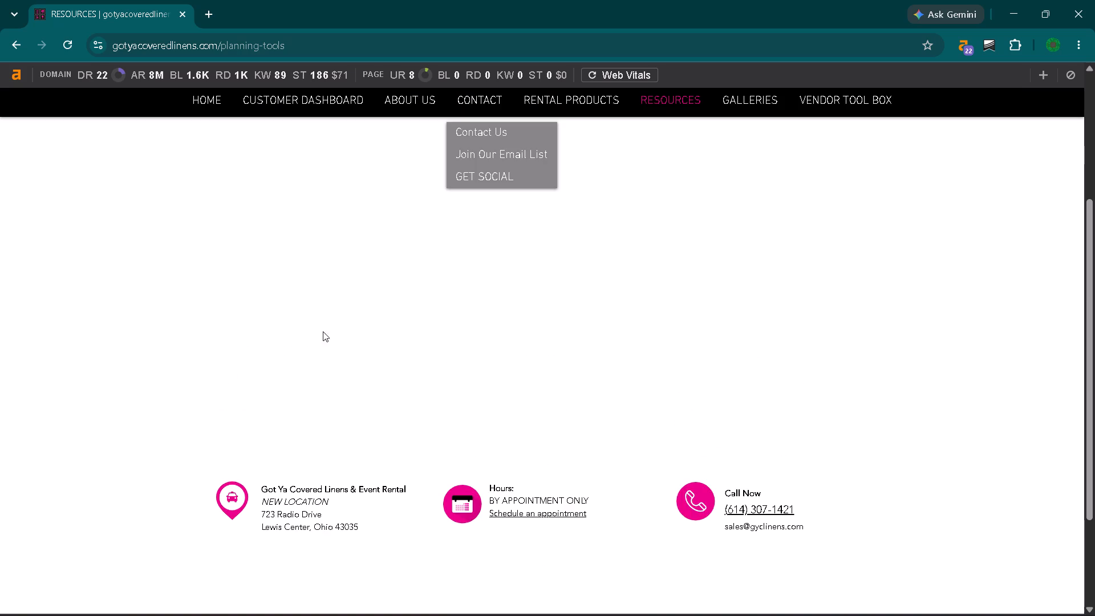
scroll(168, 299, down, 5)
double_click(267, 346)
drag(267, 346, 603, 391)
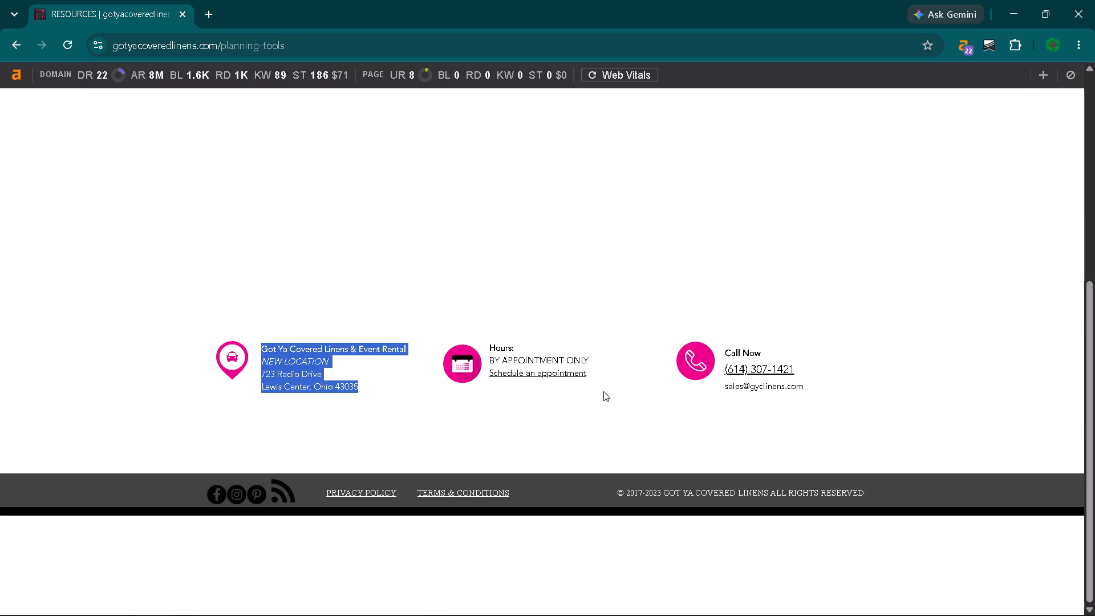
drag(603, 391, 897, 399)
click(819, 439)
click(852, 390)
drag(852, 390, 254, 329)
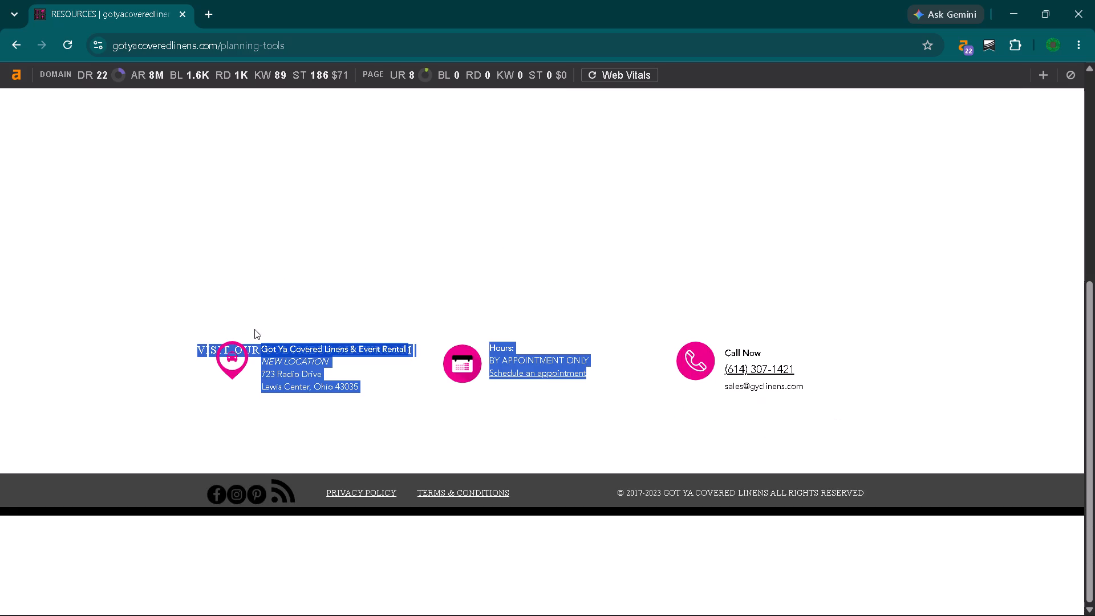
drag(254, 329, 251, 330)
click(43, 338)
scroll(280, 405, up, 4)
scroll(409, 397, up, 4)
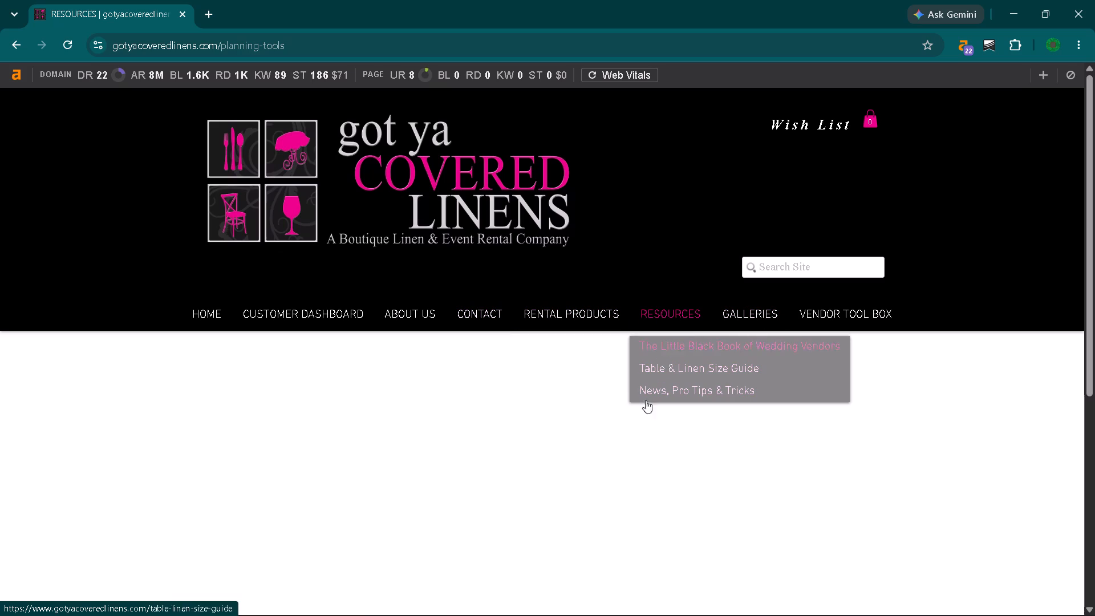
Open News, Pro Tips & Tricks, Table & Linen Size Guide and The Little Black Book of Wedding Vendors in separate tabs.
ctrl+click(671, 387)
ctrl+click(674, 369)
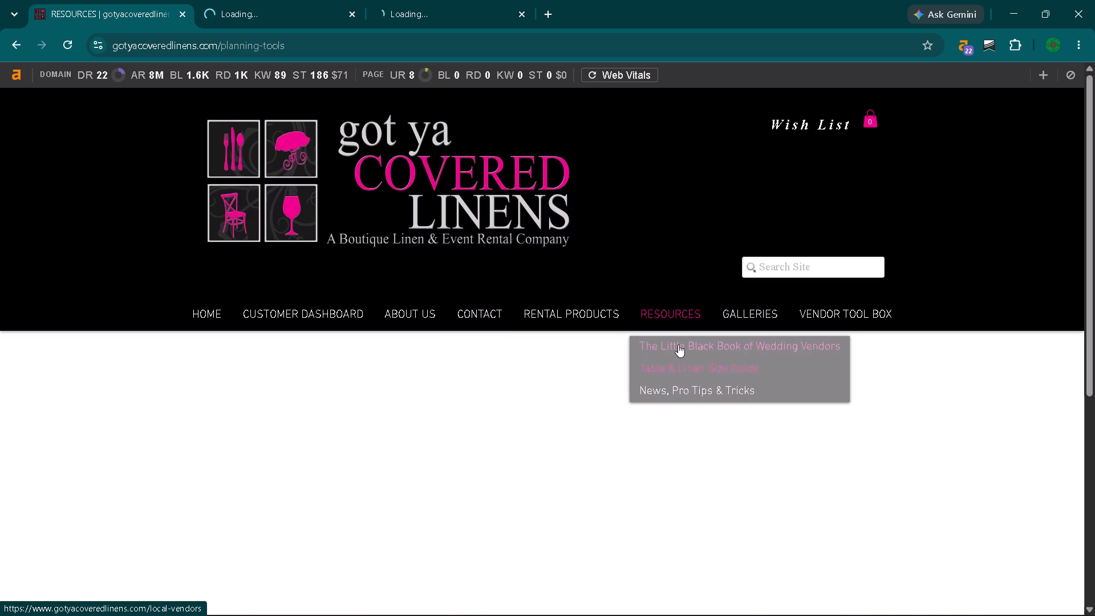
ctrl+click(678, 345)
key(ctrl+Tab)
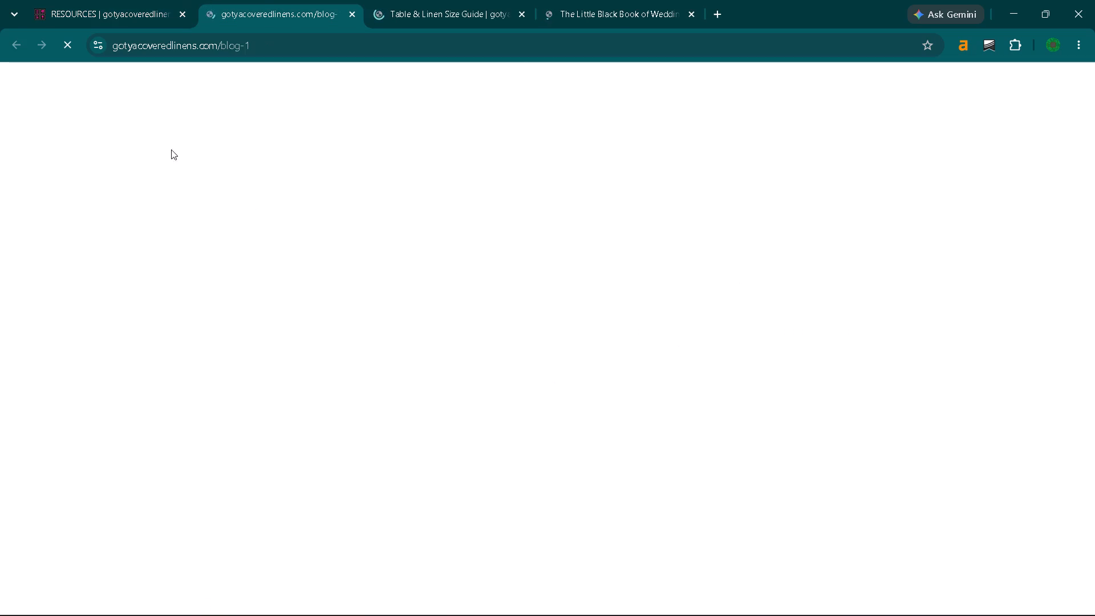
click(459, 0)
click(613, 0)
click(171, 0)
double_click(260, 0)
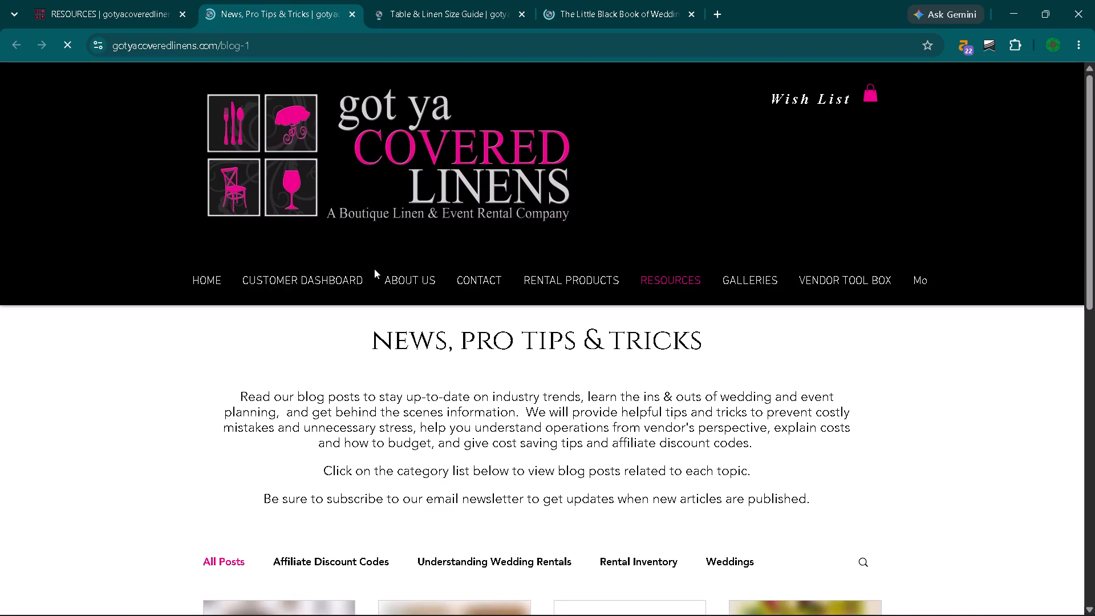
Examine the posts and their dates on the News, Pro Tips & Tricks blog page and close it.
scroll(374, 269, up, 1)
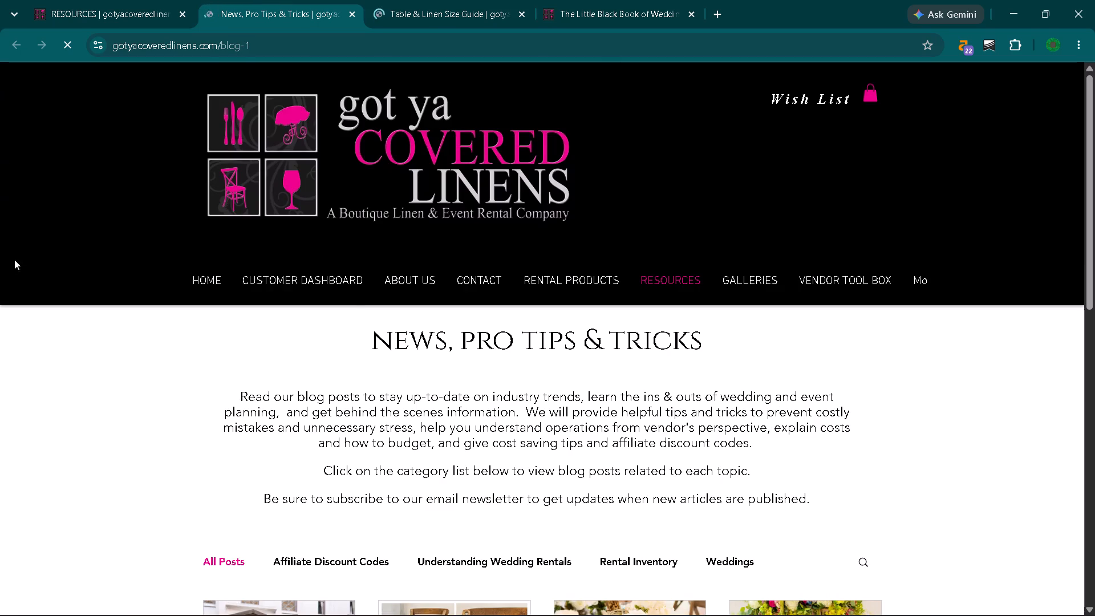
scroll(249, 379, down, 7)
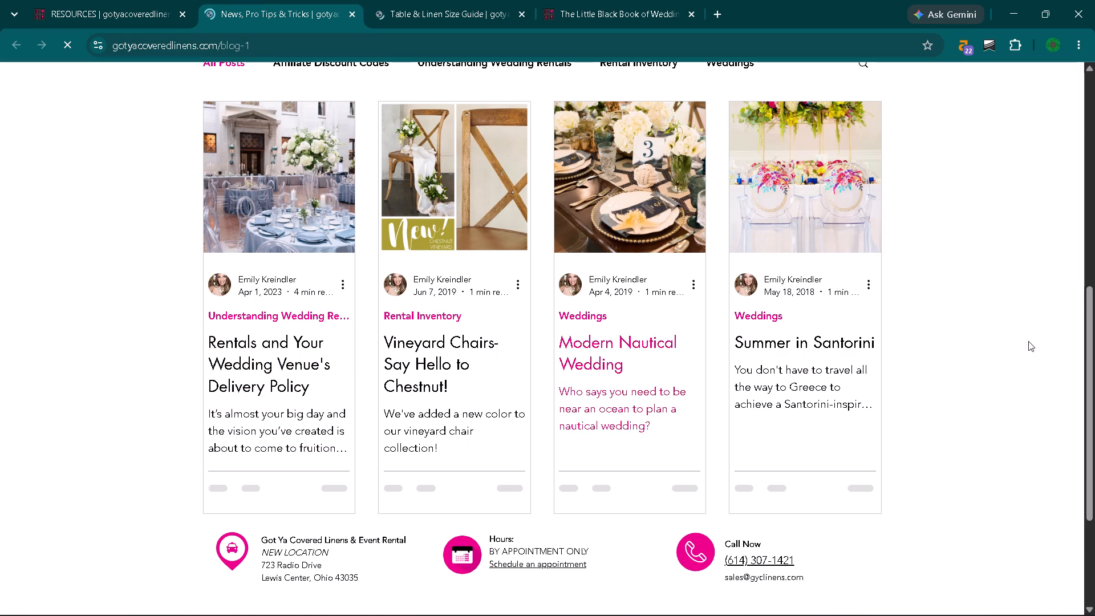
scroll(555, 435, down, 3)
scroll(428, 392, down, 3)
scroll(878, 429, up, 4)
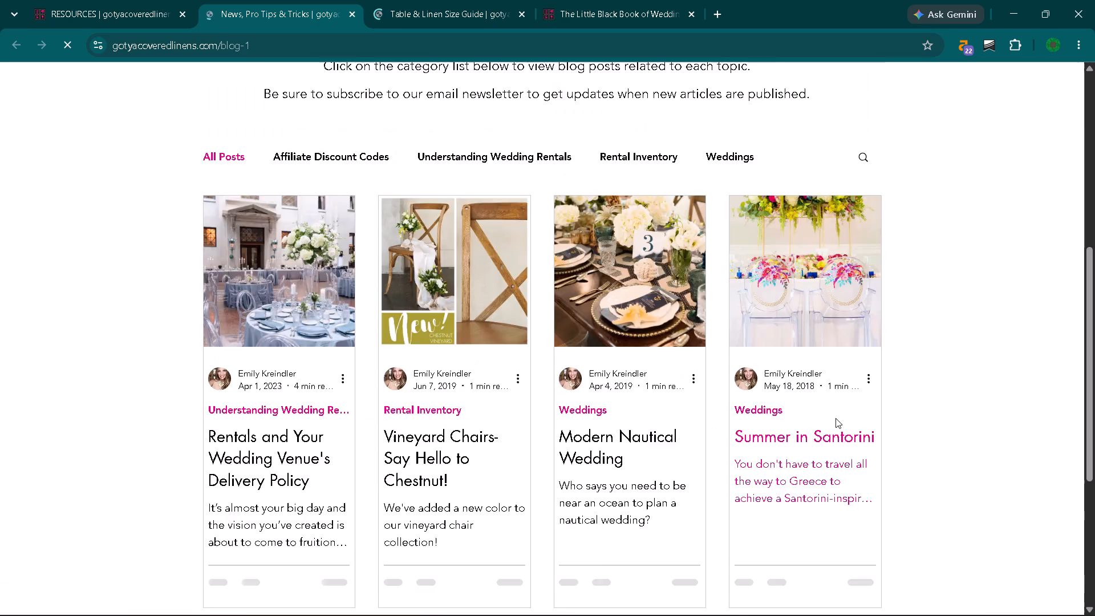
scroll(836, 418, up, 2)
scroll(661, 449, down, 2)
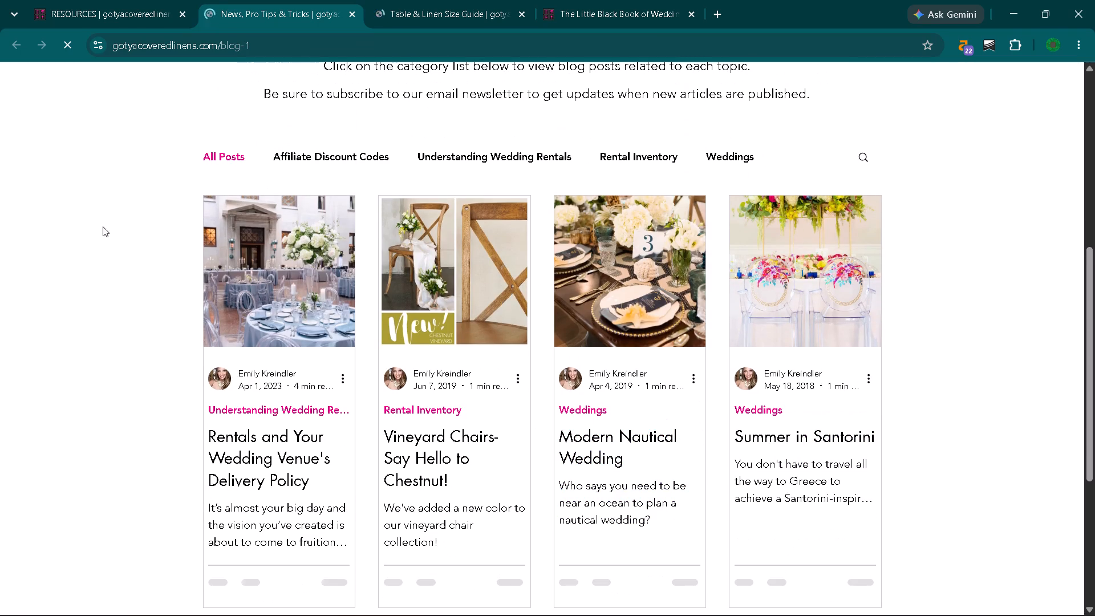
key(ctrl+w)
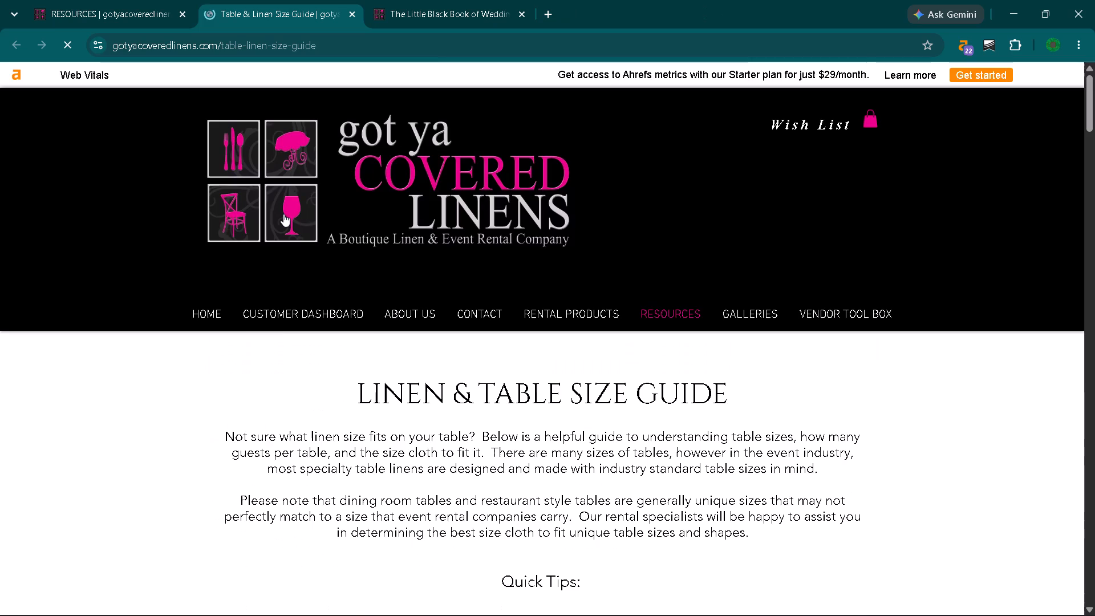
Look through the Linen & Table Size Guide page and close it.
scroll(405, 440, down, 20)
scroll(405, 440, down, 3)
scroll(333, 318, down, 5)
scroll(192, 307, down, 12)
scroll(230, 371, down, 10)
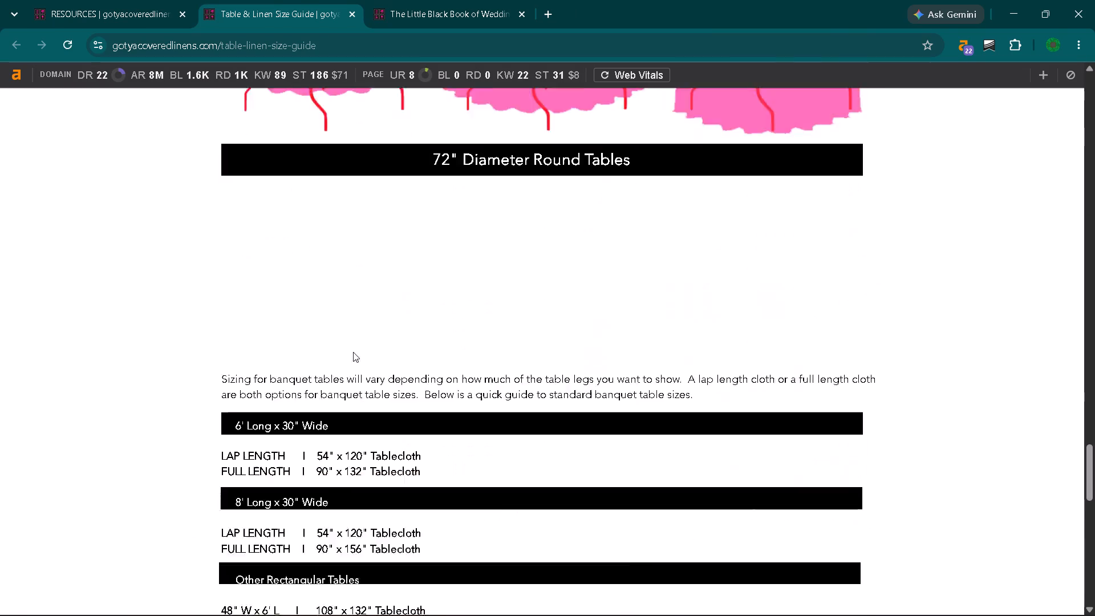
scroll(353, 352, down, 2)
scroll(288, 363, down, 1)
key(ctrl+w)
Look through The Little Black Book of Wedding Vendors page and close it.
scroll(167, 309, down, 5)
scroll(327, 355, down, 11)
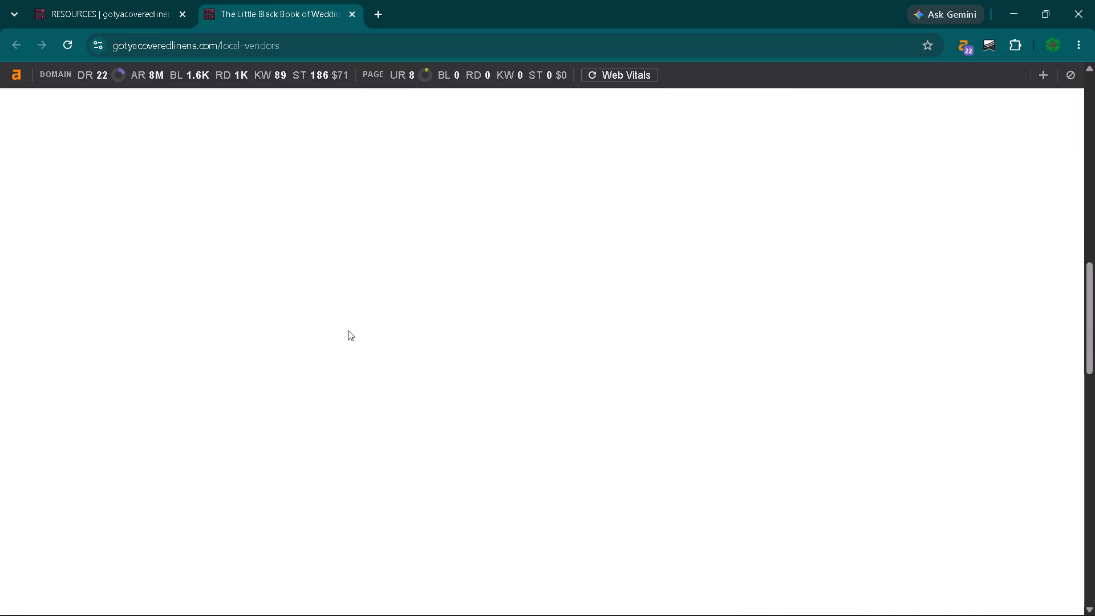
scroll(348, 330, down, 3)
scroll(282, 363, up, 1)
scroll(282, 371, down, 9)
key(ctrl+w)
Return to the review window and finish gotyacoveredlinens.com, leaving it rejected and going on to the next site.
scroll(420, 306, down, 6)
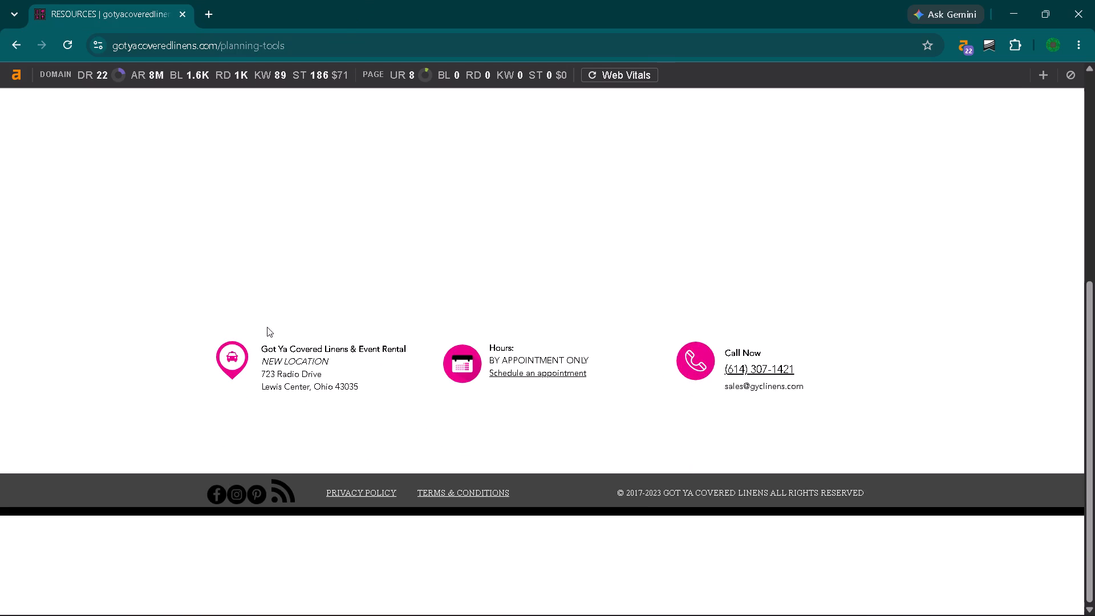
scroll(267, 327, down, 3)
key(alt+Tab)
click(895, 576)
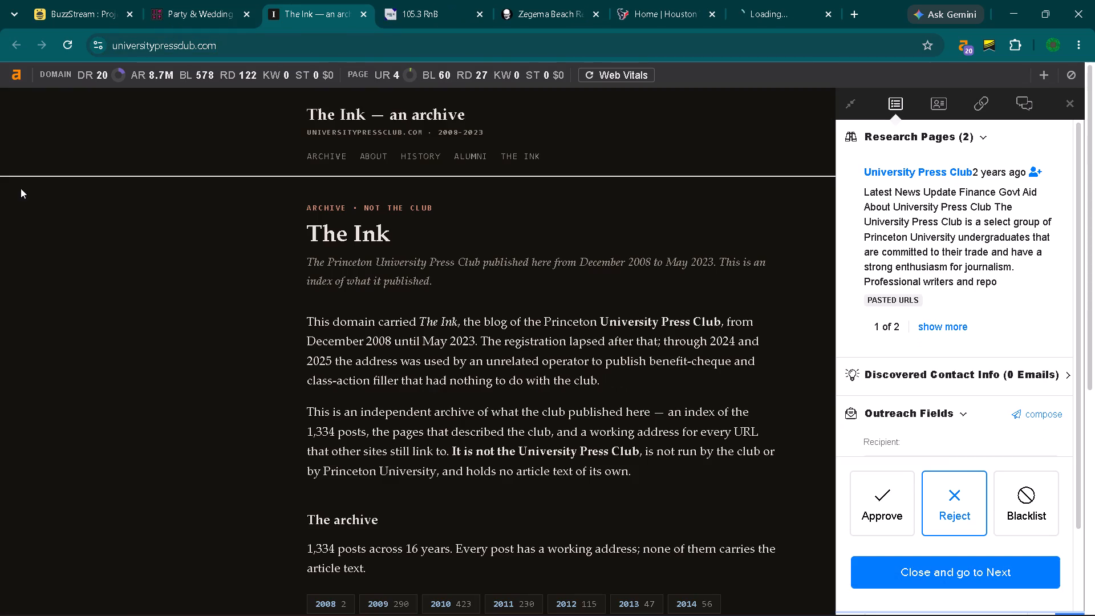
double_click(211, 0)
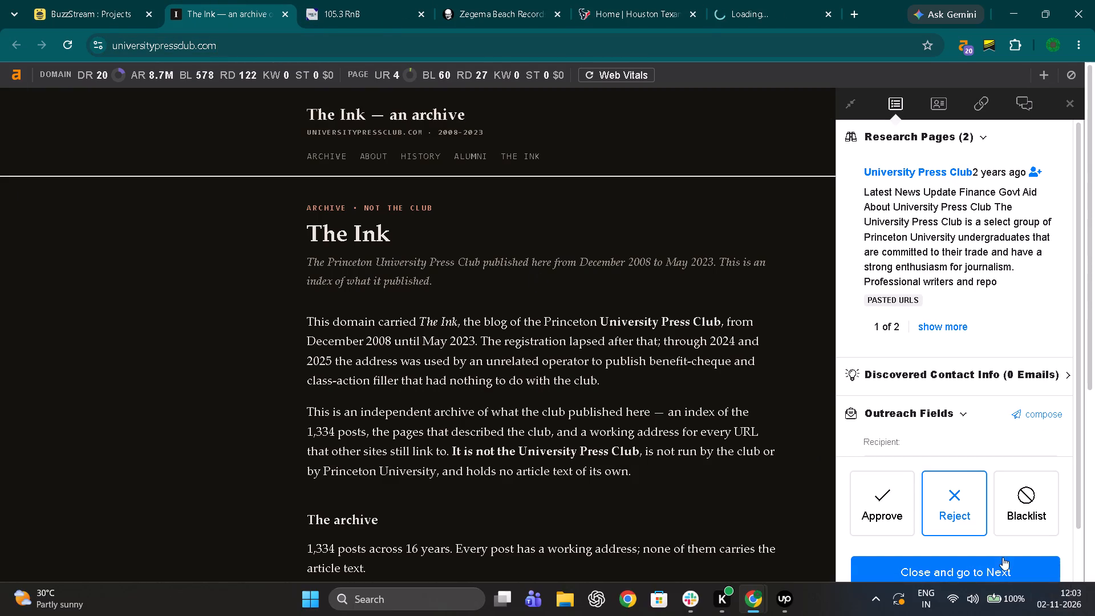
Finish universitypressclub.com, leaving it rejected and going on to 1053rnb.com.
click(981, 564)
scroll(0, 345, up, 2)
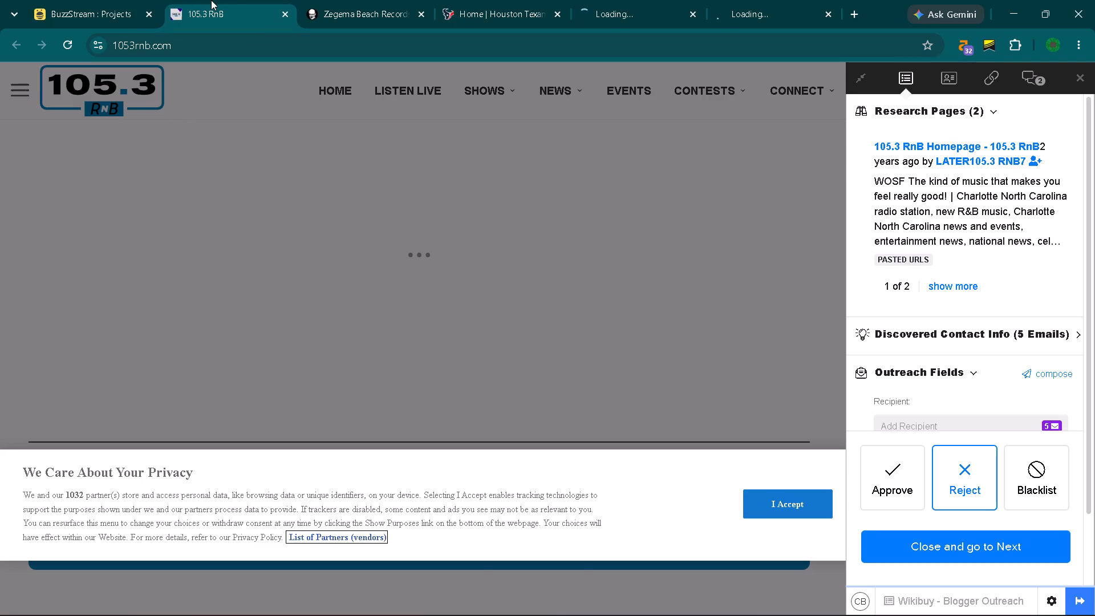
click(211, 0)
Finish 1053rnb.com as rejected, close its remaining tab and go on to zegemabeachrecords.com.
click(947, 562)
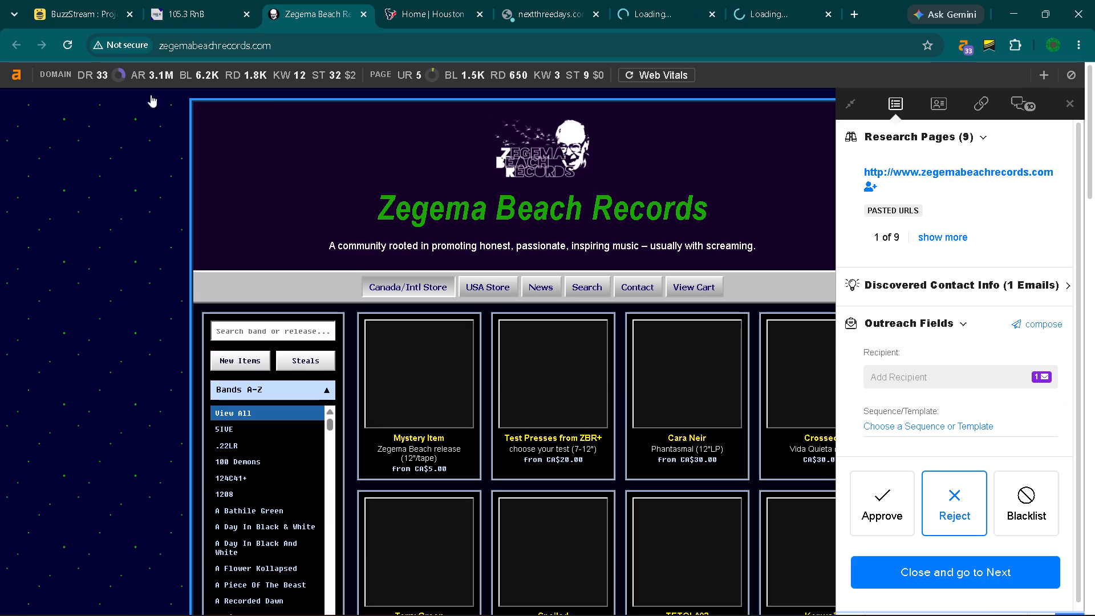
click(71, 201)
click(258, 0)
double_click(202, 0)
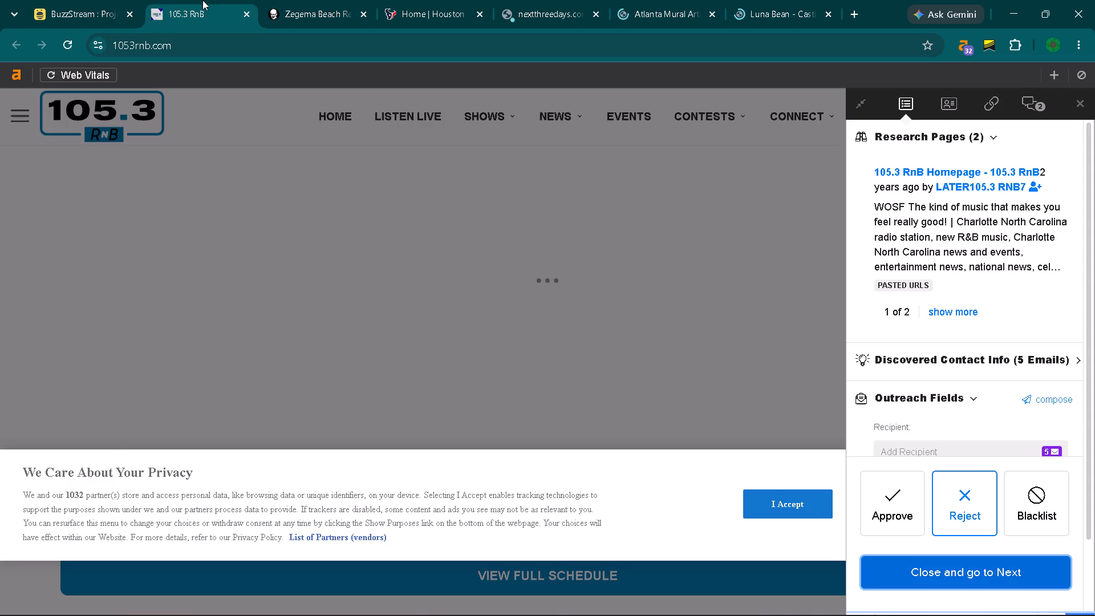
key(ctrl+w)
click(0, 486)
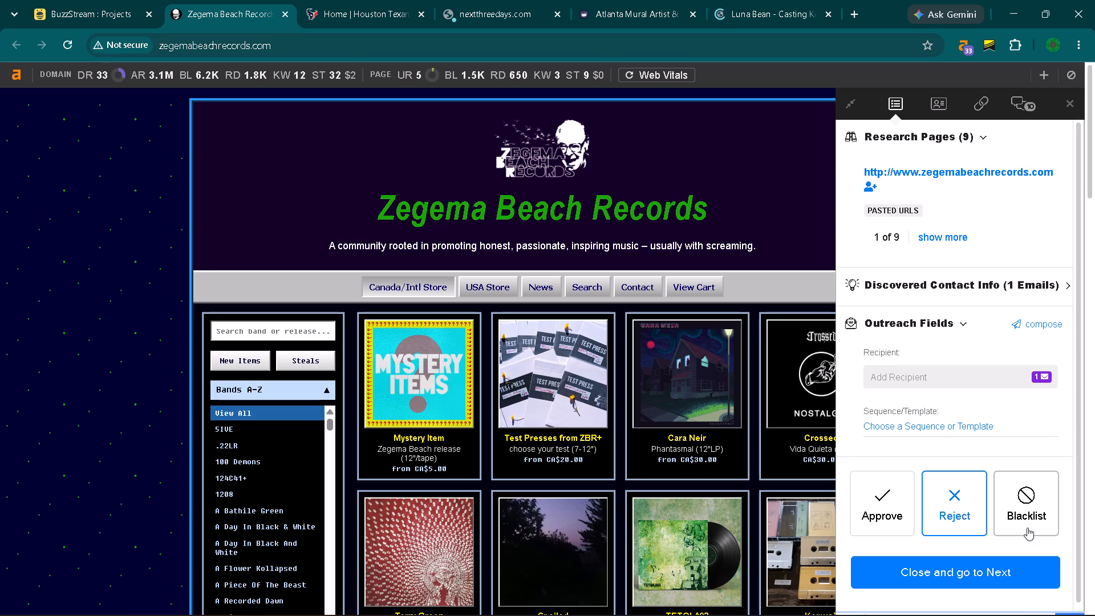
Finish zegemabeachrecords.com and texanstalk.com, leaving both rejected and going on to the next site.
click(969, 564)
double_click(192, 0)
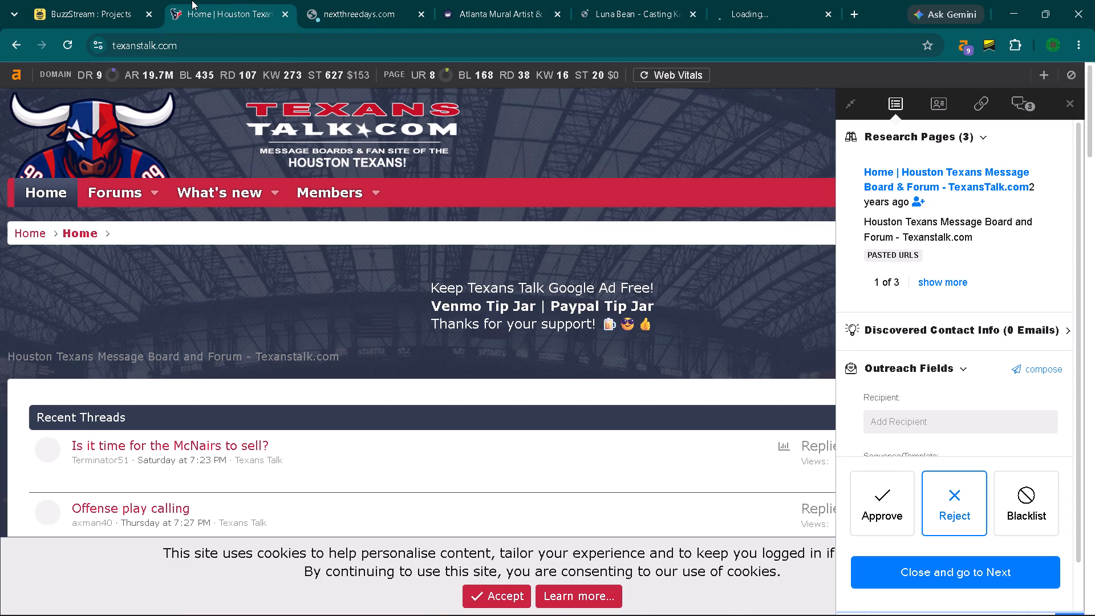
click(981, 574)
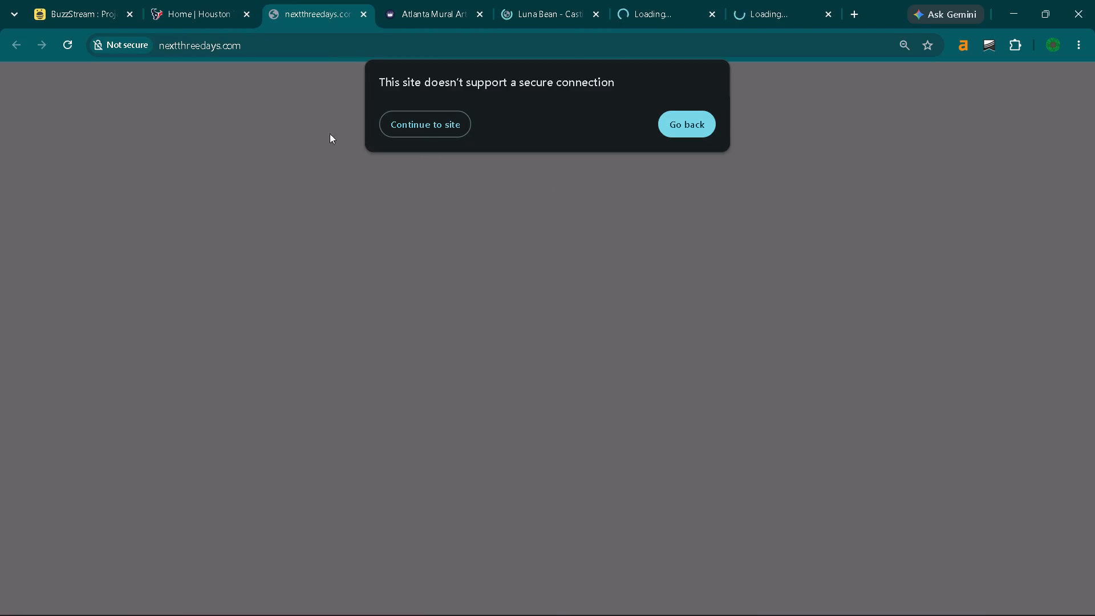
Continue to nextthreedays.com without a secure connection and bring up its page for review.
click(407, 122)
click(372, 0)
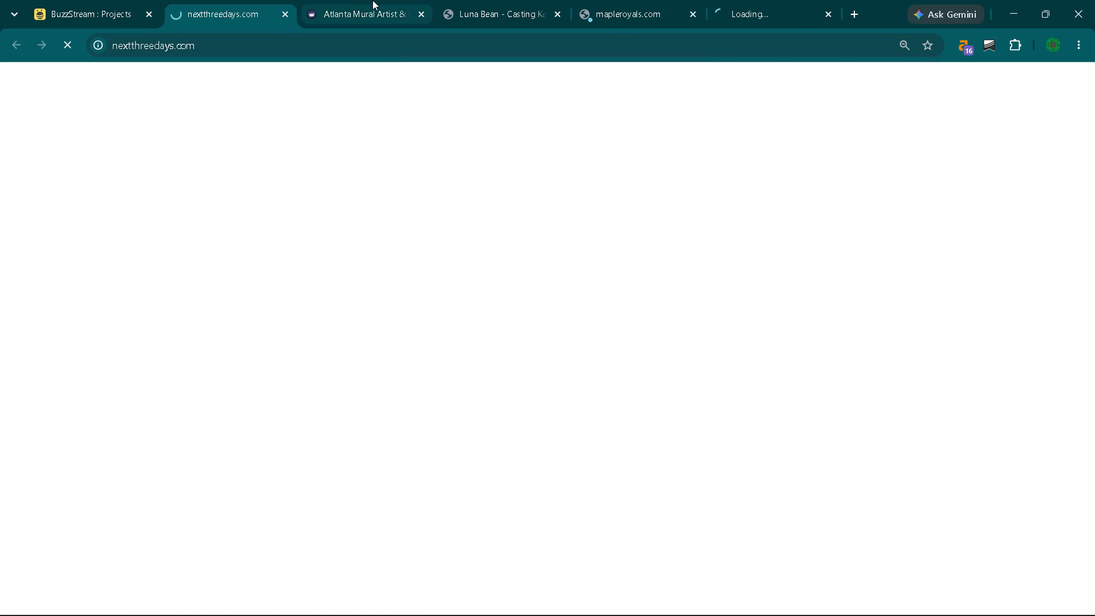
double_click(206, 3)
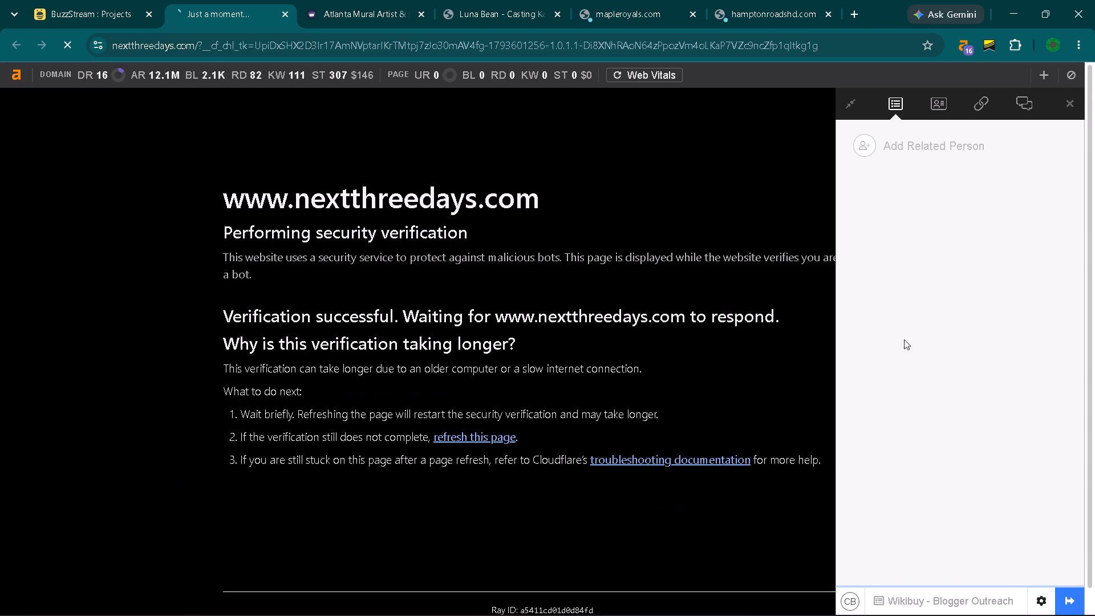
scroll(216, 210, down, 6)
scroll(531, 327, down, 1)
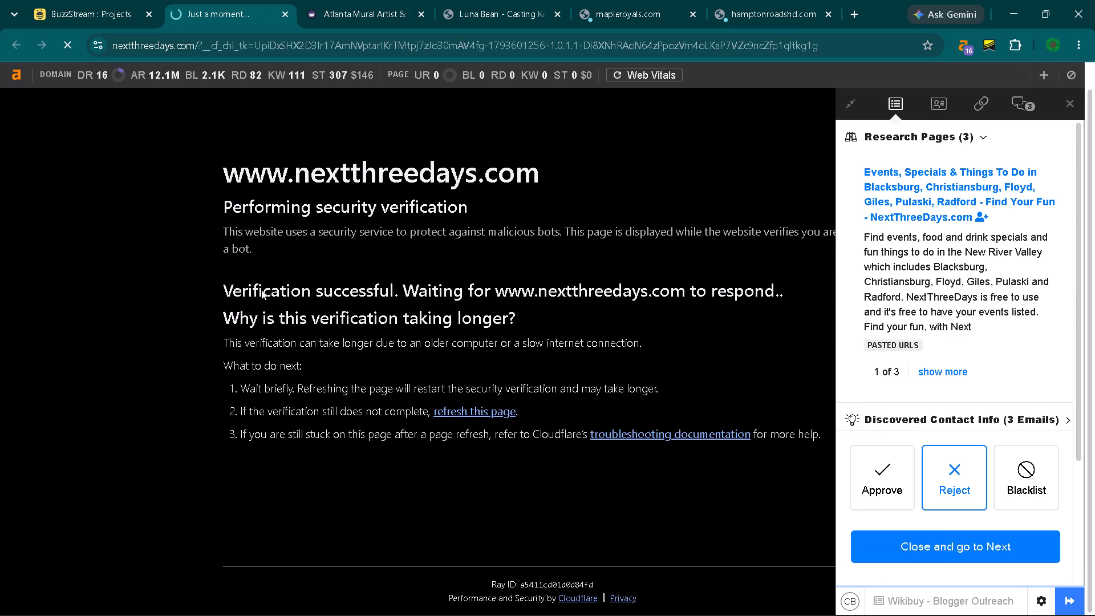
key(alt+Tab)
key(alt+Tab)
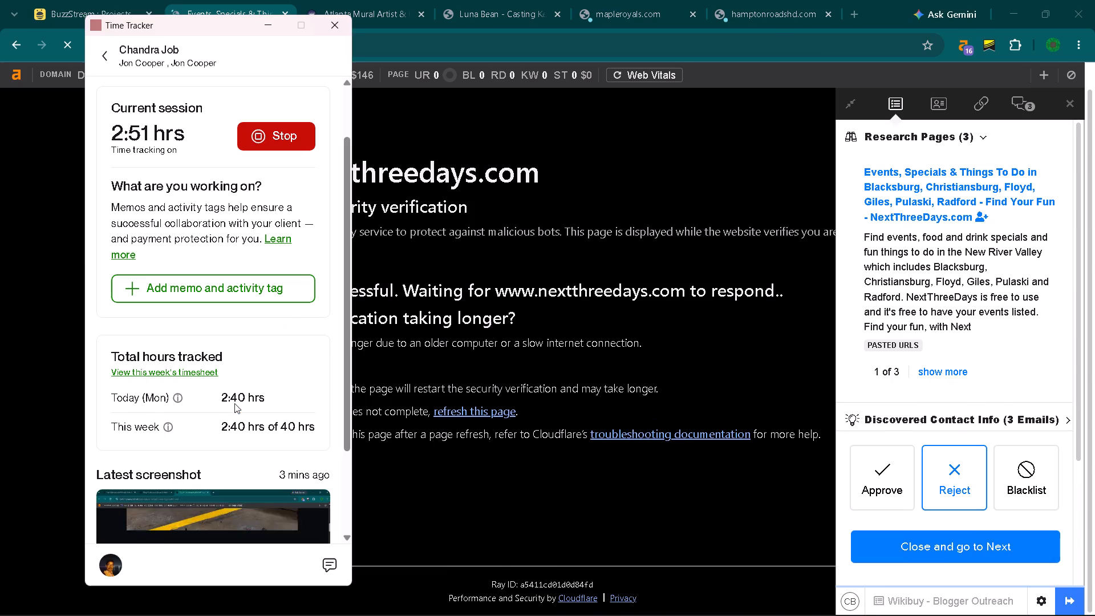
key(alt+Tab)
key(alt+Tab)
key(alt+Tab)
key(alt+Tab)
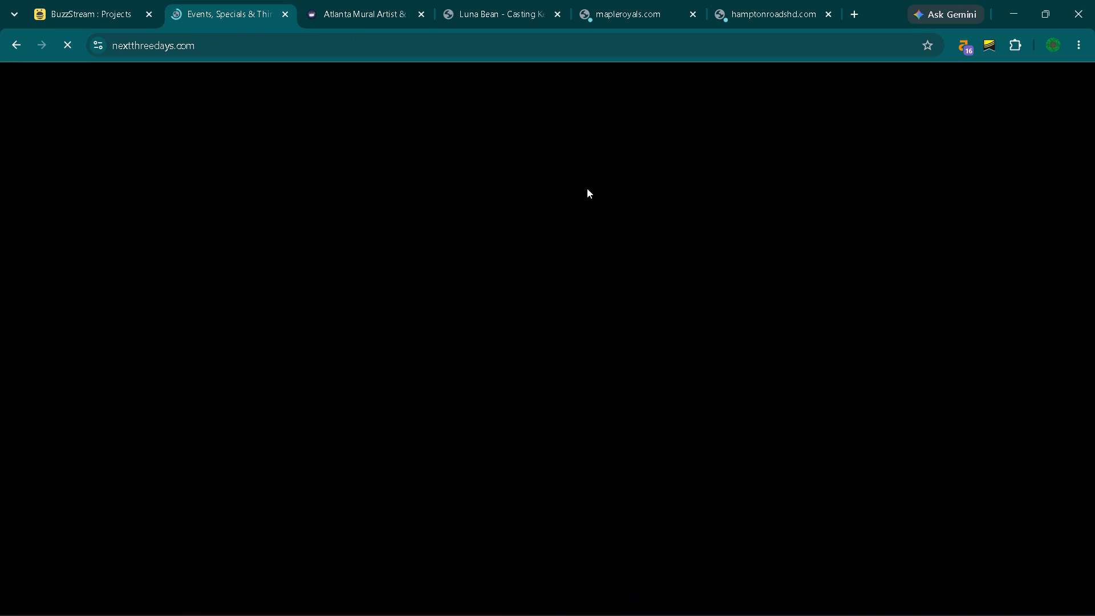
Continue to mapleroyals.com and hamptonroadshd.com without a secure connection so both sites load for review.
click(393, 0)
click(508, 0)
click(607, 0)
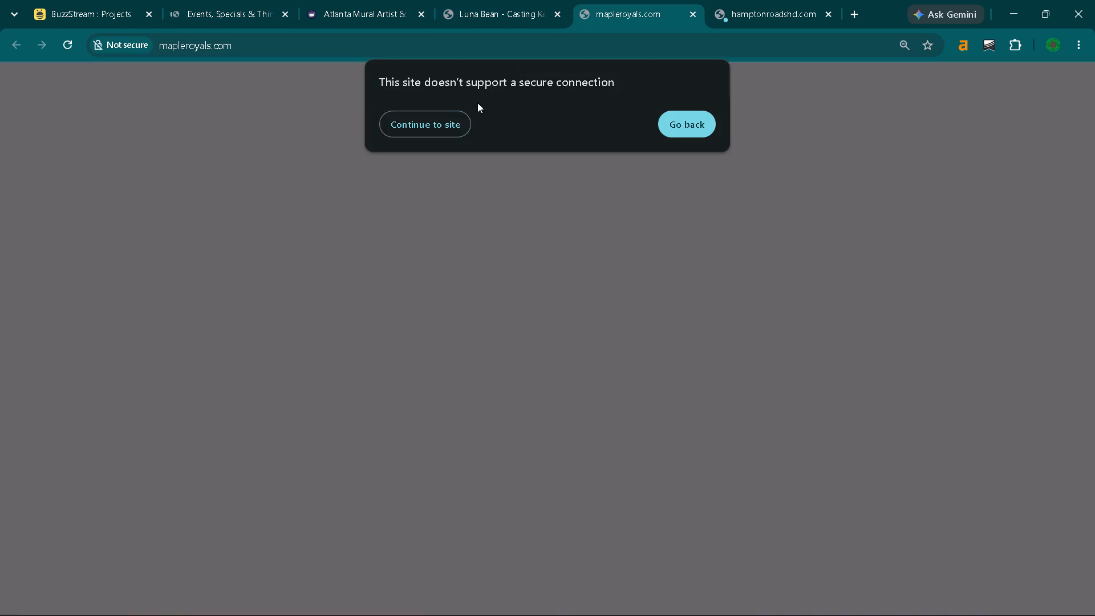
click(413, 127)
click(747, 0)
click(434, 123)
click(638, 0)
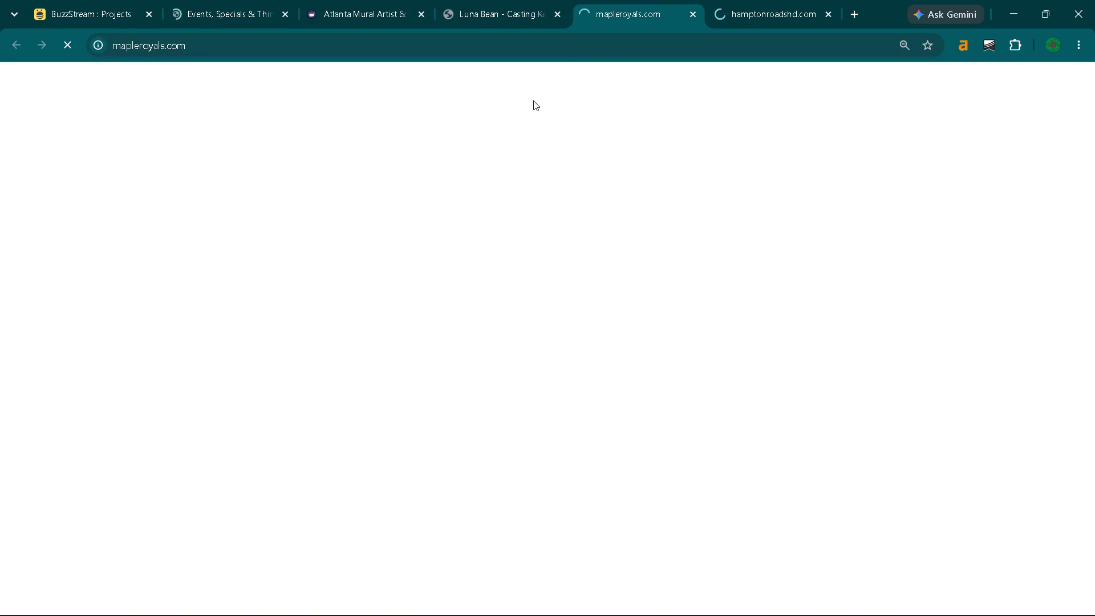
Examine the nextthreedays.com homepage, including its daily event listings and footer, for suitability.
click(236, 0)
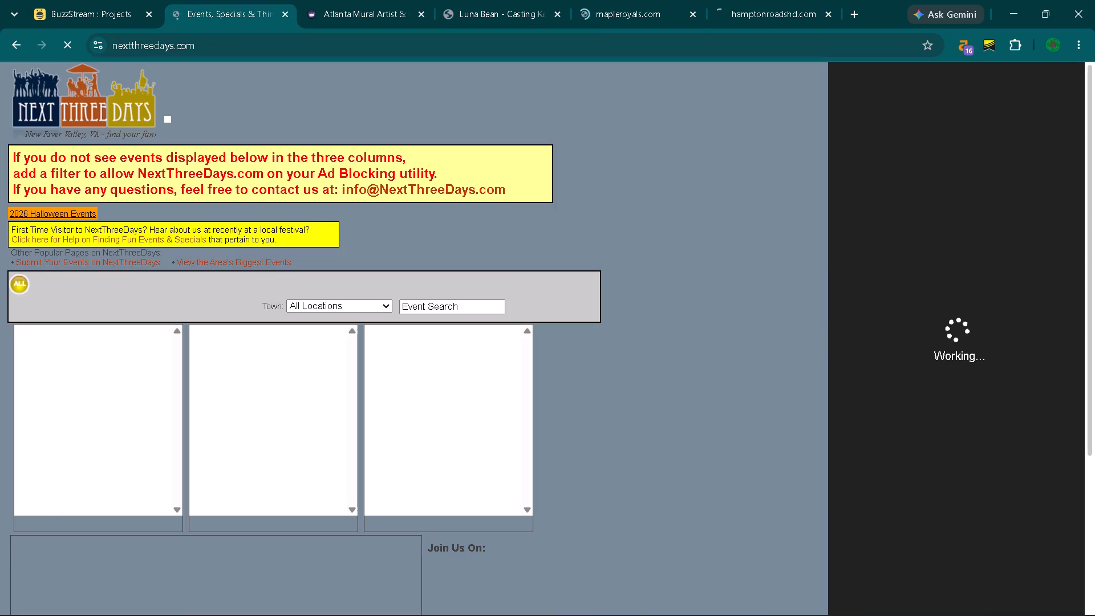
double_click(54, 169)
drag(54, 169, 78, 210)
key(ctrl+a)
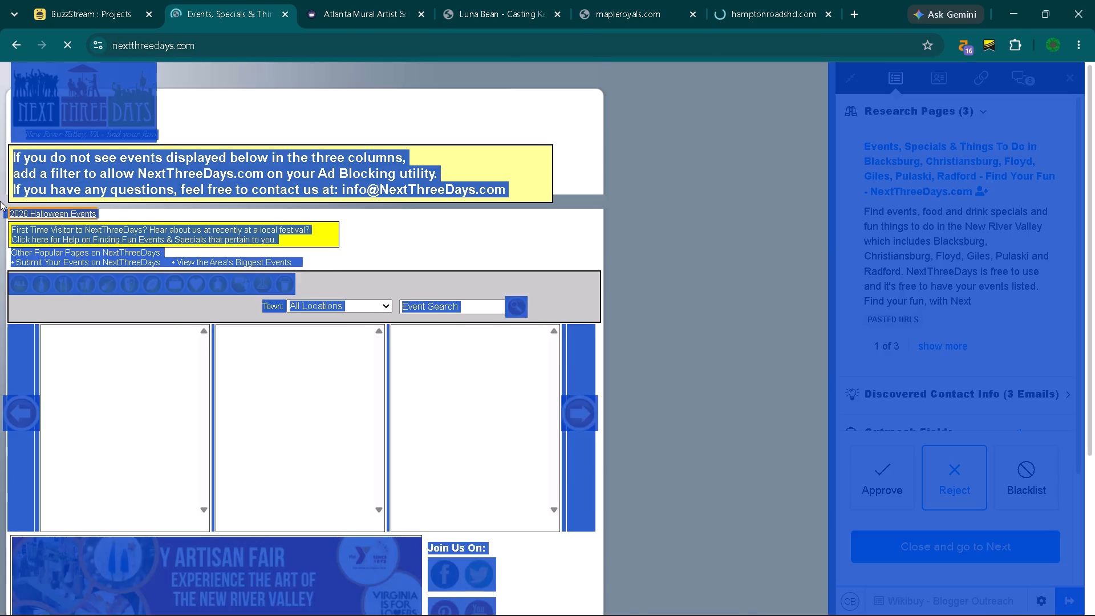
scroll(0, 300, down, 8)
click(650, 338)
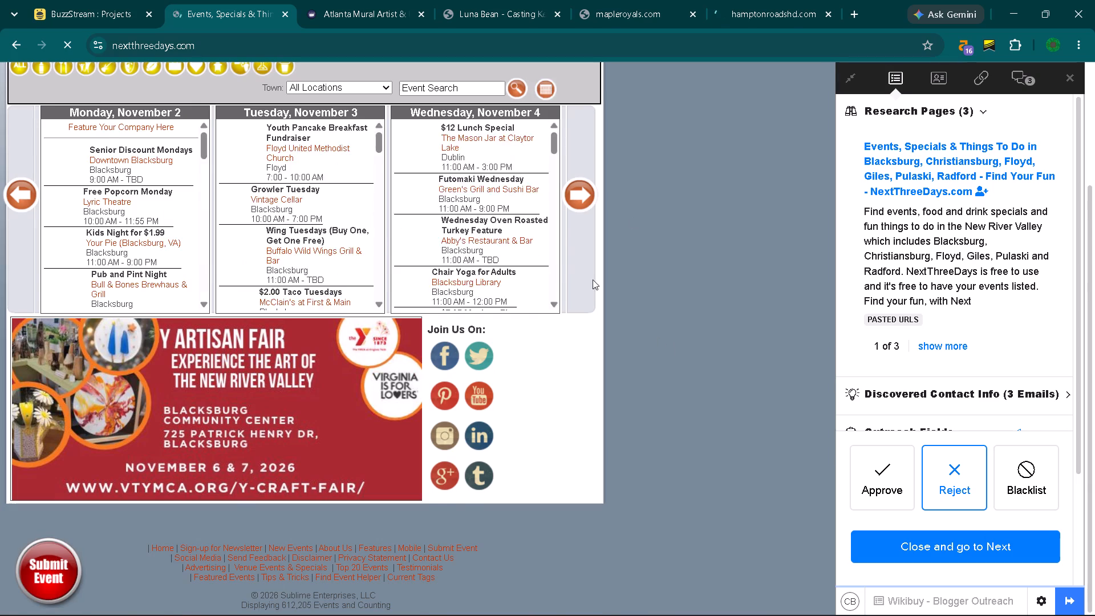
scroll(760, 350, up, 6)
scroll(770, 338, down, 1)
scroll(752, 319, up, 6)
scroll(403, 256, down, 2)
scroll(424, 303, up, 1)
scroll(436, 319, down, 3)
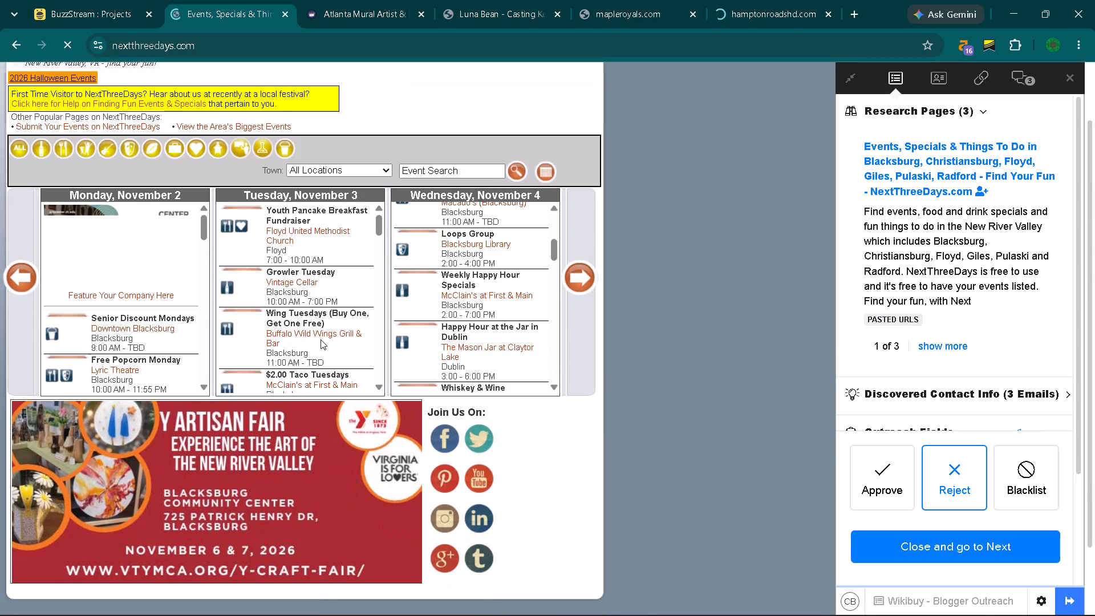
scroll(332, 384, down, 5)
scroll(336, 93, up, 4)
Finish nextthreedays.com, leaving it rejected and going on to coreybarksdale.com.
click(331, 0)
click(520, 0)
click(618, 0)
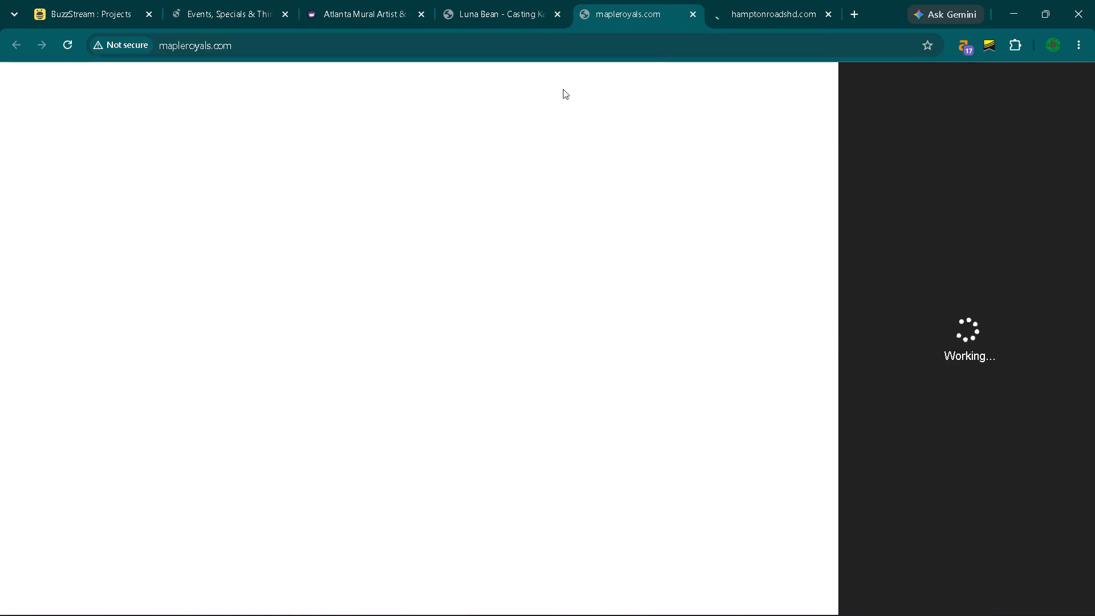
click(757, 0)
click(212, 0)
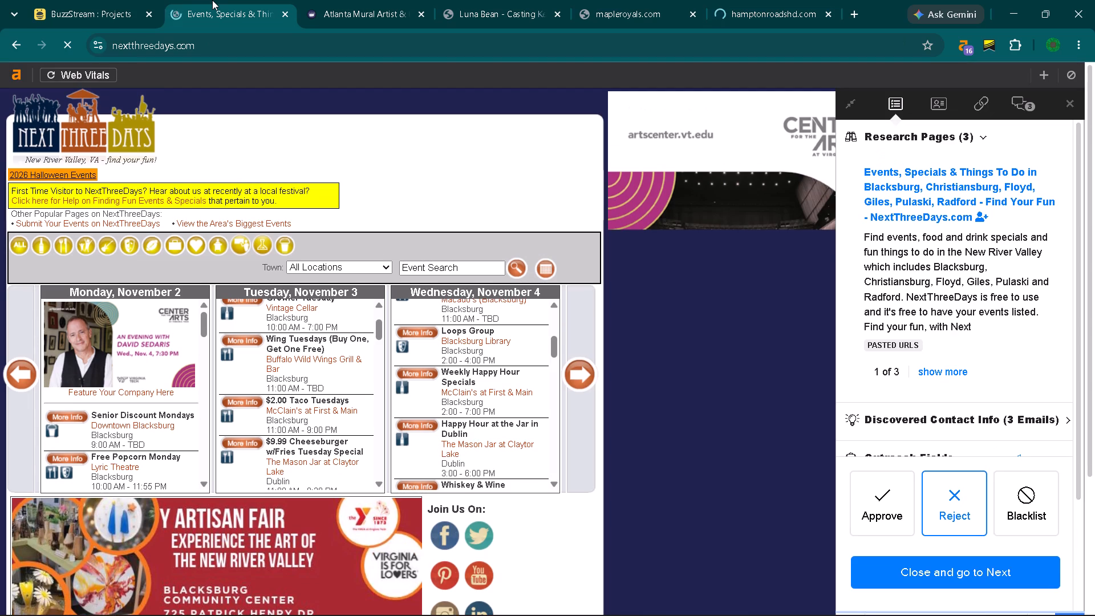
click(915, 568)
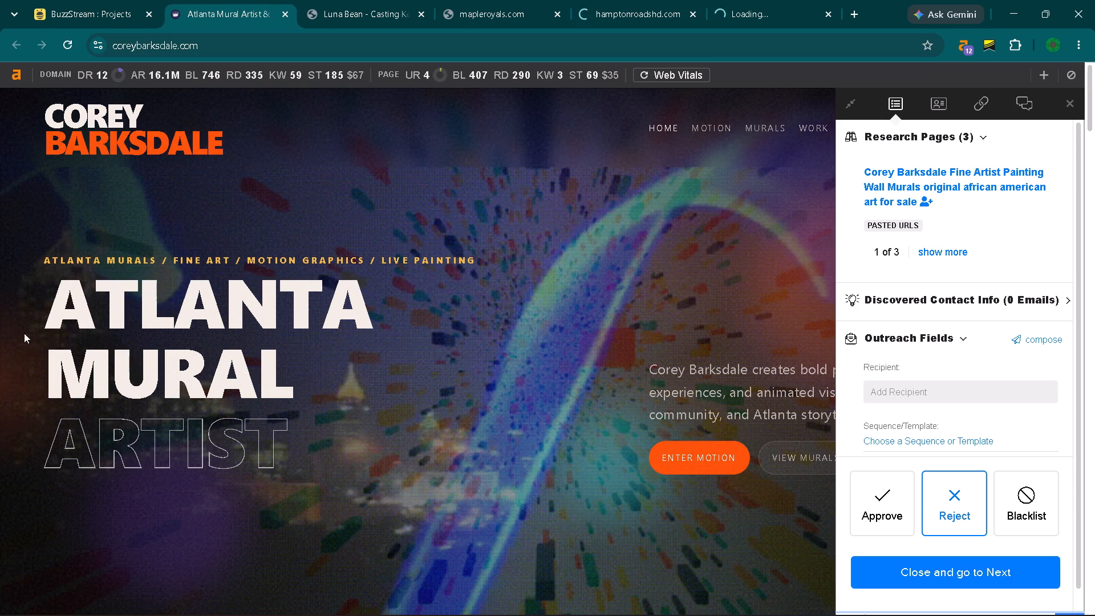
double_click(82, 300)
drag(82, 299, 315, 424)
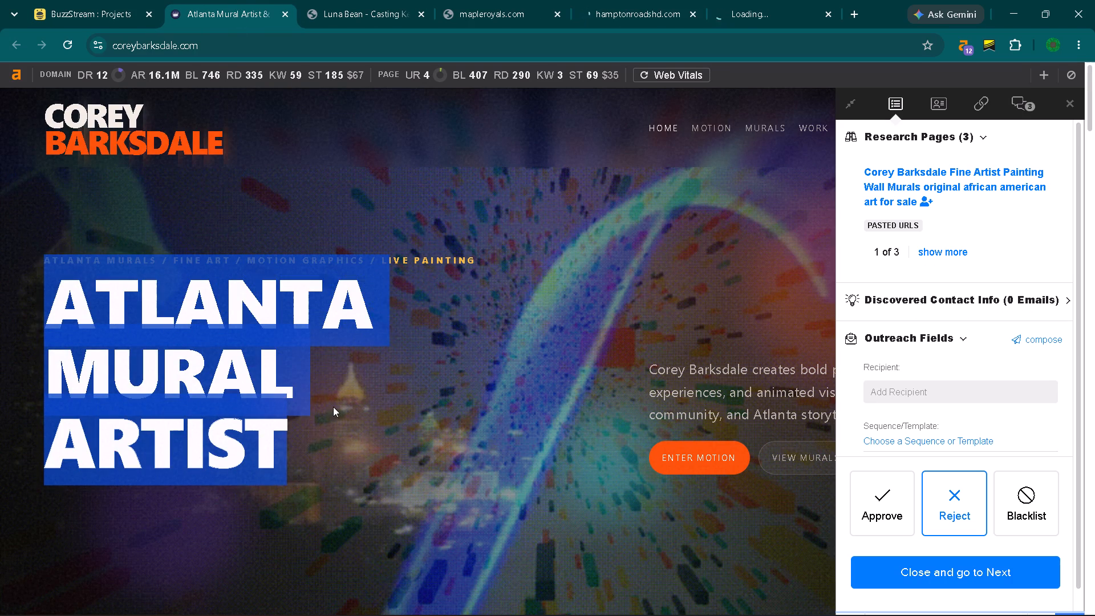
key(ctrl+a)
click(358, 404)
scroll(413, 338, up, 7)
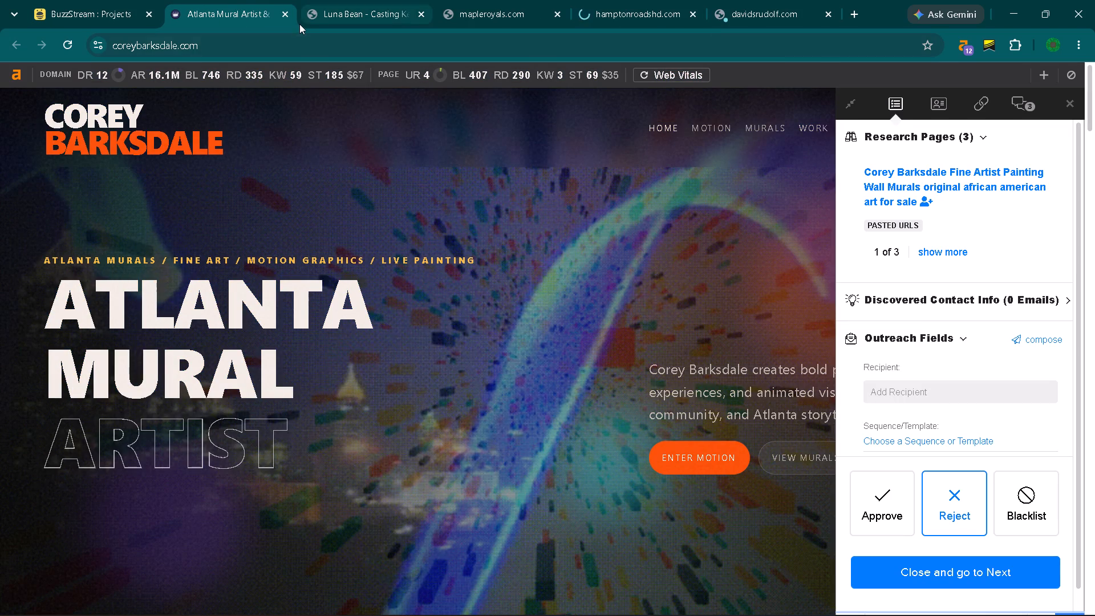
Copy the coreybarksdale.com address and load it in the other browser window in place of gotyacoveredlinens.com.
click(275, 49)
key(ctrl+c)
key(ctrl+c)
key(ctrl+c)
key(ctrl+c)
key(alt+Tab)
click(275, 49)
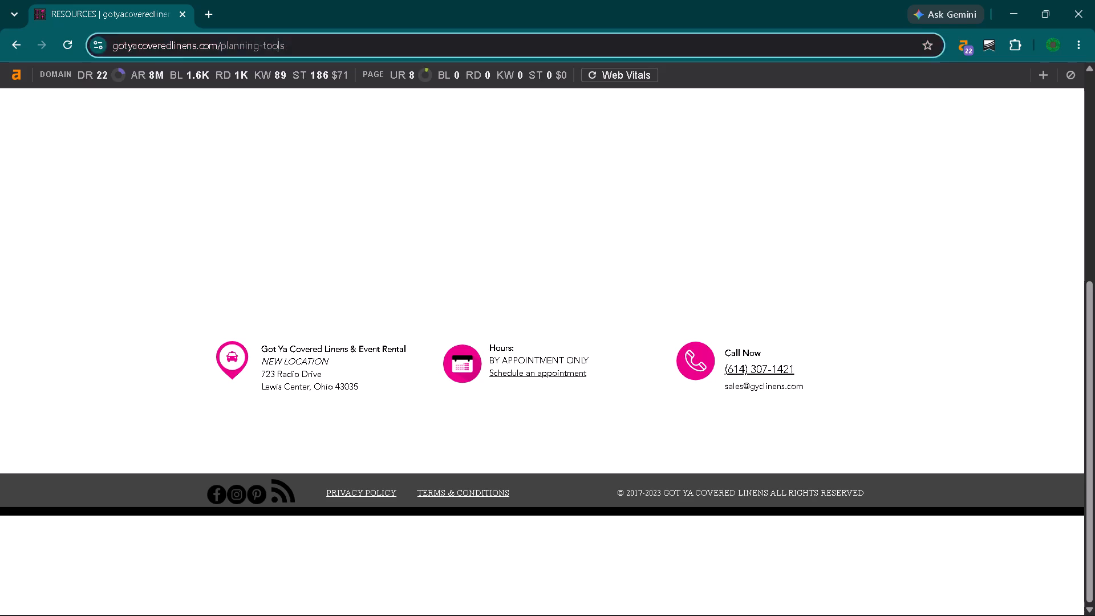
key(ctrl+v)
key(Return)
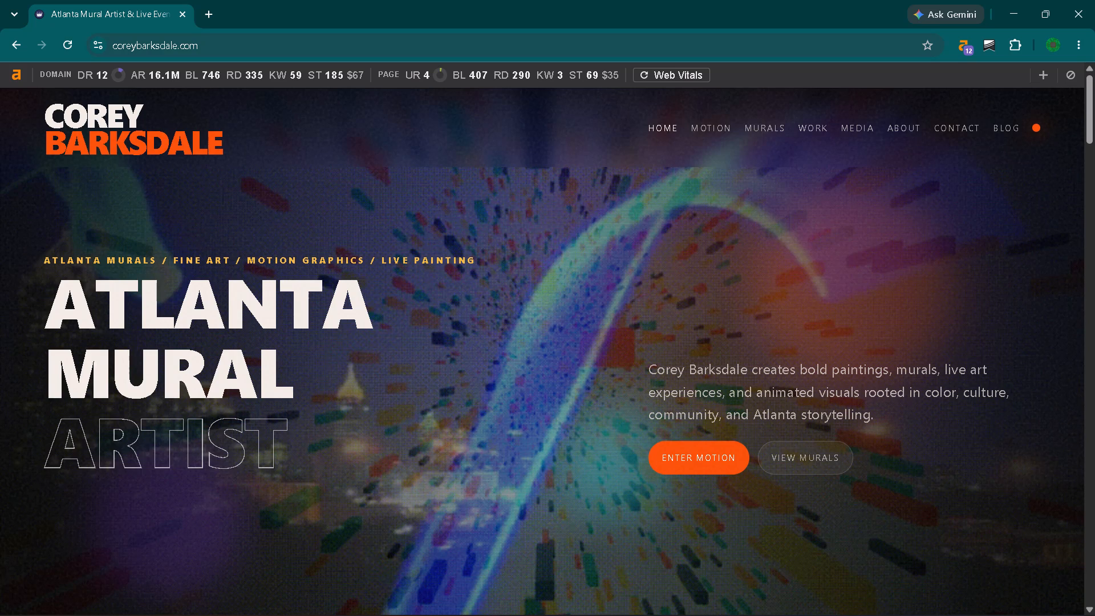
Open the blog page of coreybarksdale.com.
click(995, 130)
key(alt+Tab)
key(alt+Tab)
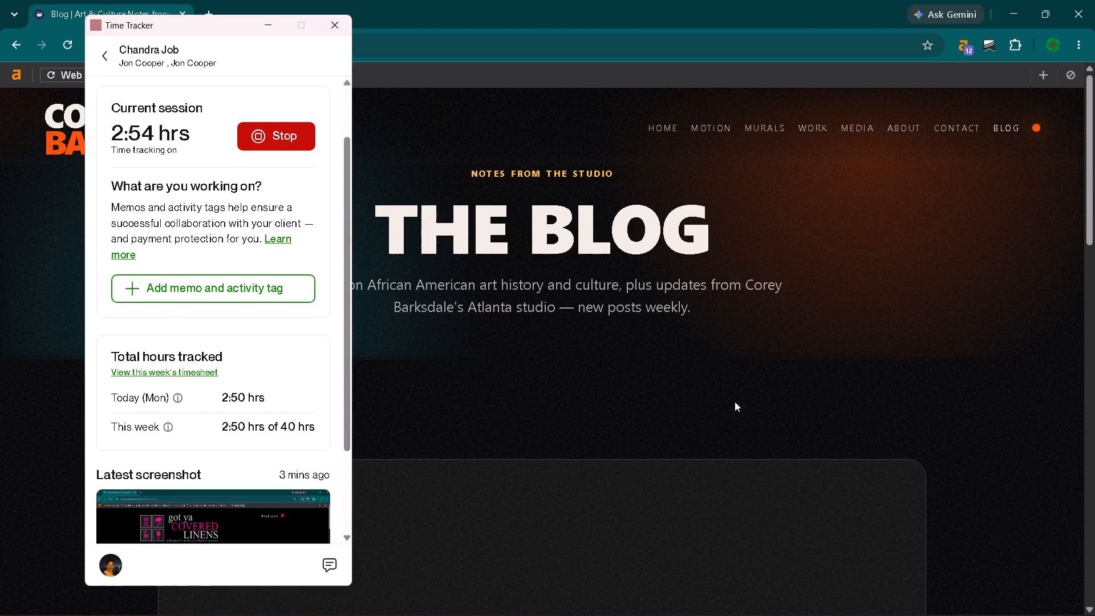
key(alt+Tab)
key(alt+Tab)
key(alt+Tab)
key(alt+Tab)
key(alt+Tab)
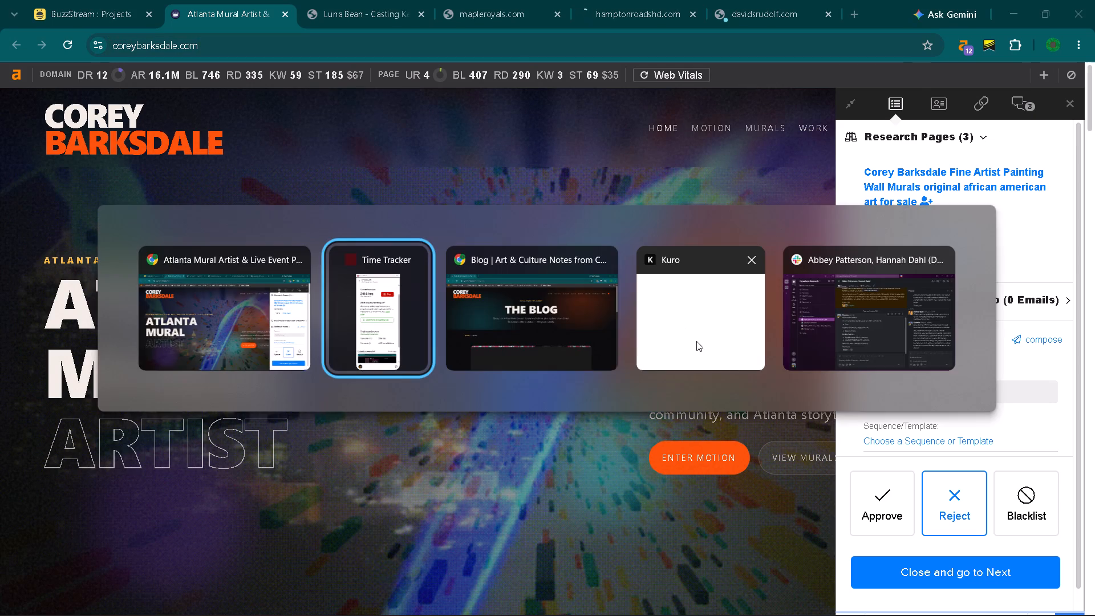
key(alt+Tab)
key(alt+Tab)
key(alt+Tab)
Open the Kente Cloth post, the first three Around the Art World stories and the MoMA, Centre Pompidou story in separate tabs.
scroll(312, 368, down, 2)
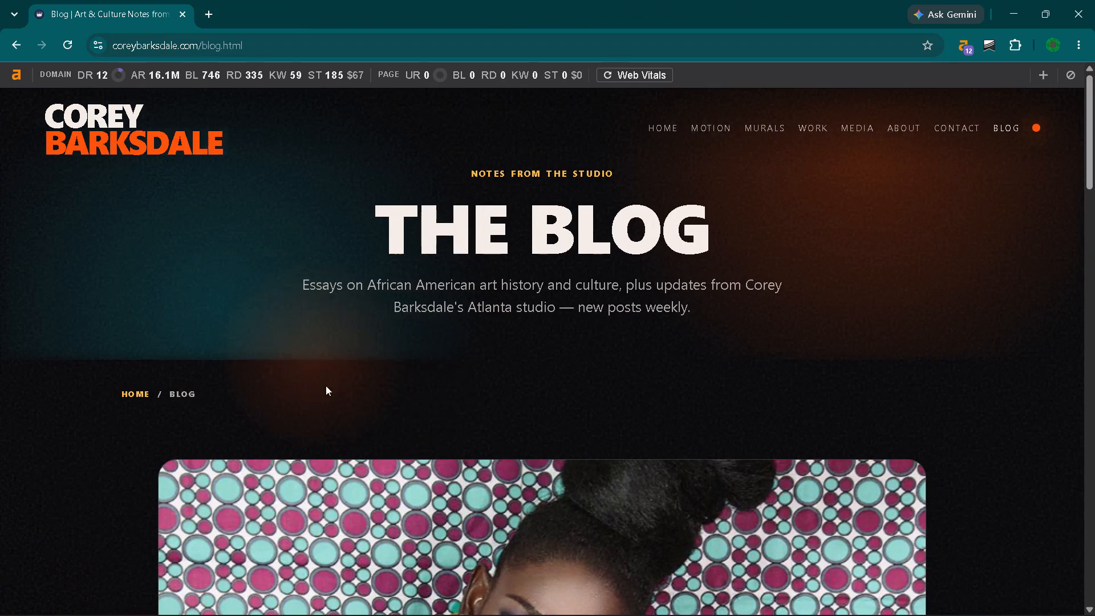
scroll(326, 386, down, 4)
scroll(298, 338, down, 4)
ctrl+click(372, 270)
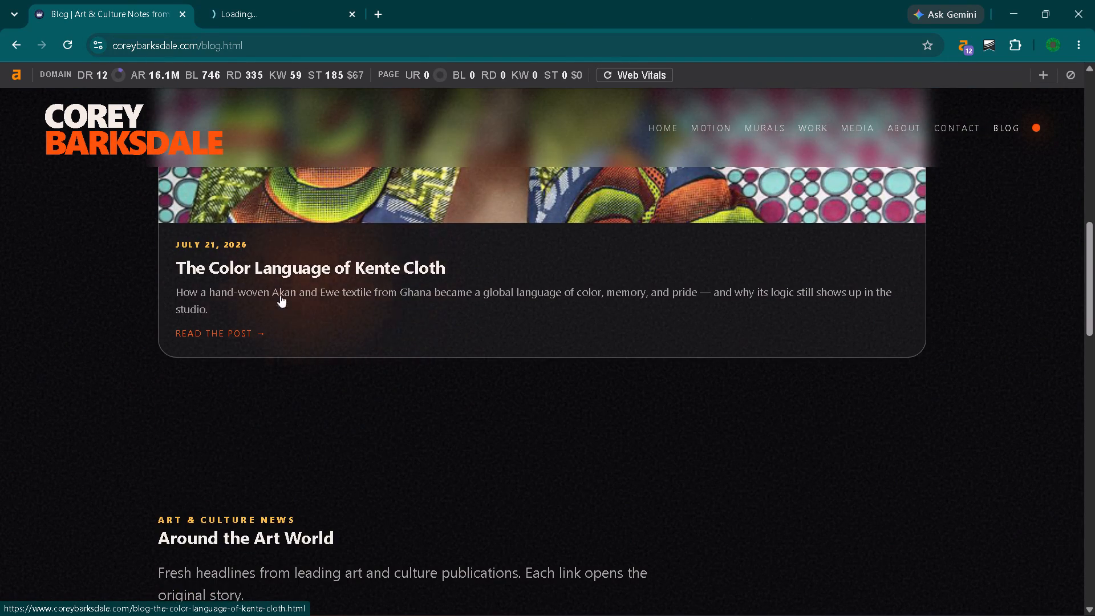
scroll(277, 309, down, 3)
ctrl+click(228, 318)
scroll(203, 410, down, 3)
click(0, 306)
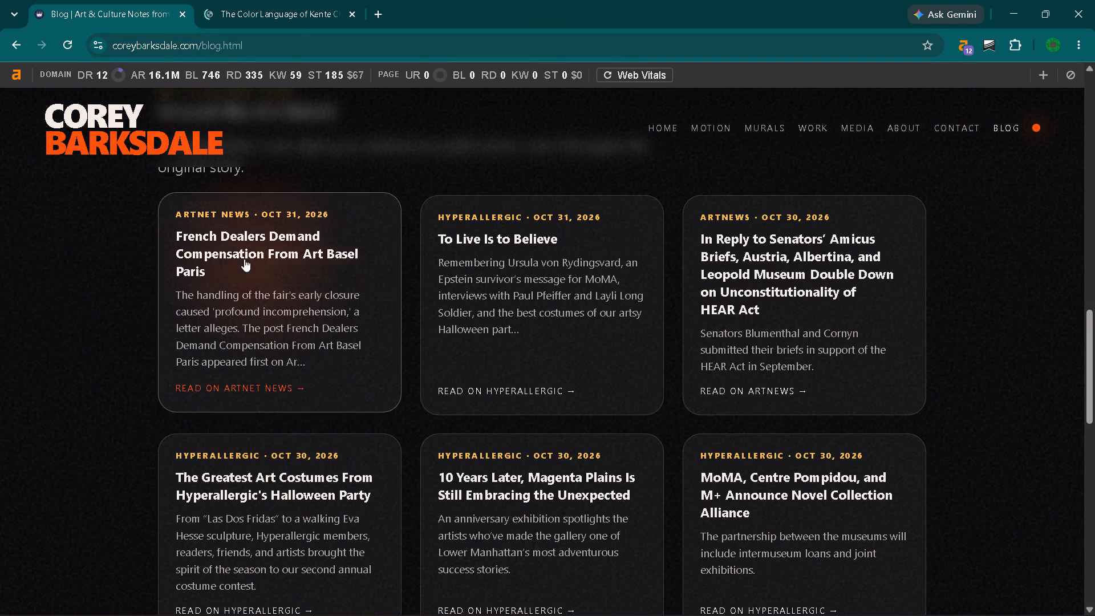
ctrl+click(248, 247)
ctrl+click(448, 236)
ctrl+click(765, 241)
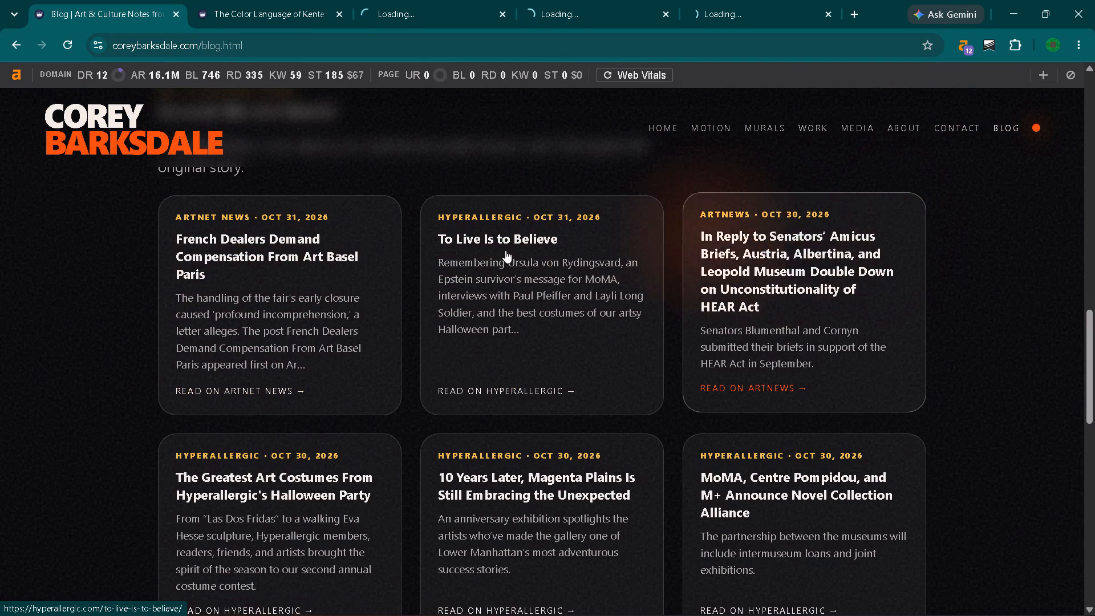
scroll(487, 287, down, 3)
ctrl+click(768, 271)
Skim the post "The Color Language of Kente Cloth" and close its tab.
key(ctrl+Tab)
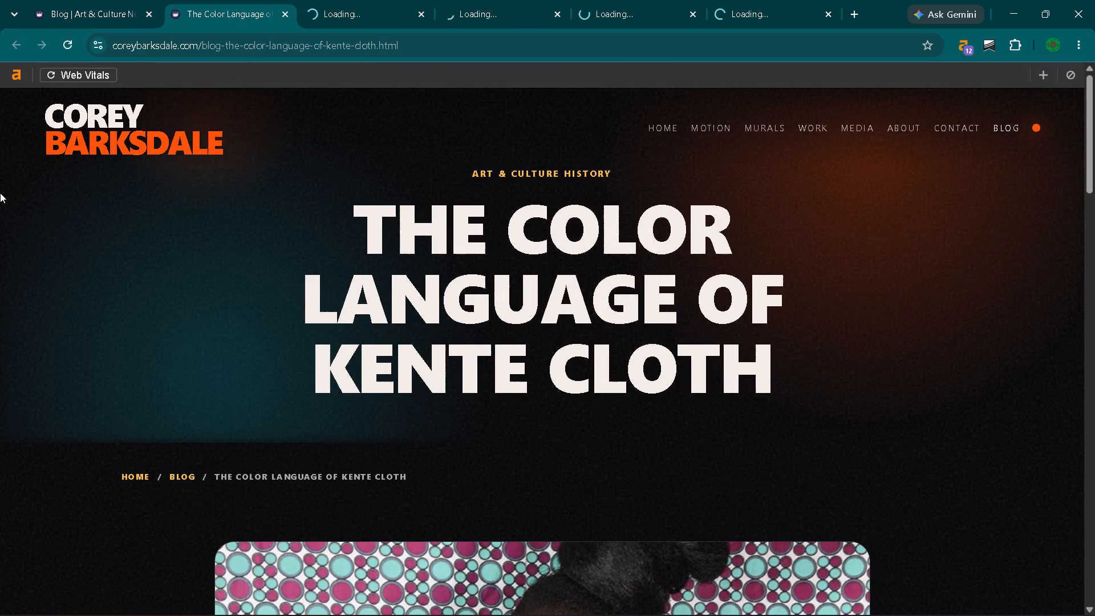
scroll(364, 267, down, 19)
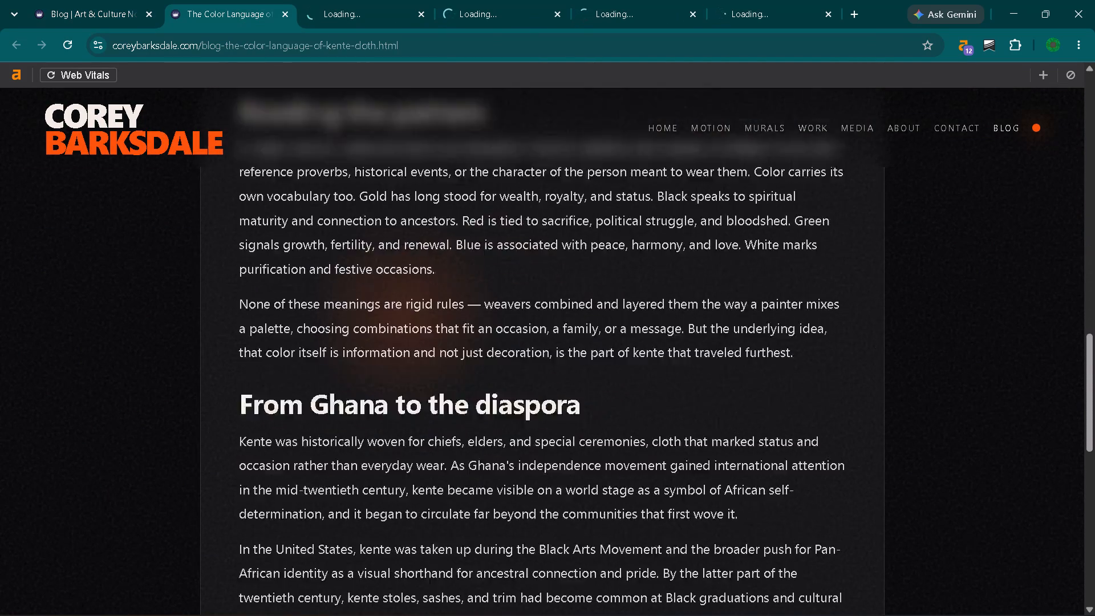
scroll(395, 336, down, 16)
key(ctrl+w)
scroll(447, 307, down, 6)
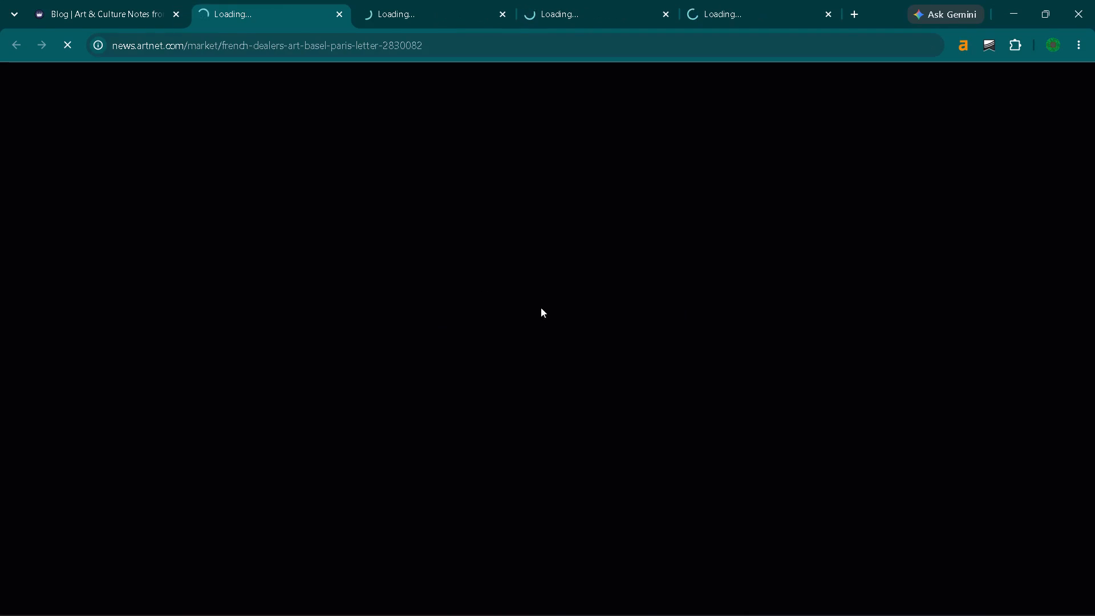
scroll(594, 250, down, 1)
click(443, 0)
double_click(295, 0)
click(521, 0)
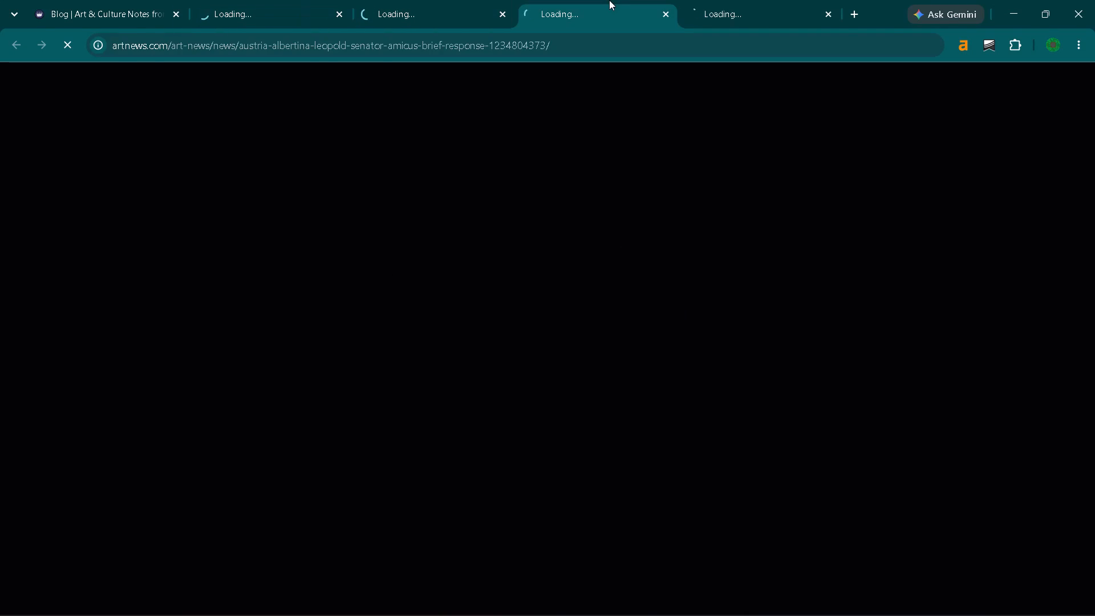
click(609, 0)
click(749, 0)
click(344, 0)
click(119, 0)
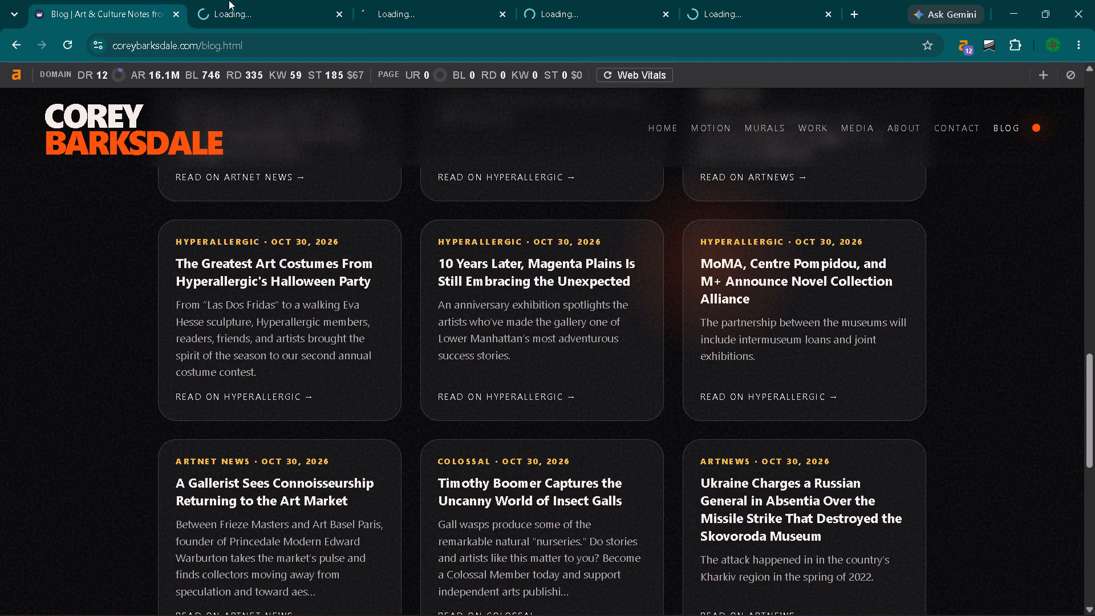
Look through the rest of the blog's news list and open "5 Artists on our Radar in October 2026" in a new tab.
scroll(196, 363, down, 2)
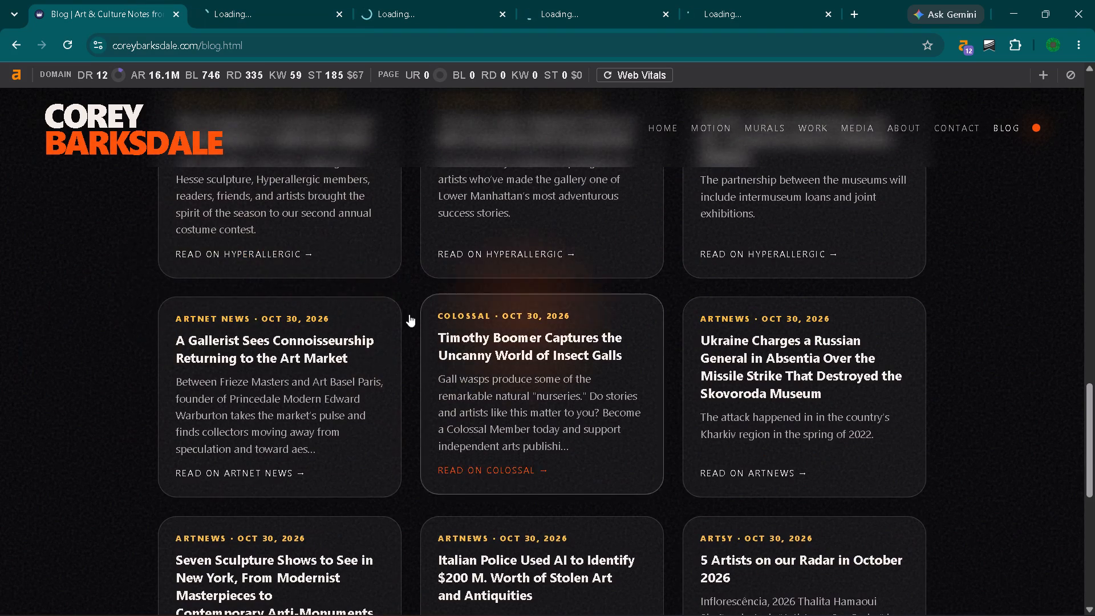
scroll(221, 192, down, 4)
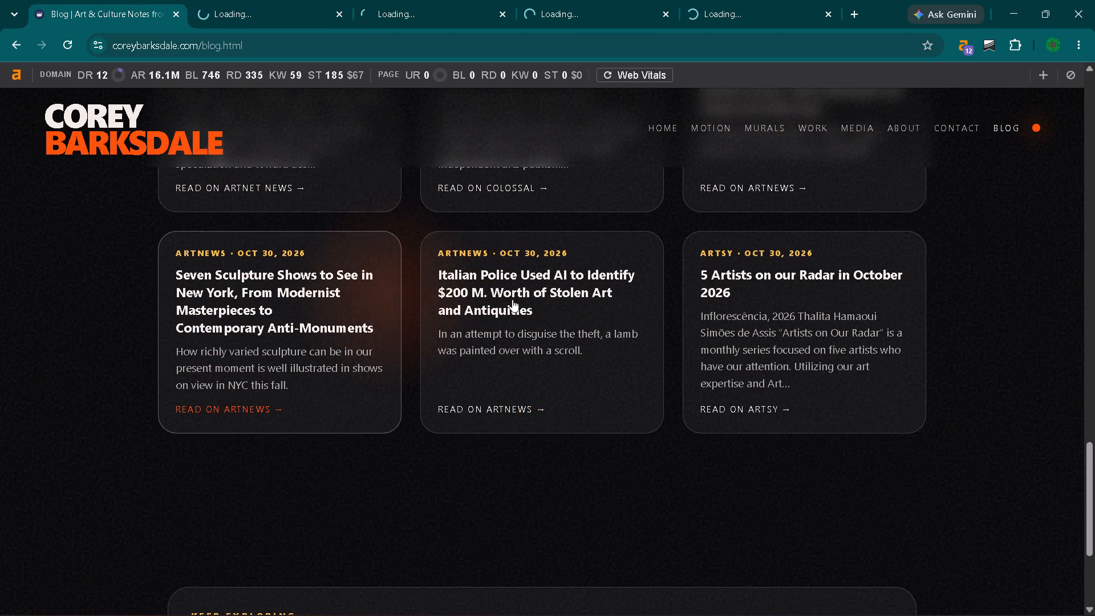
ctrl+click(797, 269)
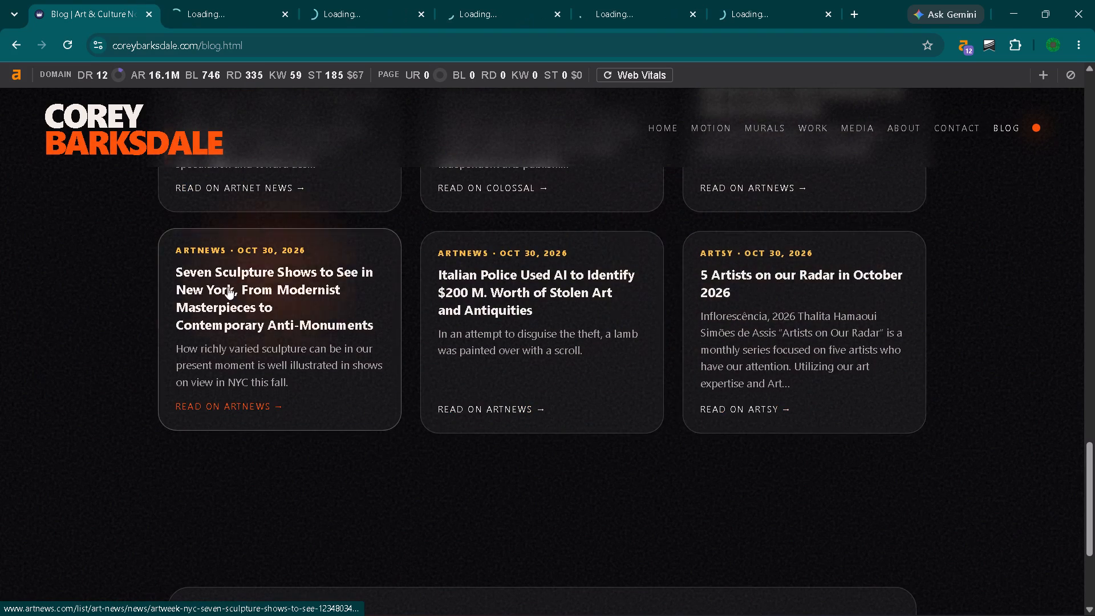
scroll(277, 303, down, 9)
scroll(352, 392, down, 2)
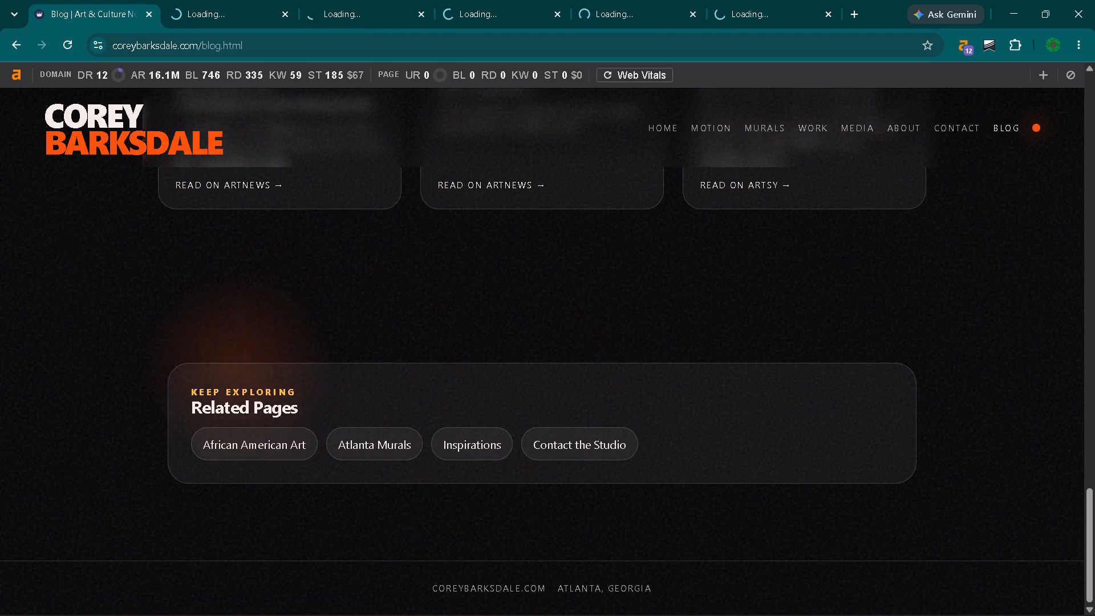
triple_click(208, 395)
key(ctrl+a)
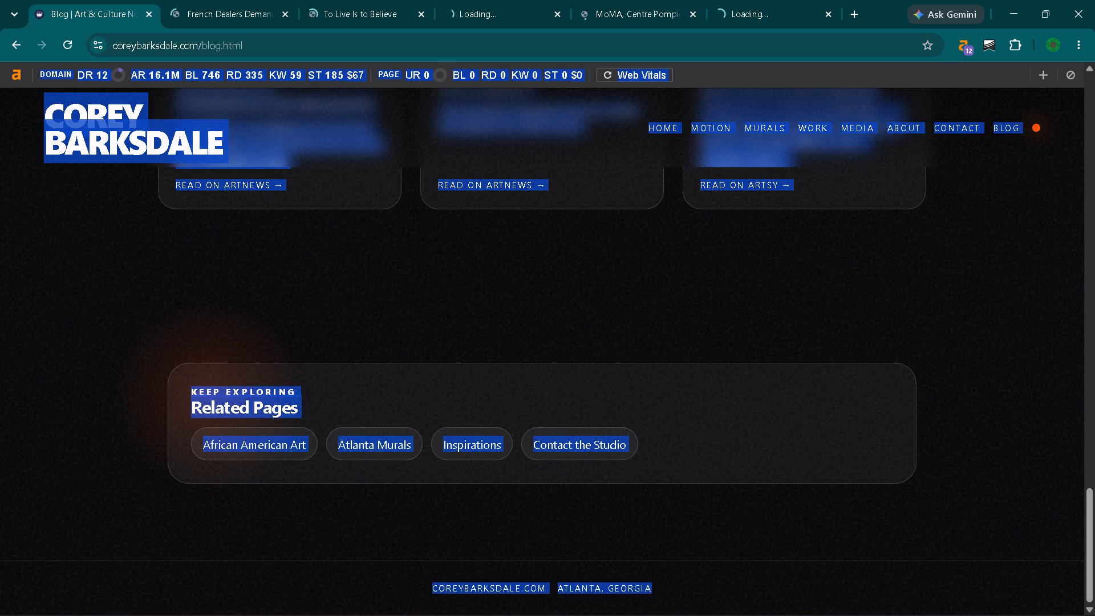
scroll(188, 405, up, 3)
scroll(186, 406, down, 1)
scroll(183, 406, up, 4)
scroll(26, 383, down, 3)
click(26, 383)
Check the opened art news article tabs one by one, from the French Dealers story to "5 Artists on our Radar in October 2026".
double_click(202, 0)
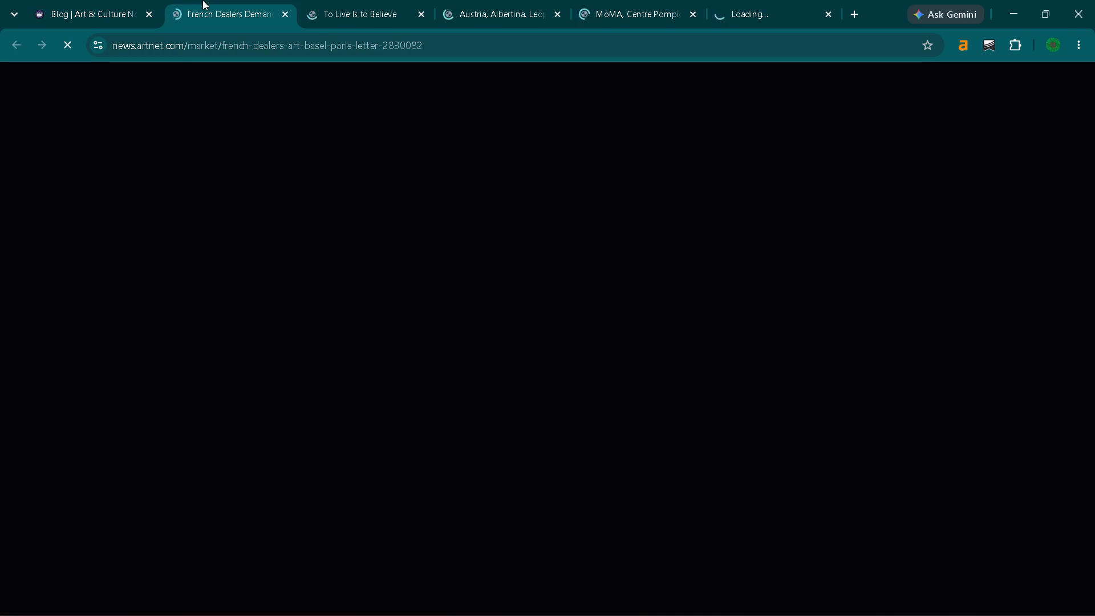
click(332, 0)
click(481, 0)
click(665, 0)
click(765, 0)
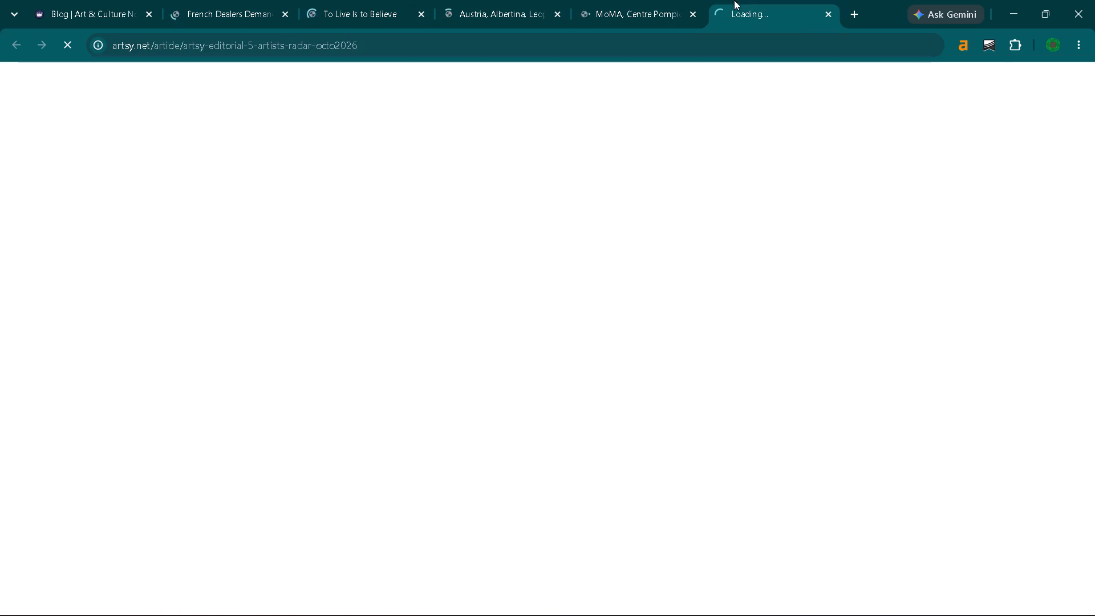
double_click(230, 0)
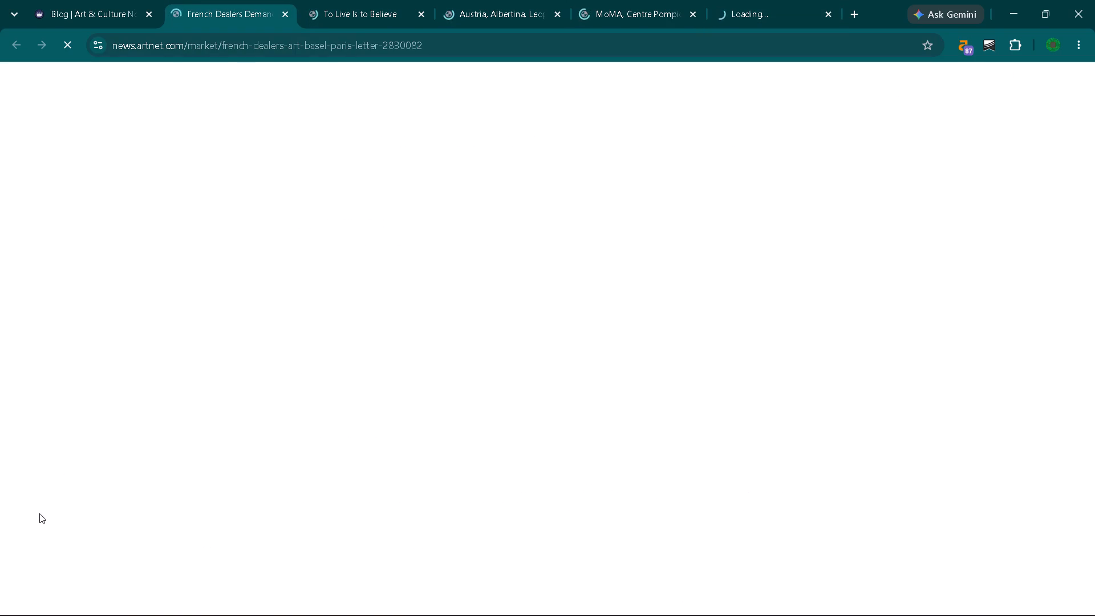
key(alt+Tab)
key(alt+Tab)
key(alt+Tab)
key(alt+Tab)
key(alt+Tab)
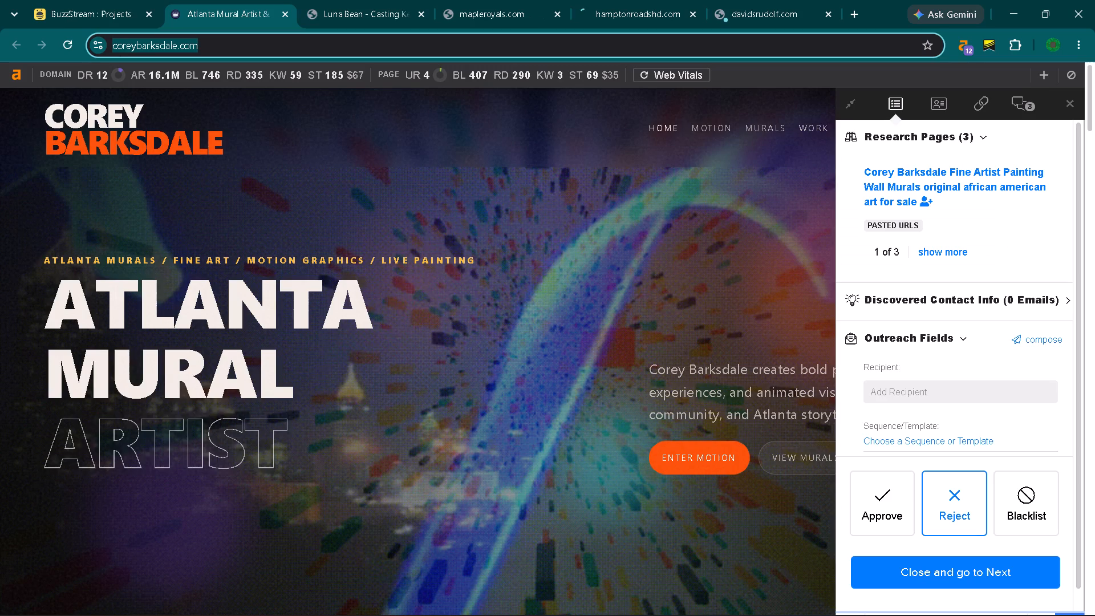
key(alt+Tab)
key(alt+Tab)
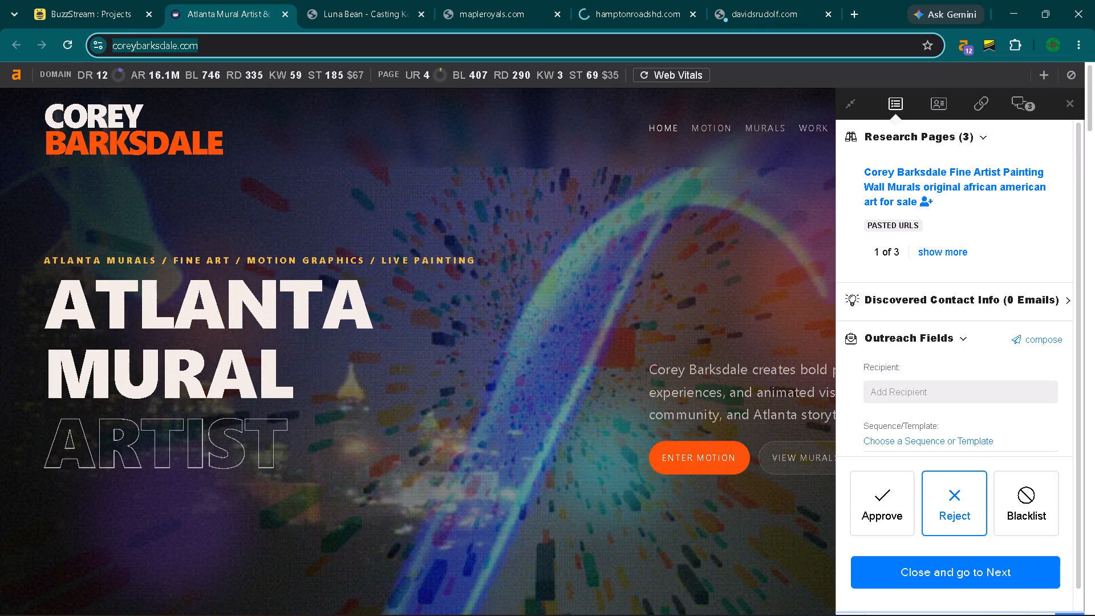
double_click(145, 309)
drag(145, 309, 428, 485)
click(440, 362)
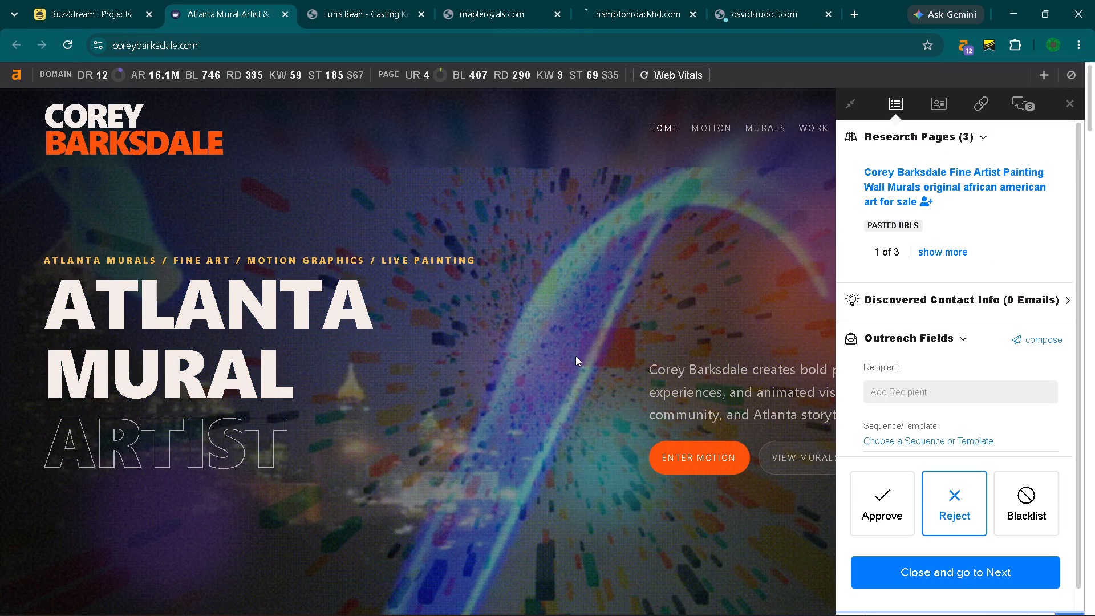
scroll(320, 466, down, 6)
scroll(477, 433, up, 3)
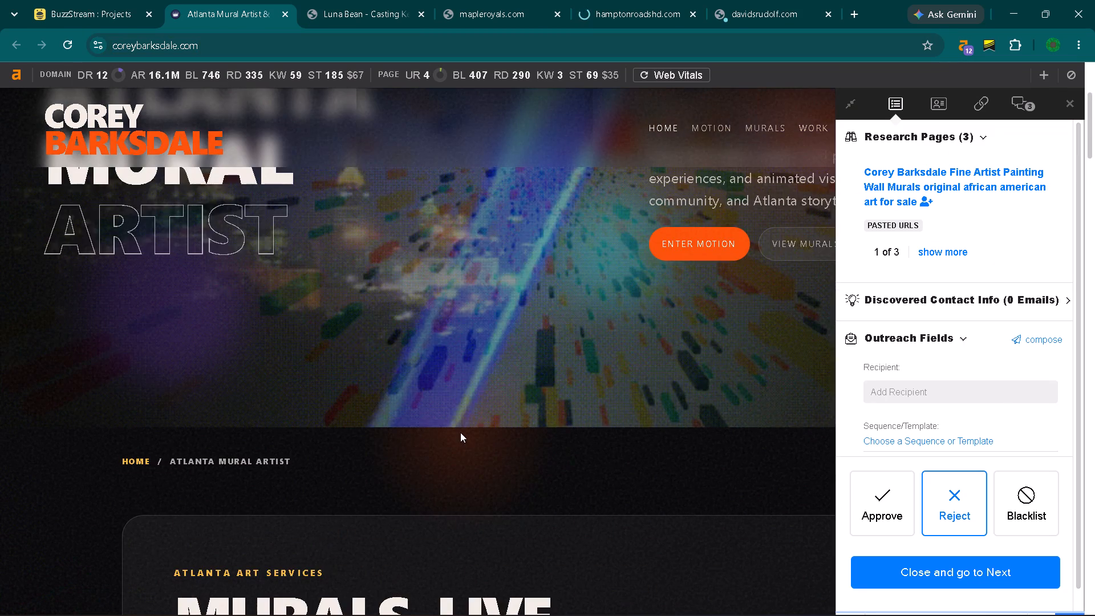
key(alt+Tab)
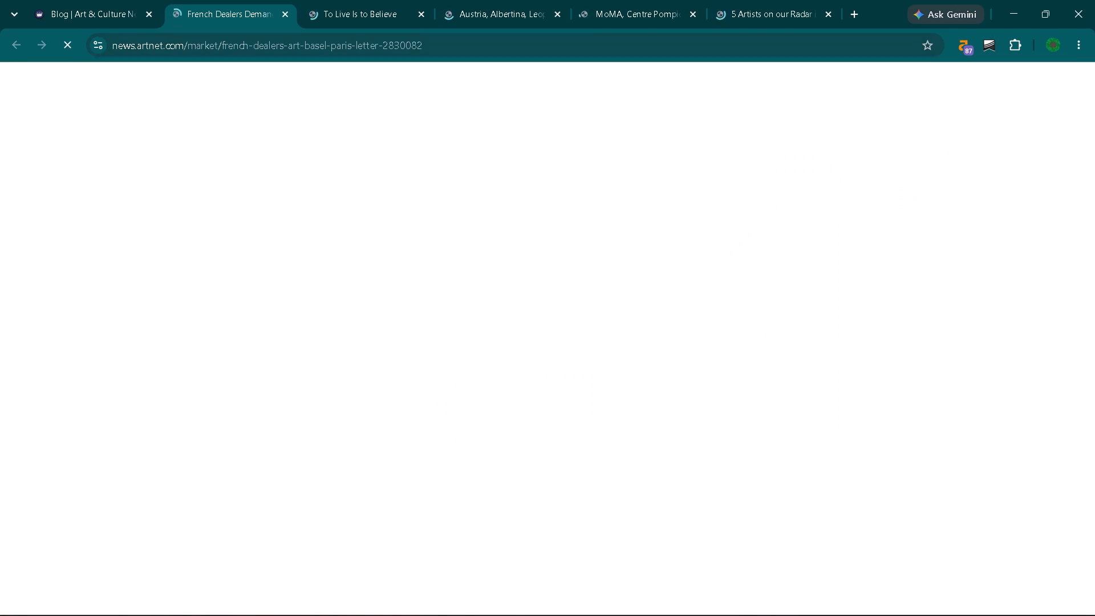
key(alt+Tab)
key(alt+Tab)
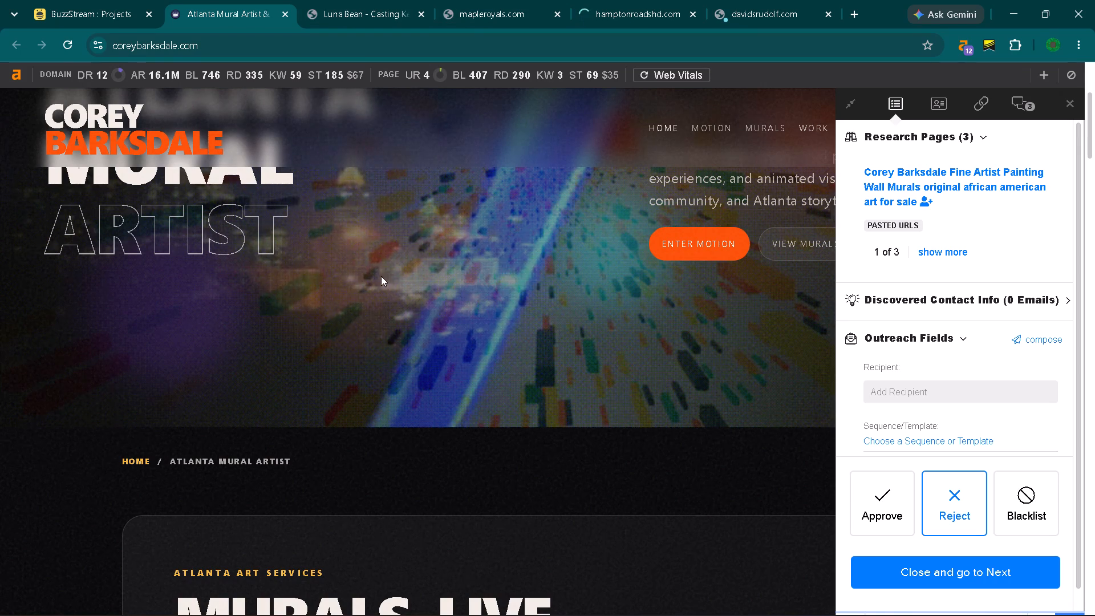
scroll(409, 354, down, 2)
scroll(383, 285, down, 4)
Close the five art news article tabs opened from the coreybarksdale.com blog.
key(ctrl+w)
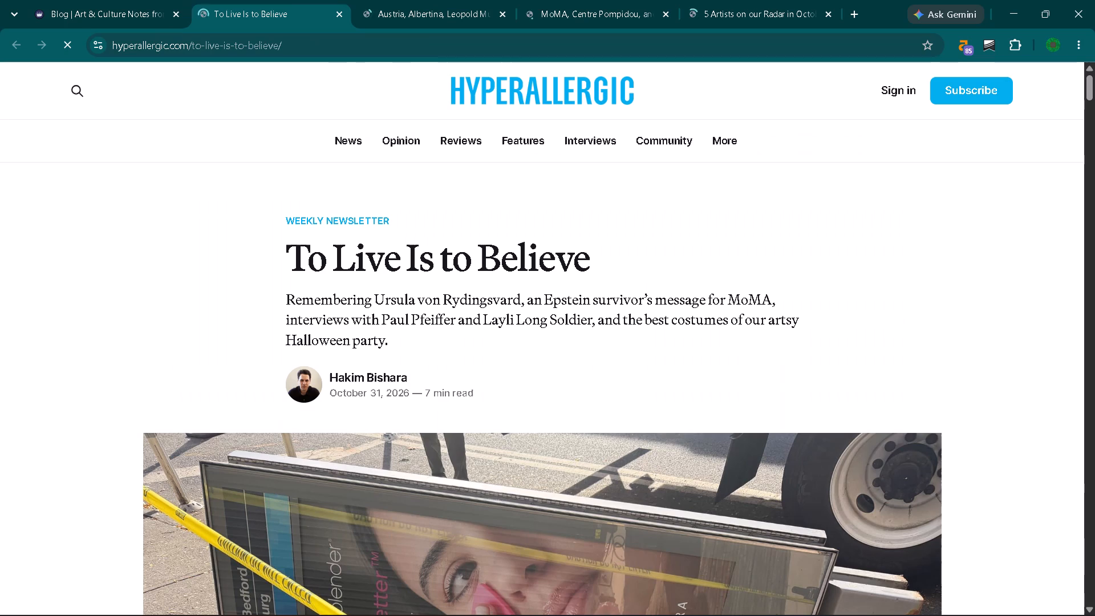
key(ctrl+w)
key(alt+Tab)
key(alt+Tab)
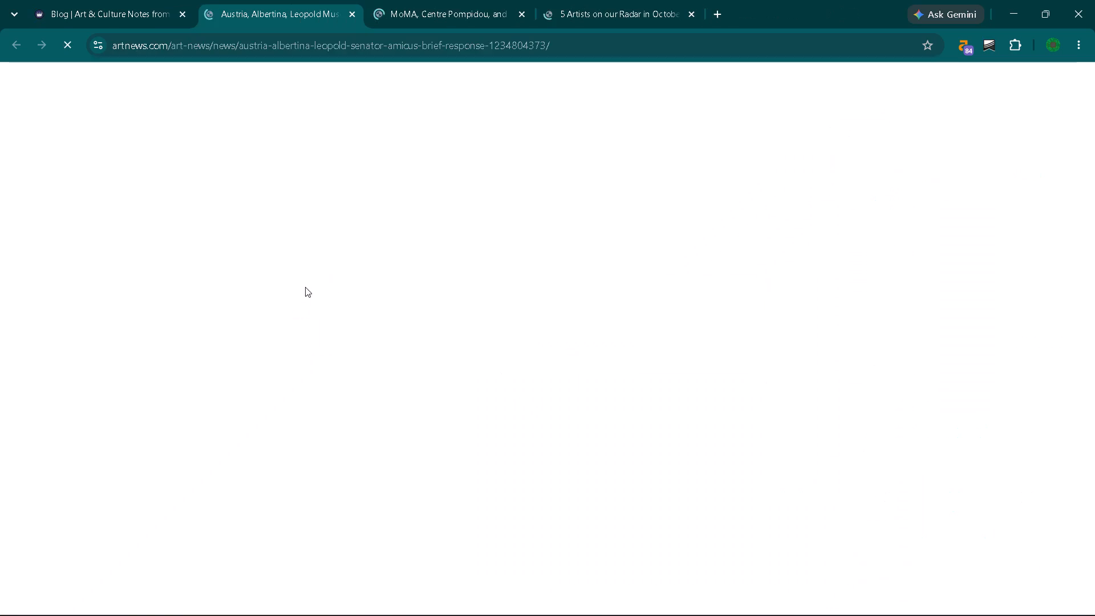
key(ctrl+w)
key(ctrl+w)
key(ctrl+w)
key(alt+Tab)
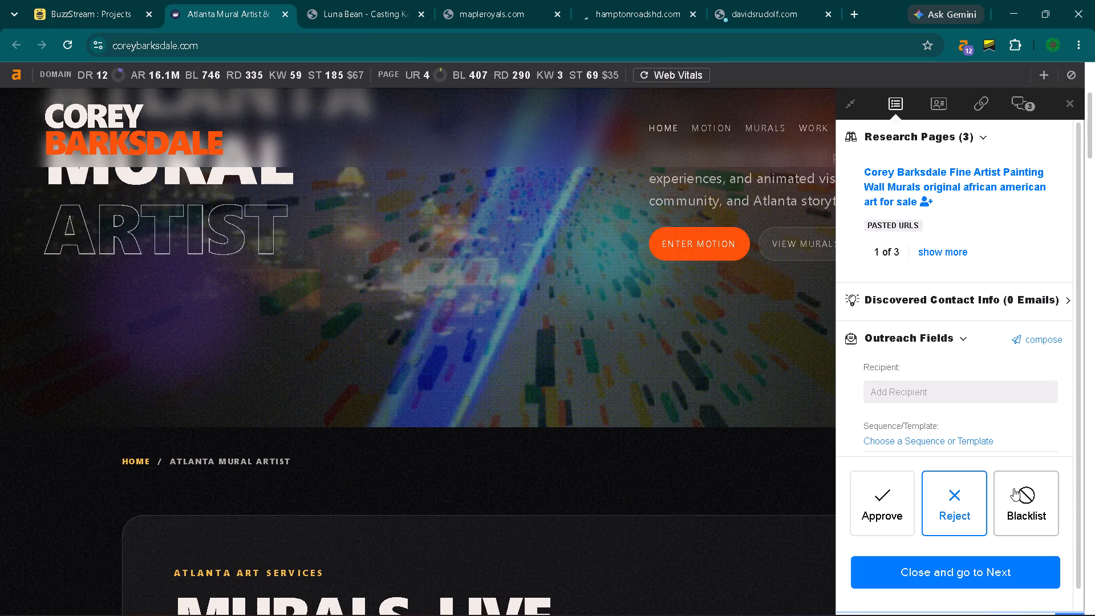
click(970, 572)
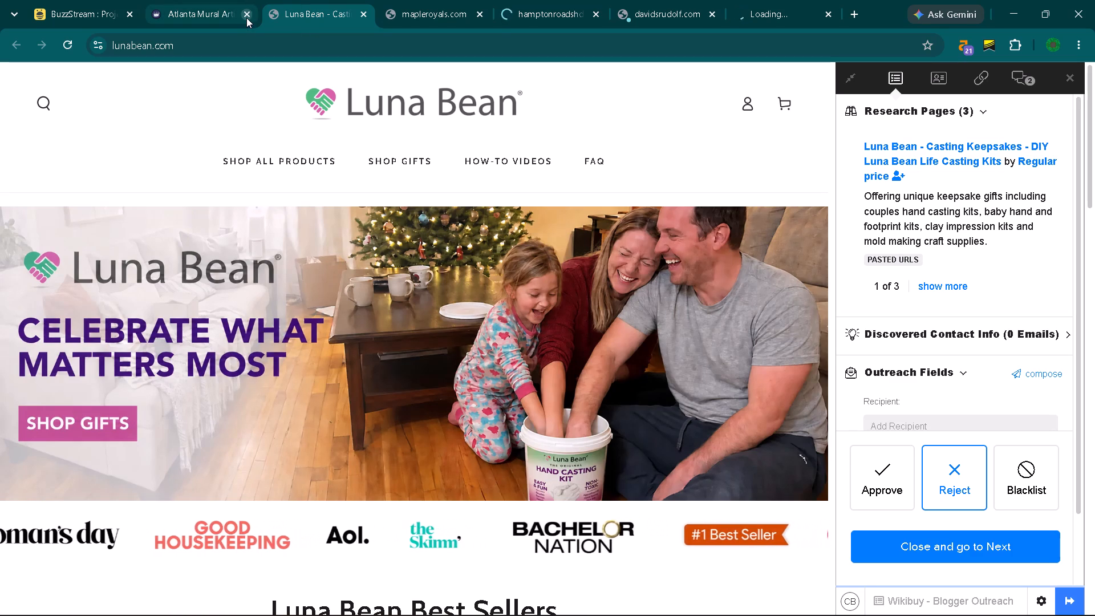
click(246, 18)
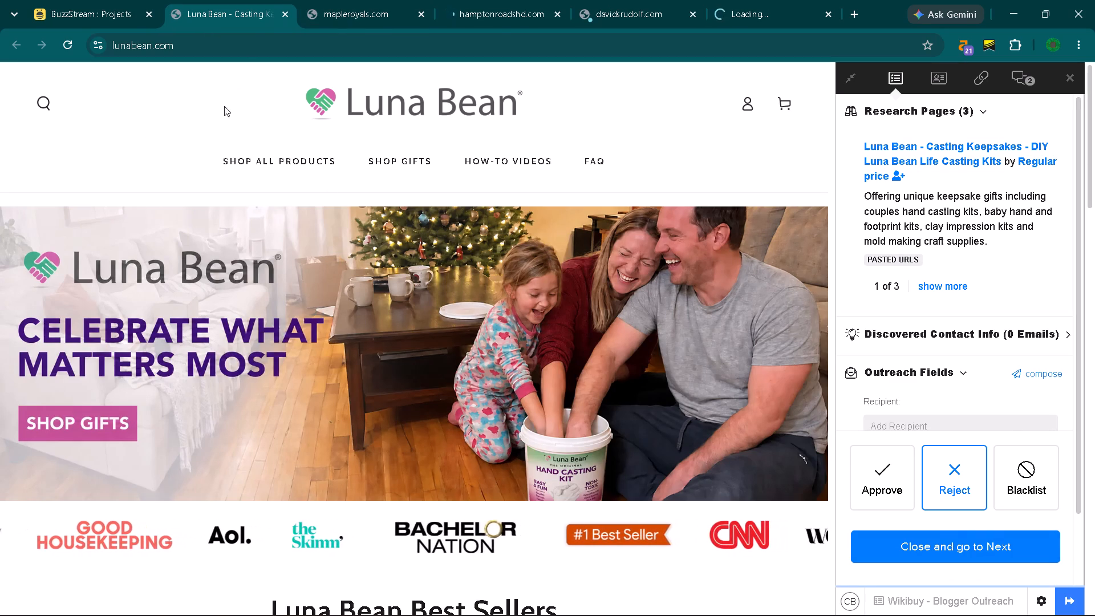
Check the queued site tabs and continue to davidsrudolf.com and ultimate-pumpkin-stencils.com without a secure connection.
click(330, 0)
click(527, 0)
click(621, 0)
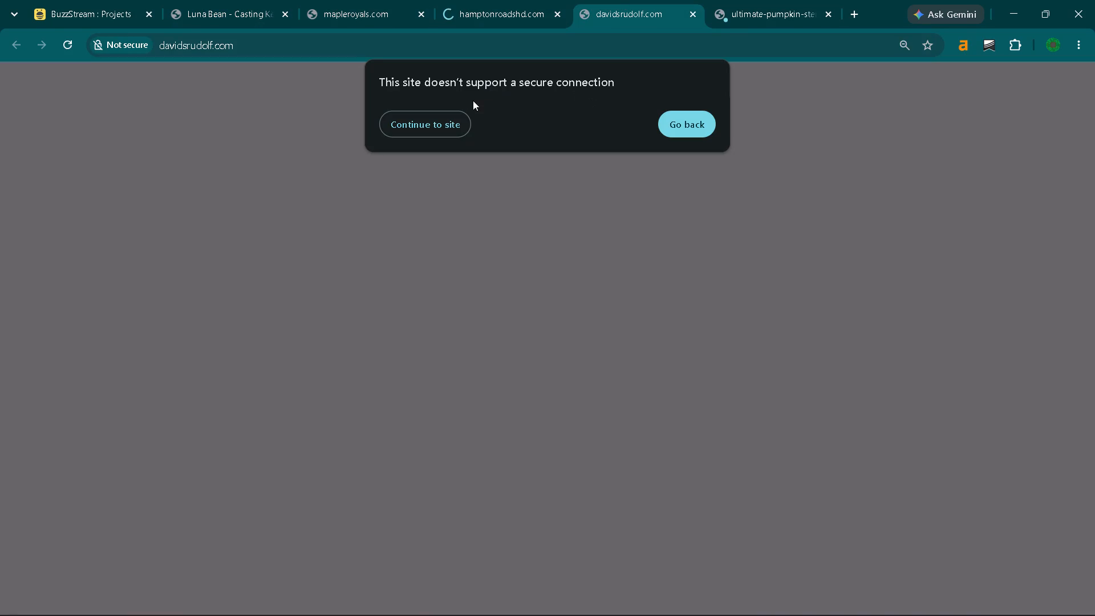
click(438, 125)
click(508, 0)
click(763, 0)
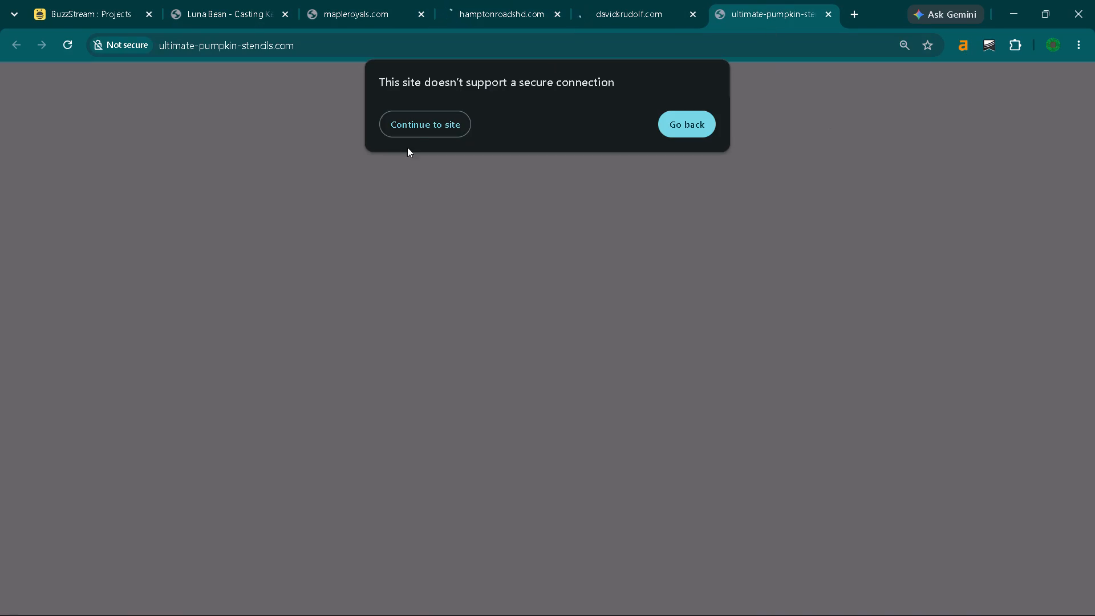
click(413, 117)
Copy the lunabean.com address from the outreach window and open it in the separate browsing window.
click(277, 0)
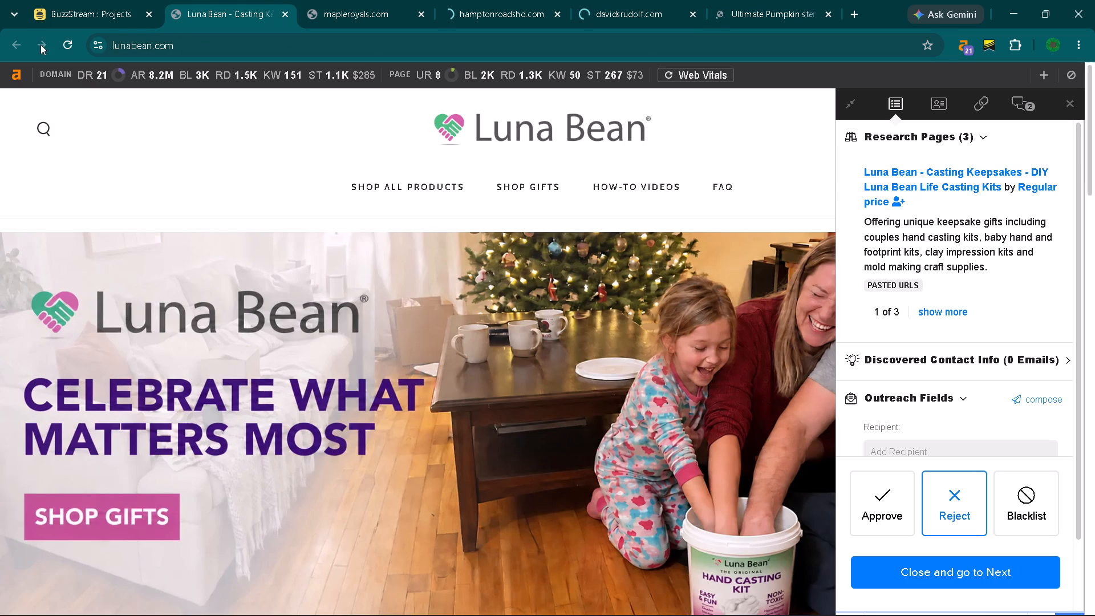
click(276, 49)
key(ctrl+c)
key(ctrl+c)
key(ctrl+c)
key(alt+Tab)
click(275, 48)
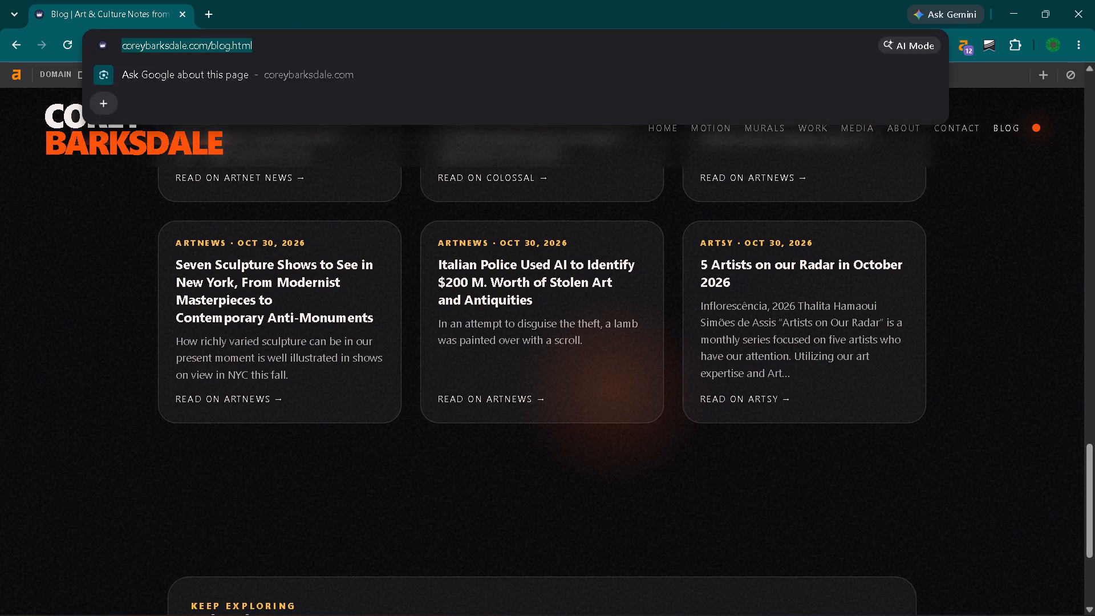
key(ctrl+v)
key(Return)
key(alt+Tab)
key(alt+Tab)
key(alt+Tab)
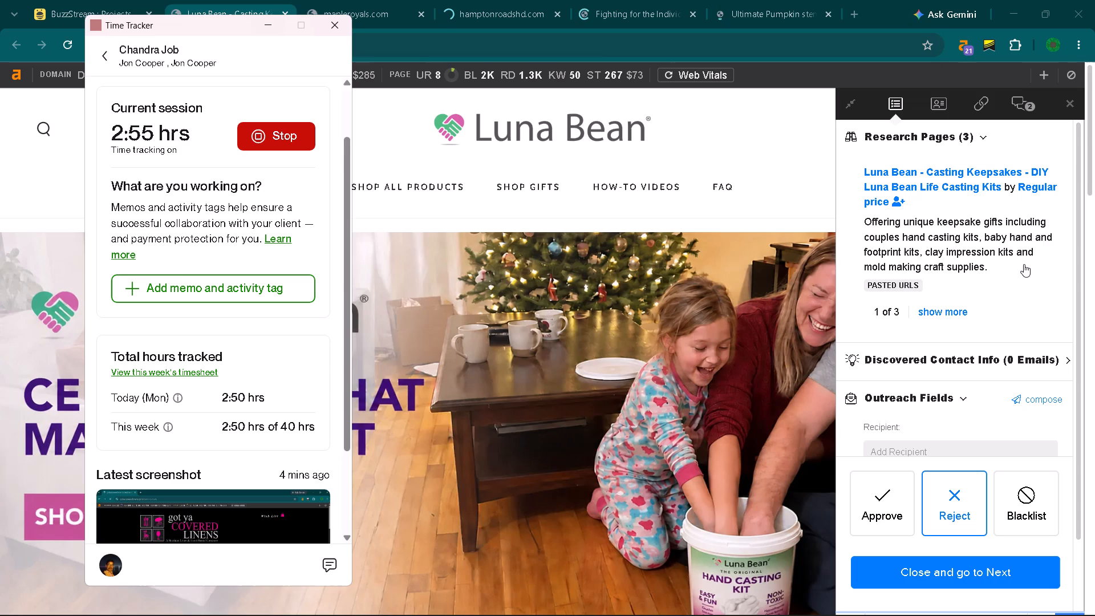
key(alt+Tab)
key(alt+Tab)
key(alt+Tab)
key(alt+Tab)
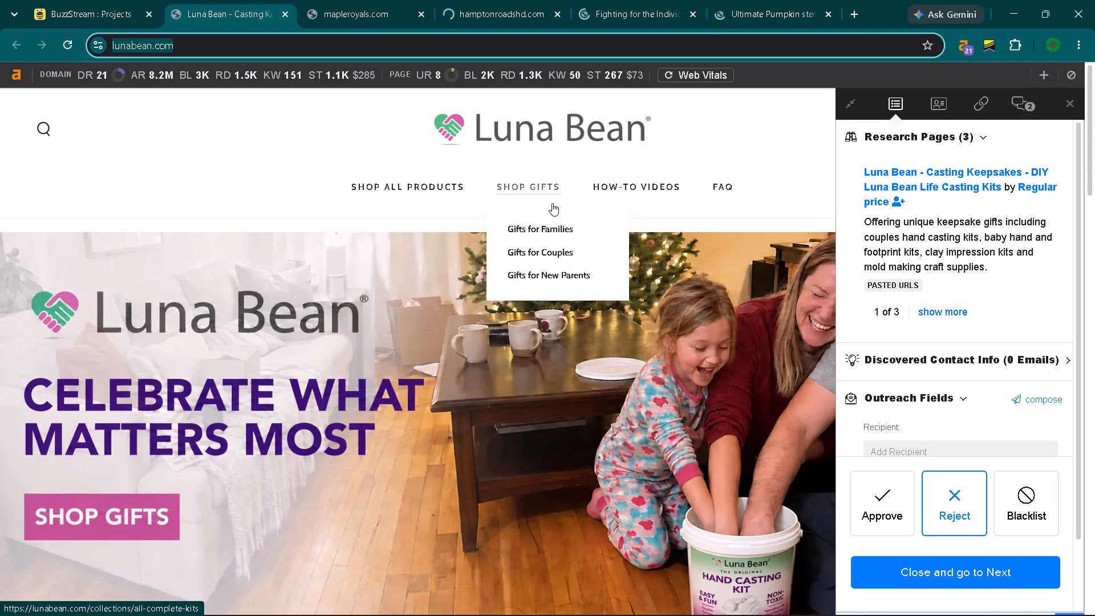
Look through the Luna Bean home page down to its footer and back to judge the site's suitability.
key(alt+Tab)
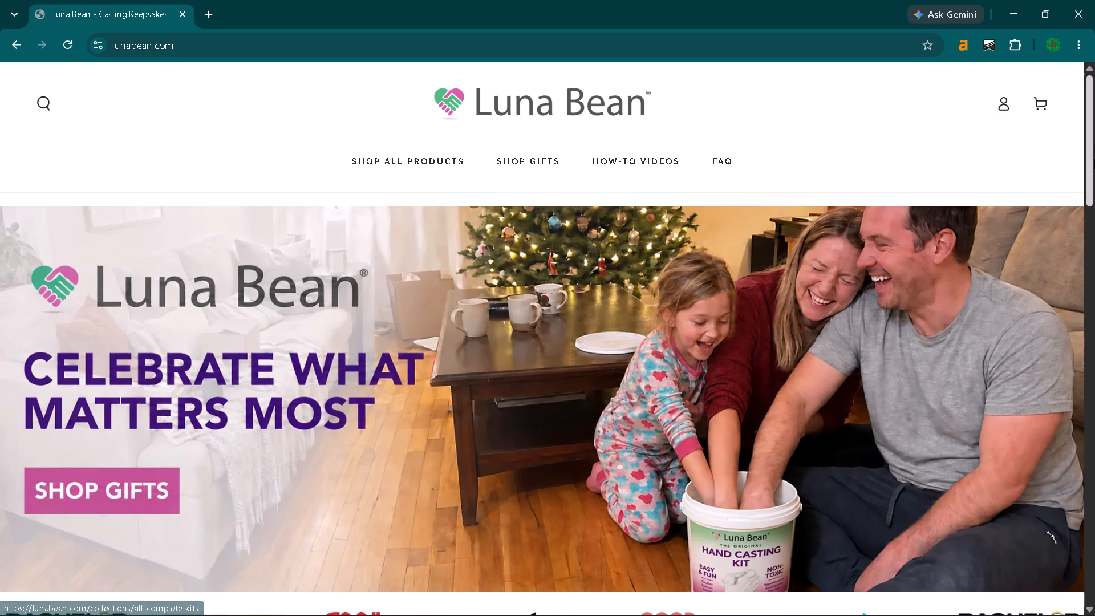
drag(1094, 138, 1094, 609)
scroll(515, 382, down, 5)
scroll(417, 457, down, 2)
scroll(947, 473, up, 1)
scroll(925, 457, down, 2)
scroll(866, 428, up, 5)
scroll(435, 371, up, 5)
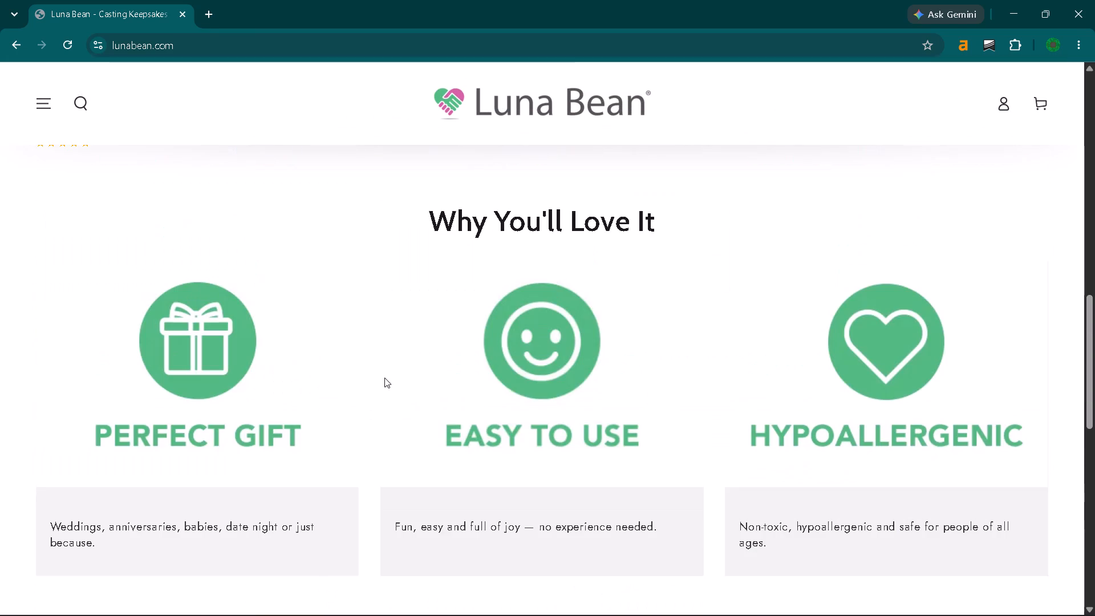
scroll(326, 382, down, 4)
scroll(261, 342, down, 1)
scroll(261, 342, up, 11)
scroll(347, 385, down, 2)
scroll(359, 386, up, 5)
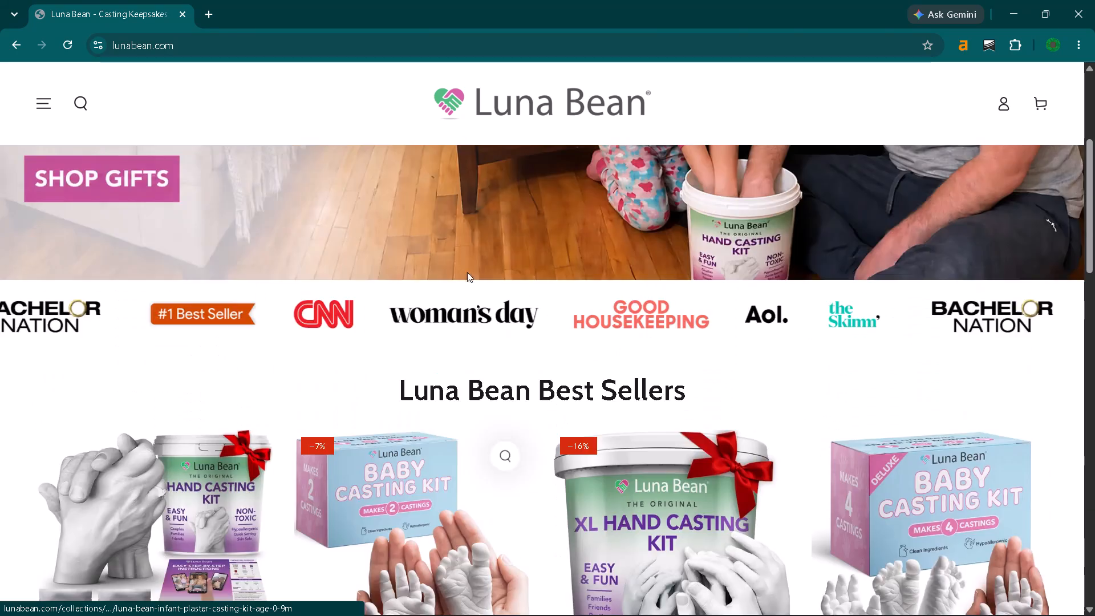
scroll(80, 227, up, 4)
scroll(266, 265, up, 6)
scroll(332, 281, up, 4)
Close out lunabean.com with Reject kept, go on to the next website and close its tab.
key(alt+Tab)
alt+scroll(730, 390, up, 1)
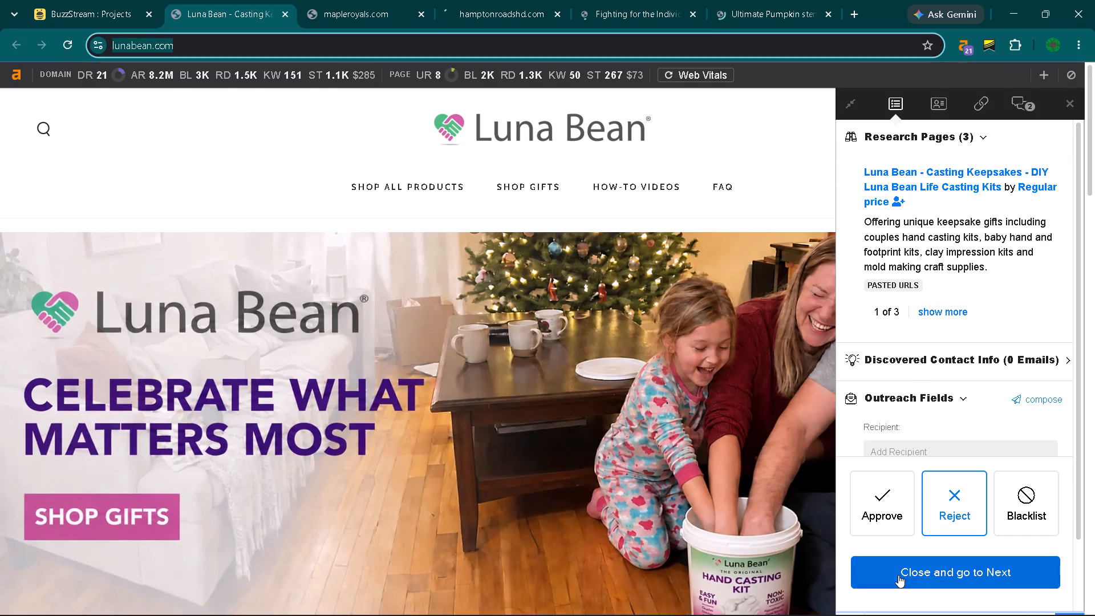
click(898, 575)
click(249, 12)
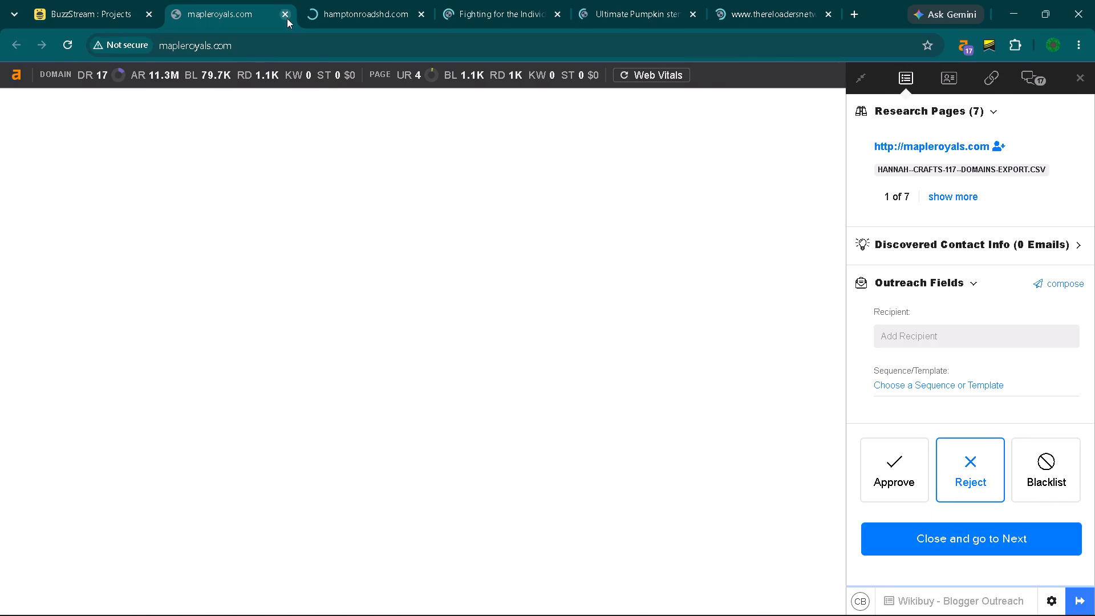
Check the remaining queued site tabs and reload thereloadersnetwork.com.
click(368, 0)
click(516, 0)
click(650, 0)
click(755, 0)
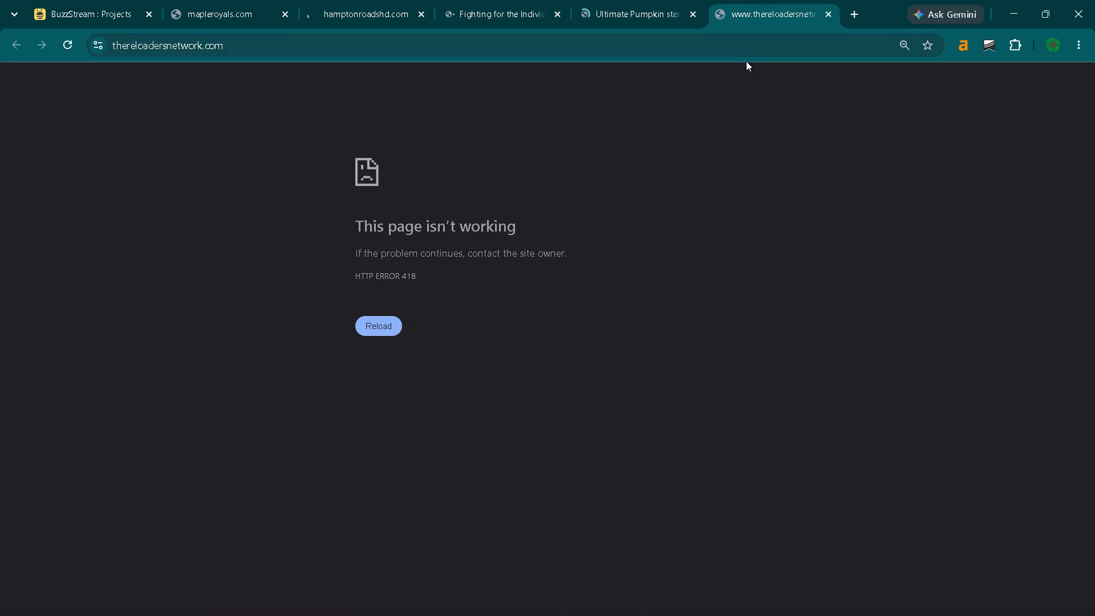
click(71, 39)
Close out mapleroyals.com with Reject kept, go on to the next website and close its tab.
click(179, 0)
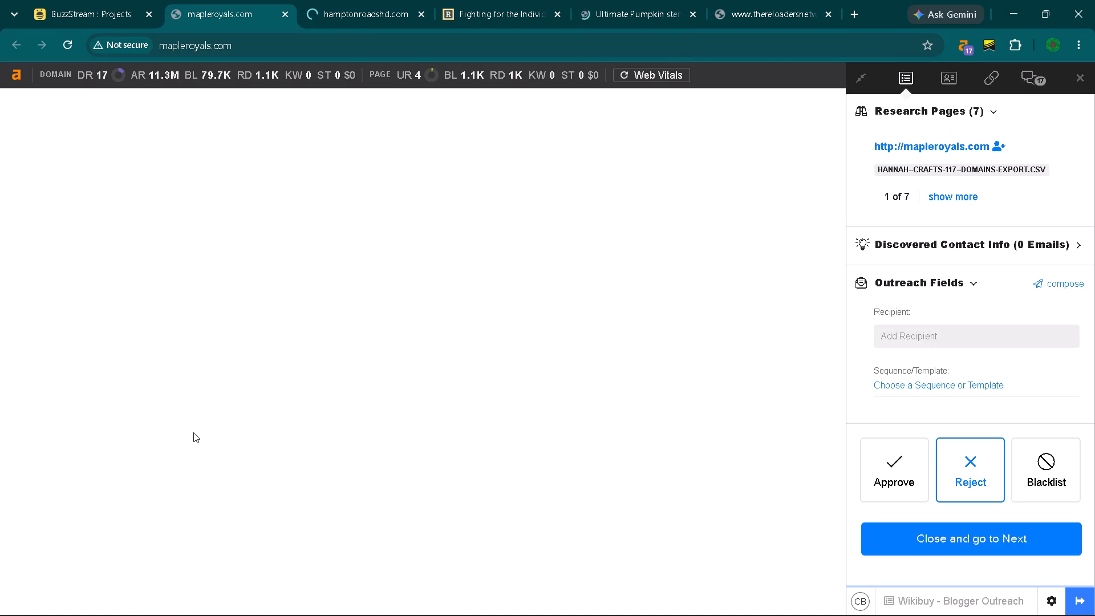
click(951, 531)
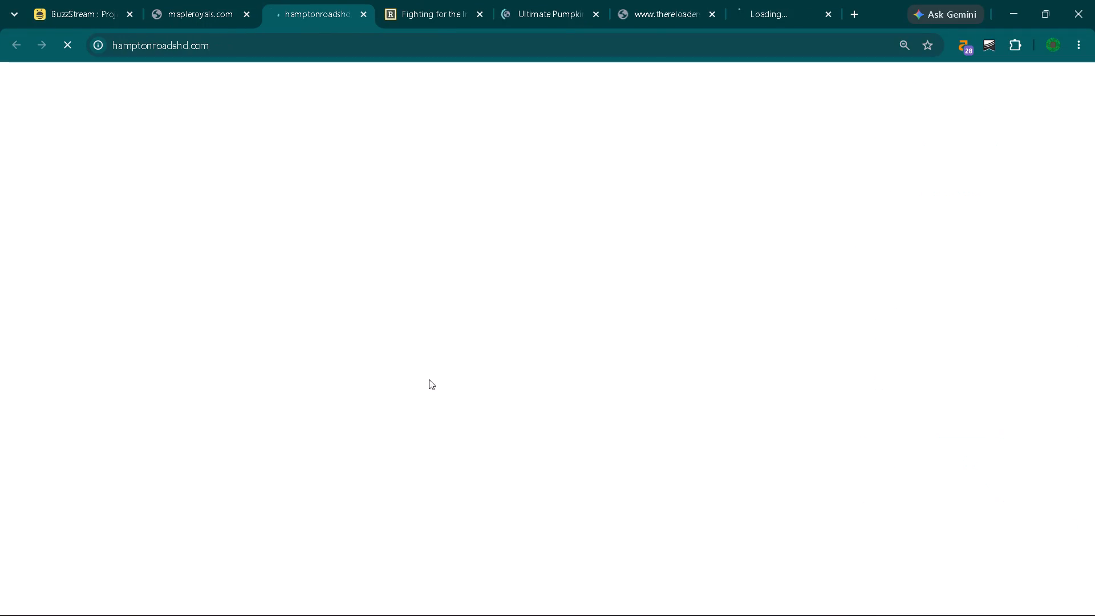
click(232, 185)
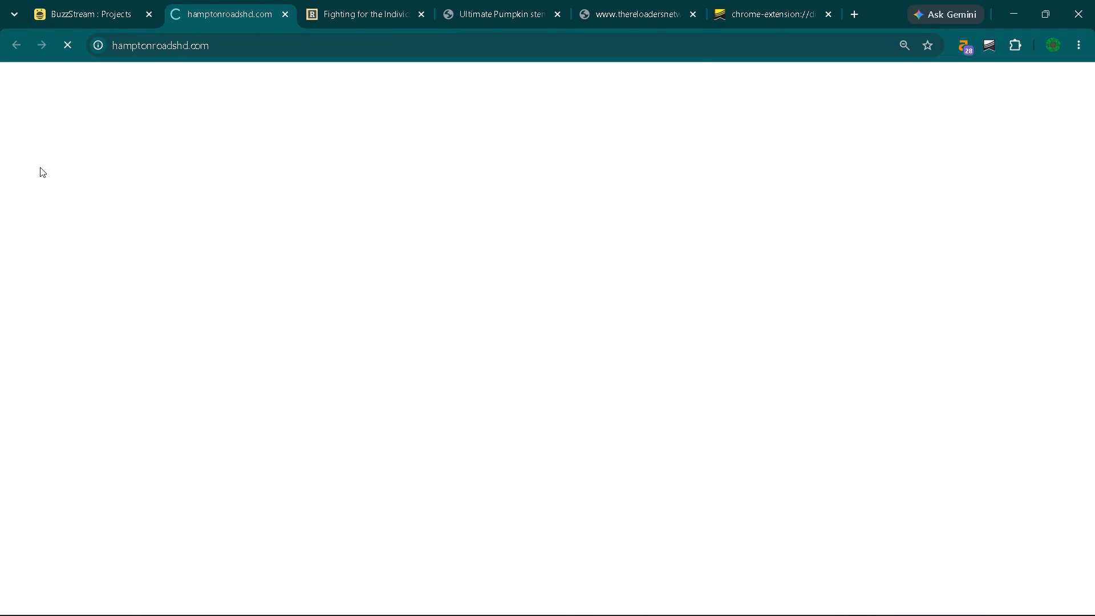
View the houseofsarah14.com tab and close it.
click(804, 0)
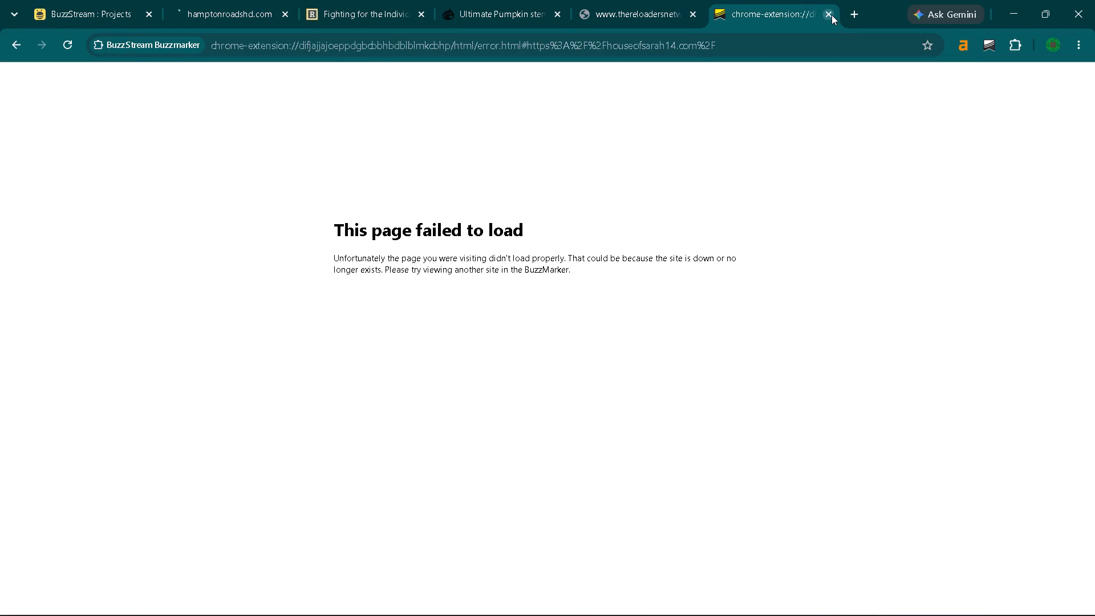
click(832, 15)
Return to thereloadersnetwork.com and reload the page once more.
click(603, 0)
click(725, 1)
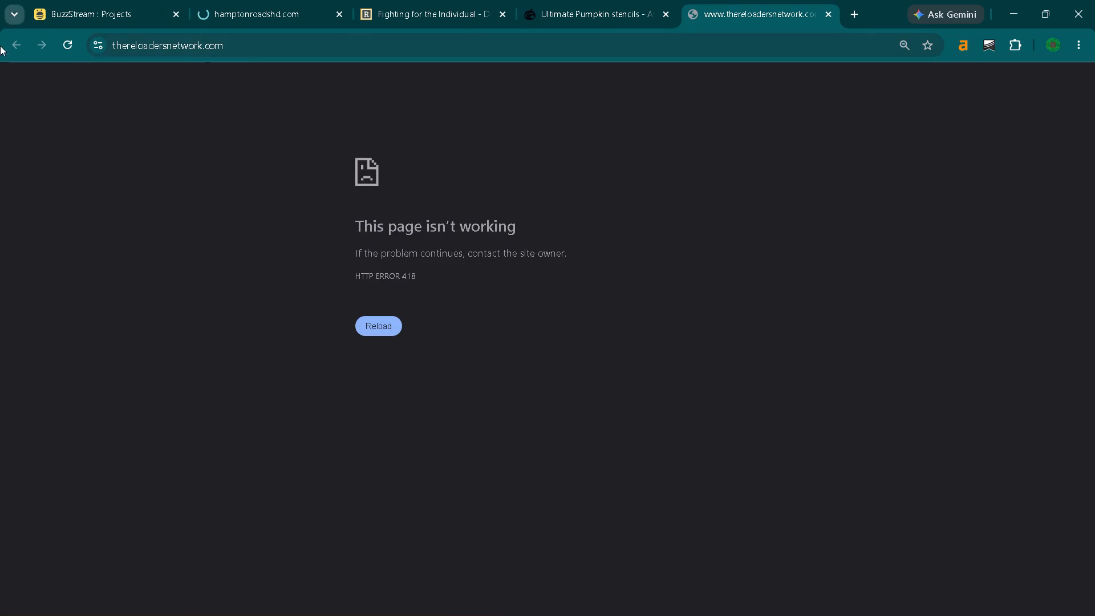
click(69, 46)
Check the loading of hamptonroadshd.com and the other queued site tabs, including Fighting for the Individual.
click(200, 0)
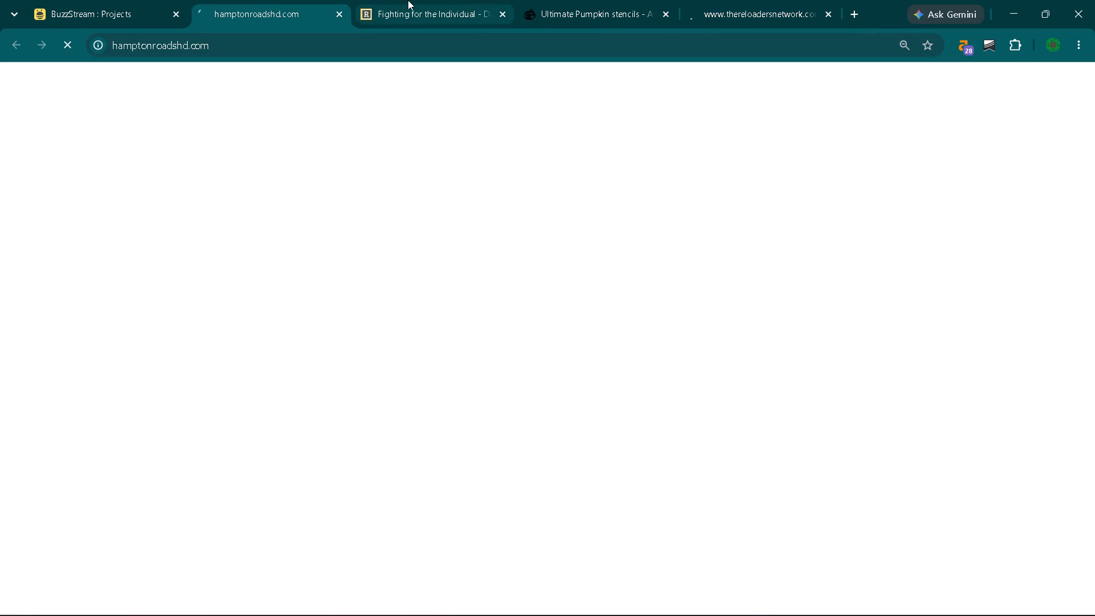
drag(400, 0, 405, 1)
click(641, 0)
click(327, 0)
key(alt+Tab)
key(alt+Tab)
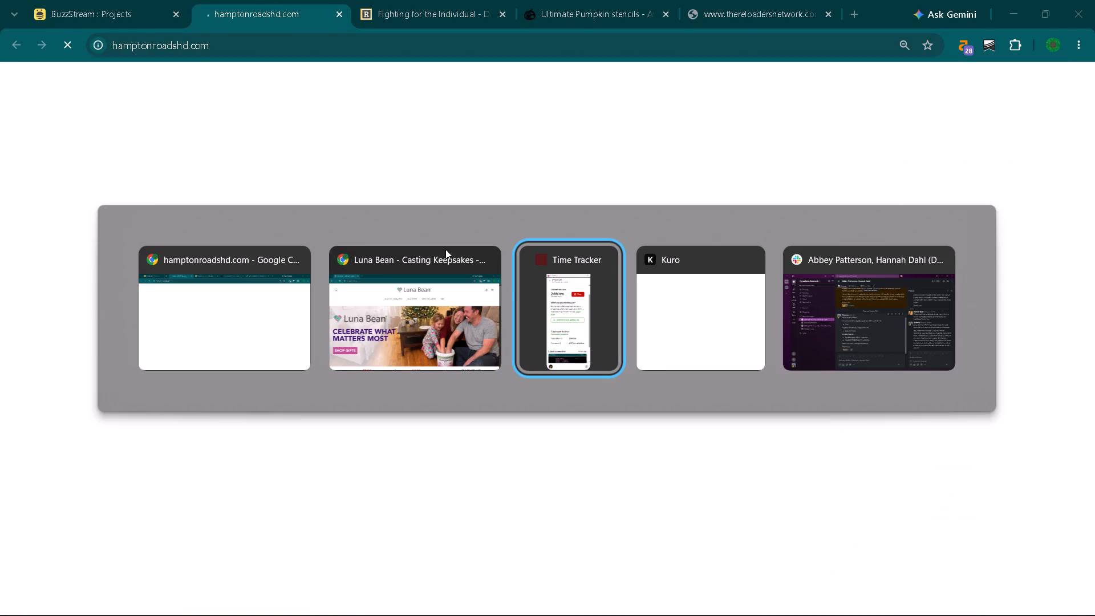
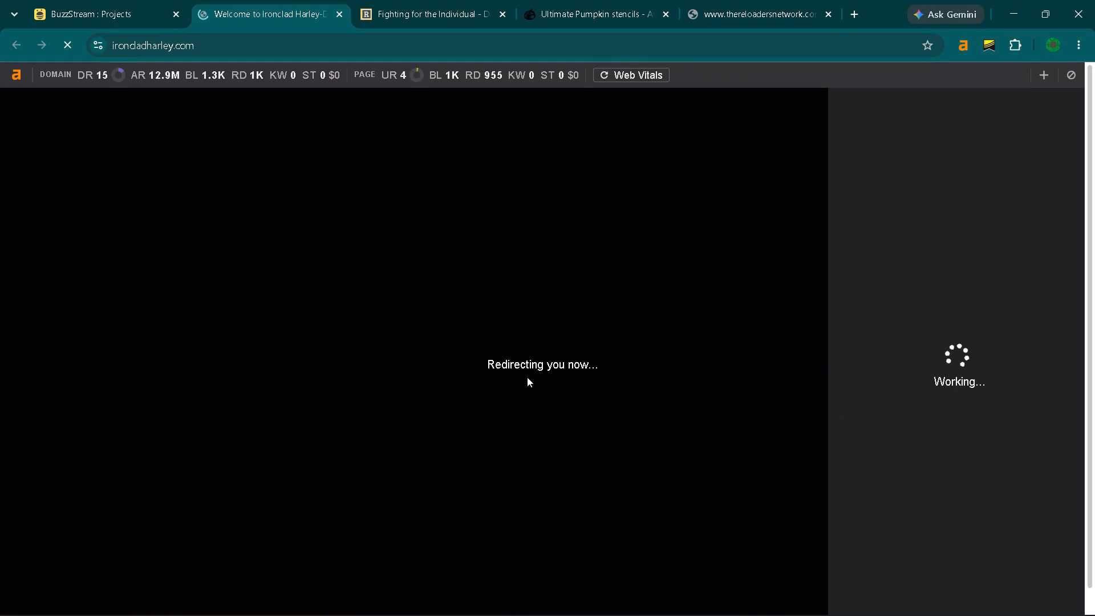
Check the queued site tabs for loading and close the ironcladharley.com tab.
click(461, 0)
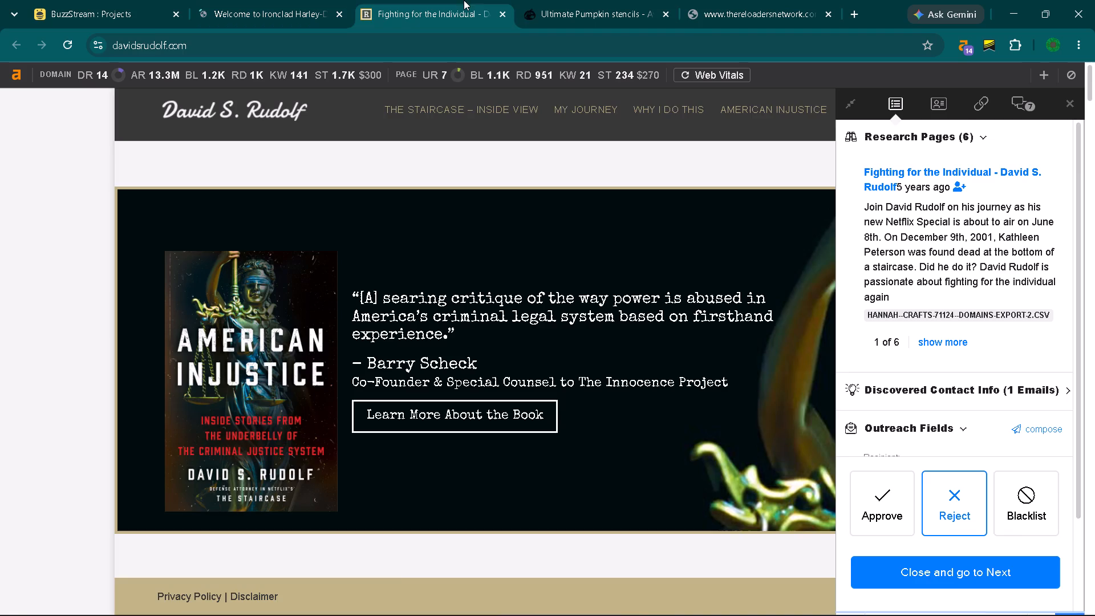
click(632, 0)
click(798, 0)
click(251, 0)
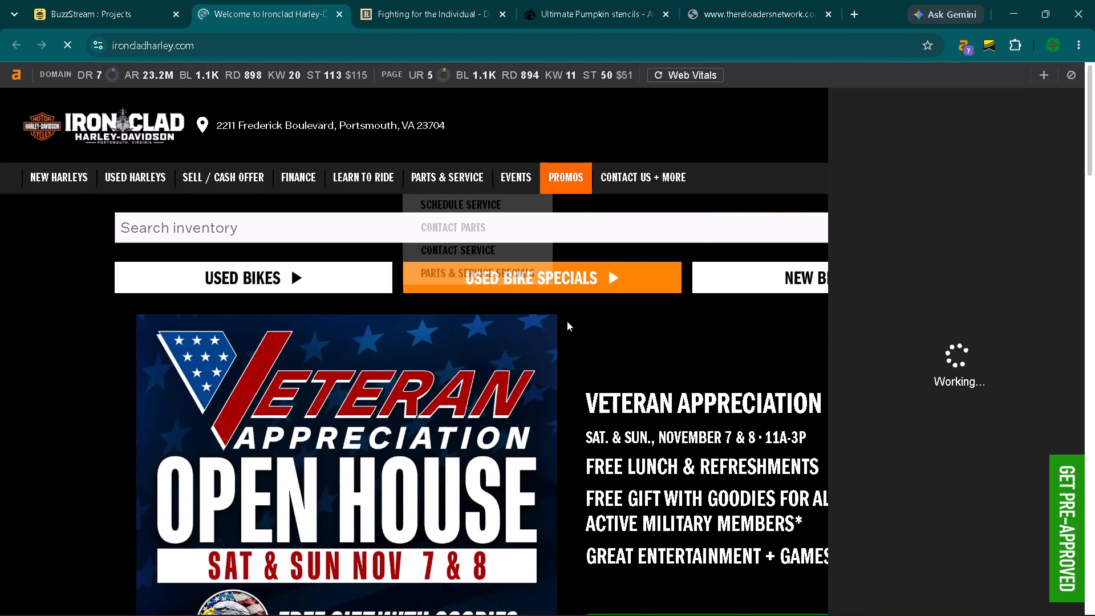
key(ctrl+w)
Go back to thereloadersnetwork.com and reload the page.
click(493, 0)
click(647, 0)
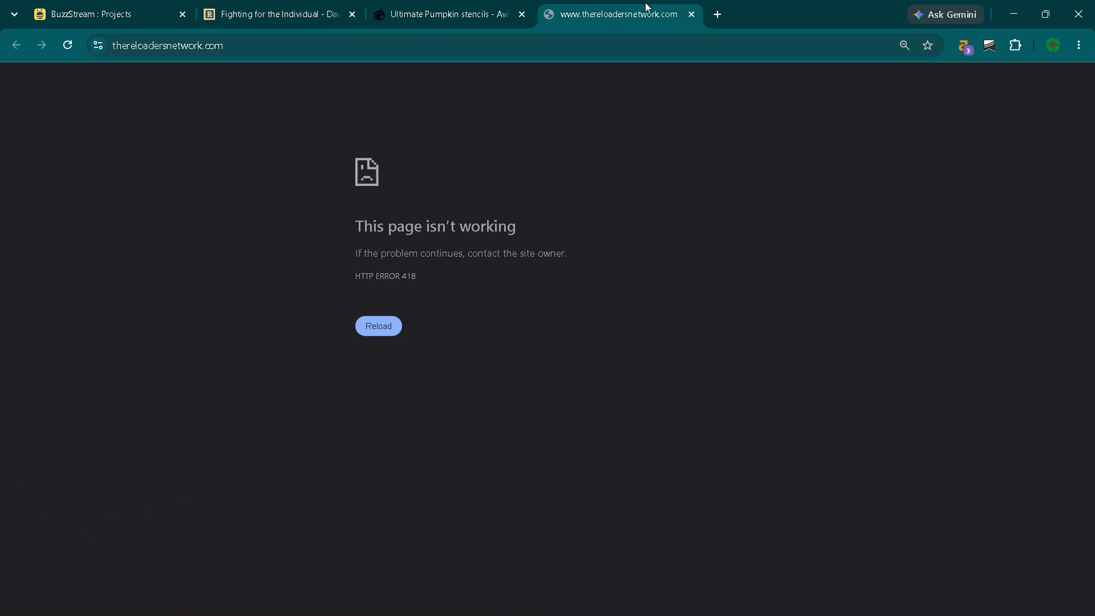
click(64, 42)
click(293, 0)
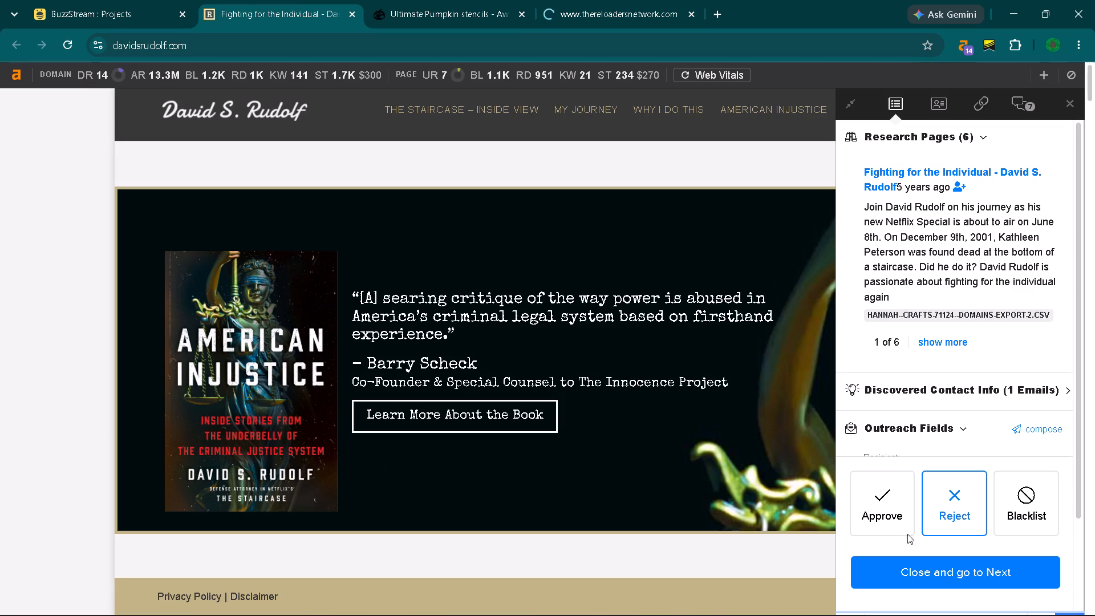
click(293, 43)
key(ctrl+c)
key(ctrl+c)
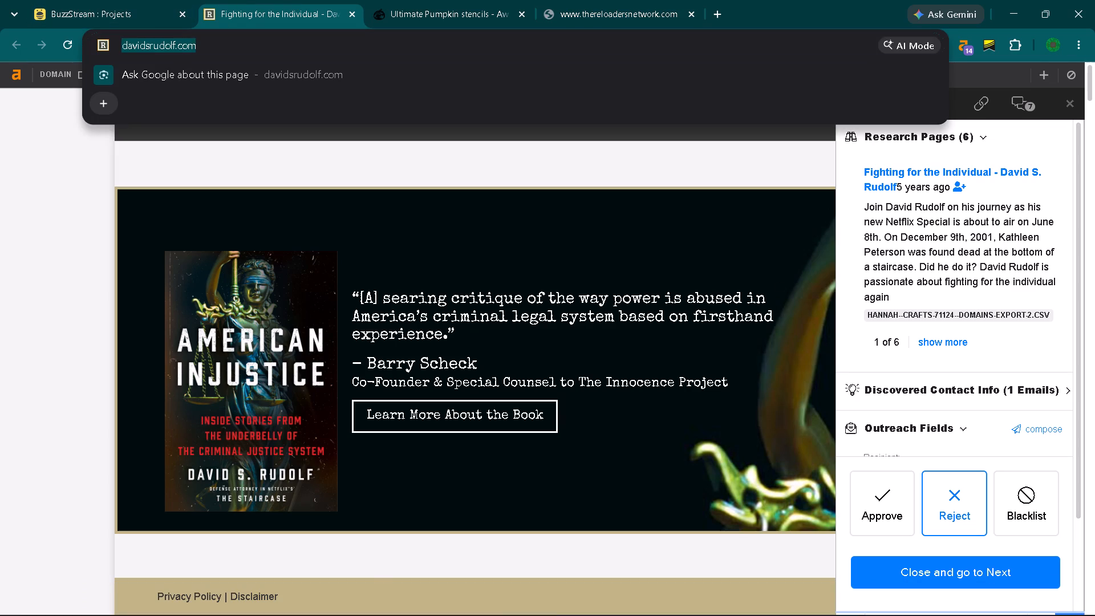
key(ctrl+c)
key(alt+Tab)
click(293, 43)
key(ctrl+v)
key(ctrl+Return)
key(alt+Tab)
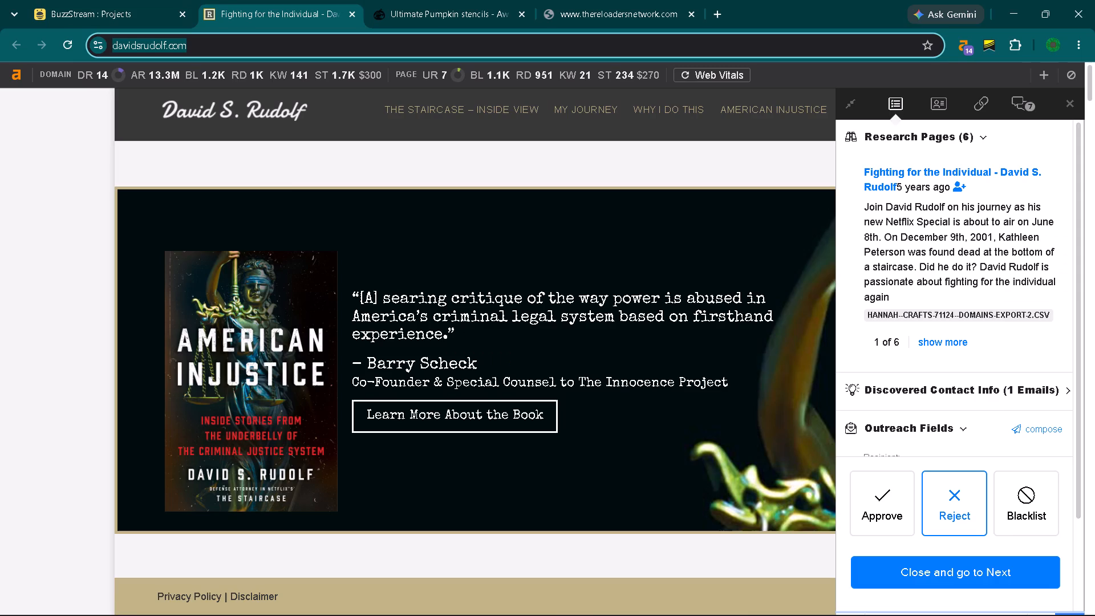